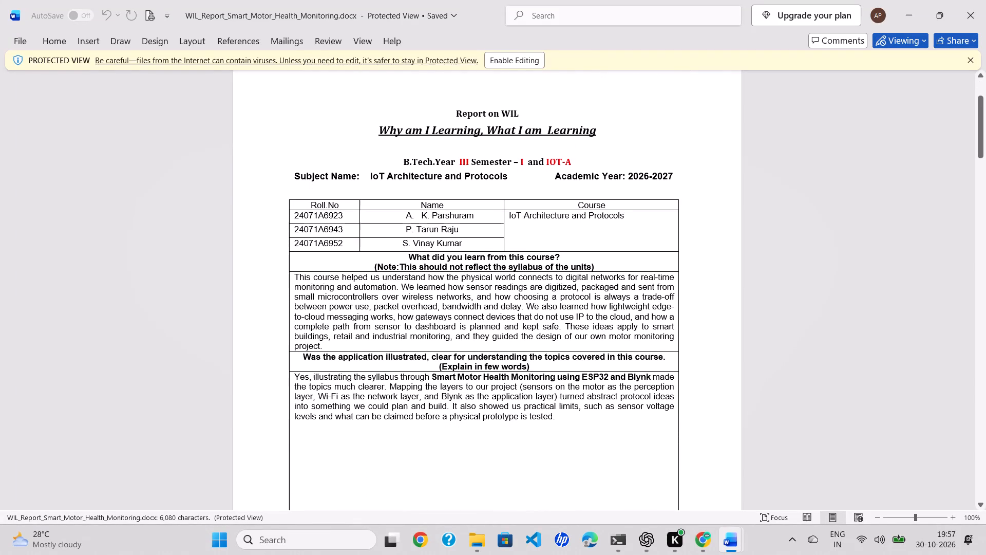
Review the first page of the Smart Motor Health Monitoring WIL report, checking its heading, student table and course-learning answers.
{"action": "scroll", "coordinate": [378, 316], "scroll_direction": "down", "scroll_amount": 1}
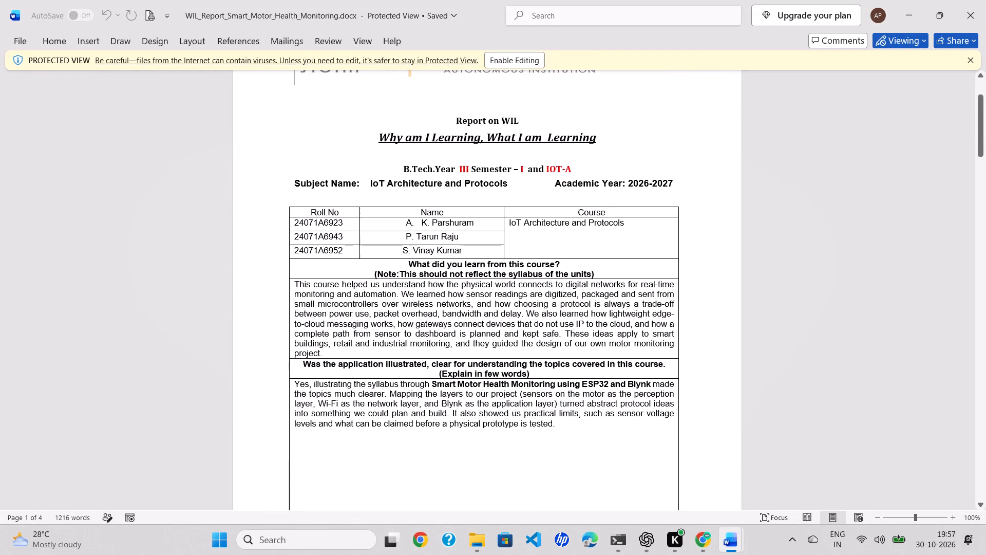
{"action": "scroll", "coordinate": [378, 316], "scroll_direction": "down", "scroll_amount": 1}
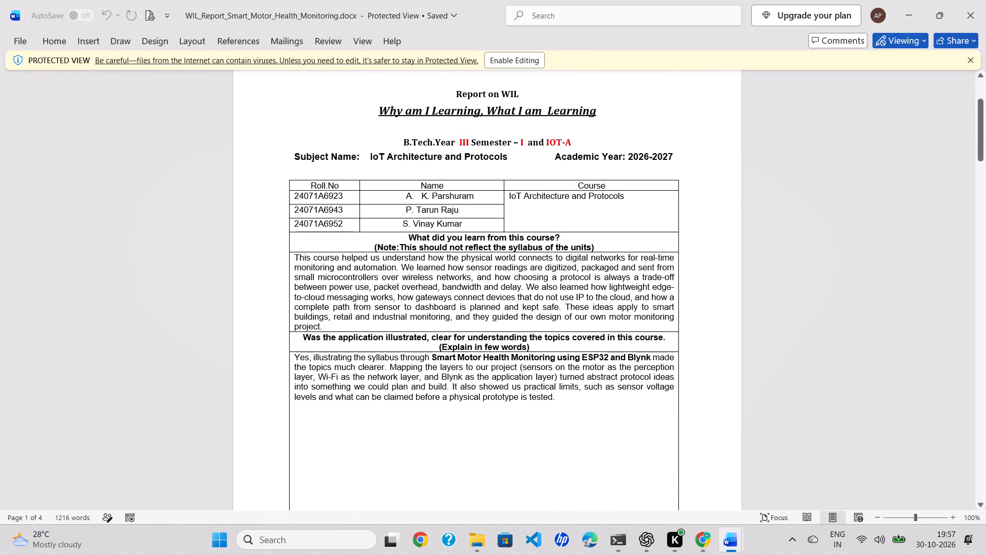
{"action": "scroll", "coordinate": [386, 335], "scroll_direction": "down", "scroll_amount": 1}
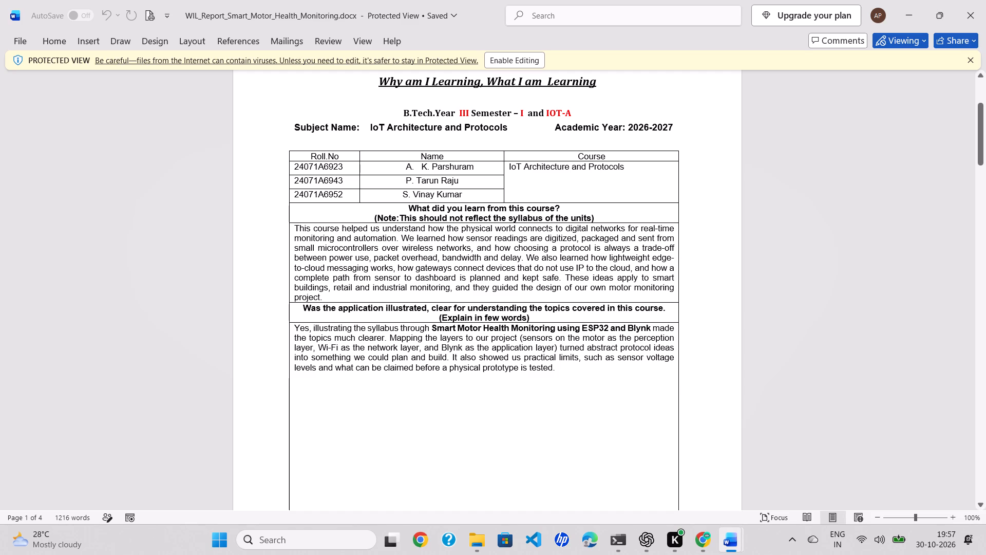
Read through the Smart Motor Health Monitoring WIL report from the course table to the Clarifications/Suggestions section.
{"action": "scroll", "coordinate": [443, 364], "scroll_direction": "down", "scroll_amount": 1}
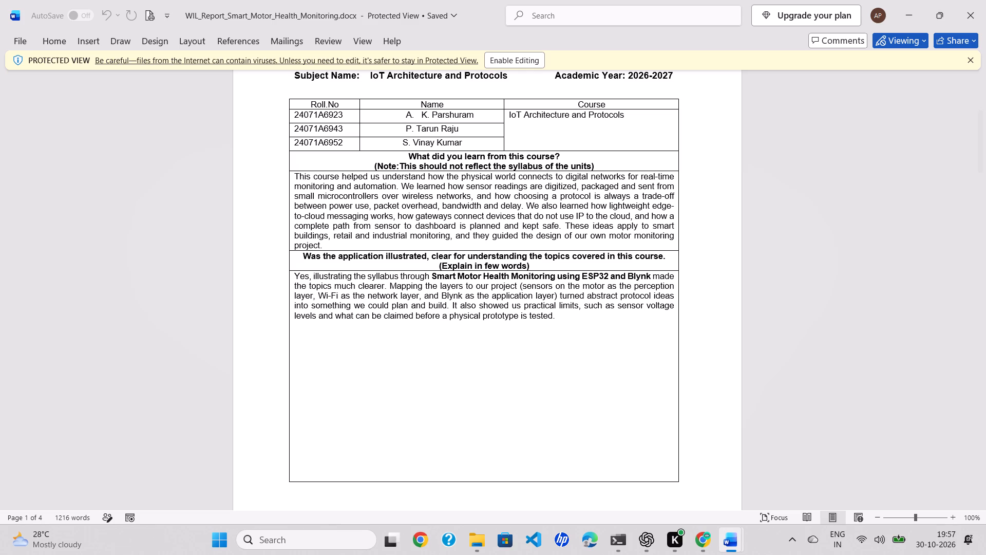
{"action": "scroll", "coordinate": [404, 352], "scroll_direction": "down", "scroll_amount": 3}
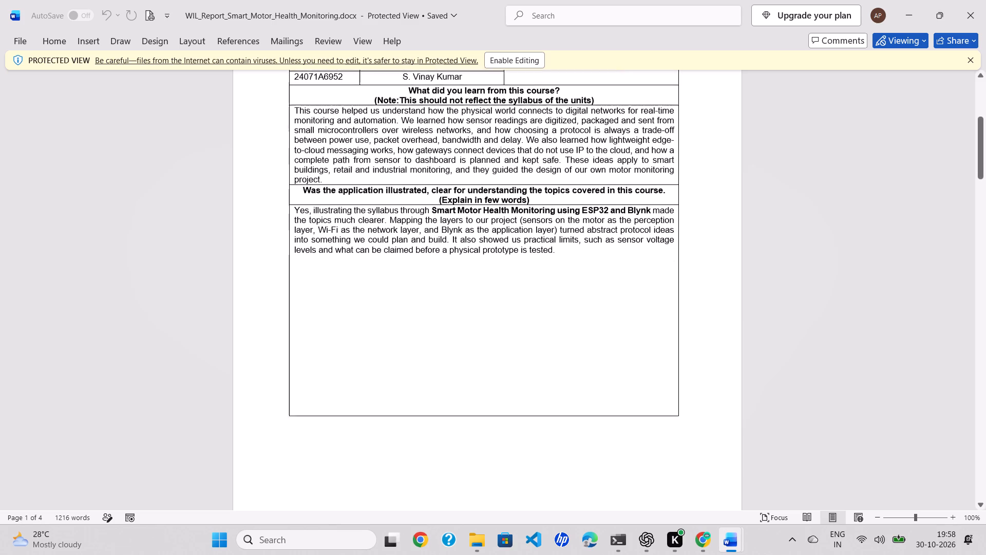
{"action": "scroll", "coordinate": [404, 352], "scroll_direction": "down", "scroll_amount": 4}
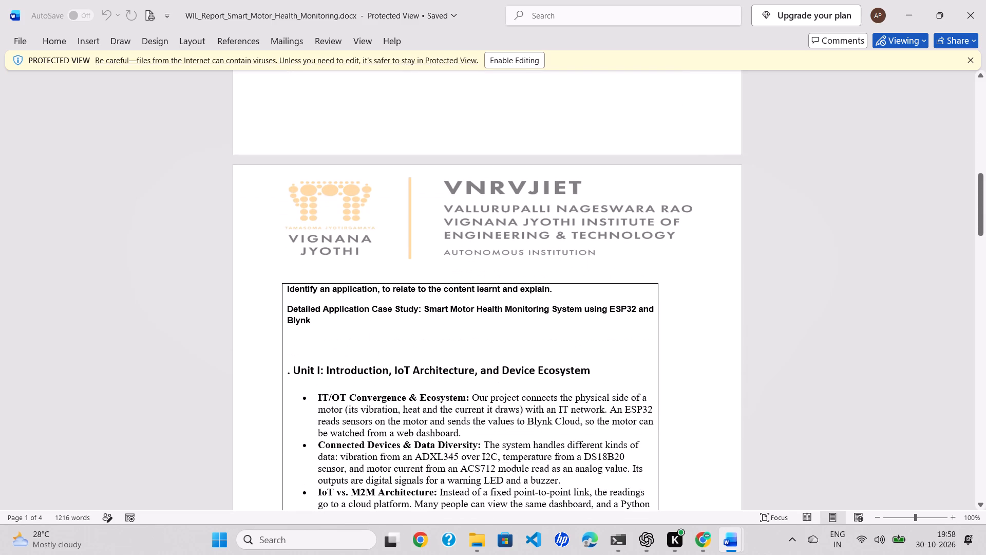
{"action": "scroll", "coordinate": [404, 352], "scroll_direction": "down", "scroll_amount": 2}
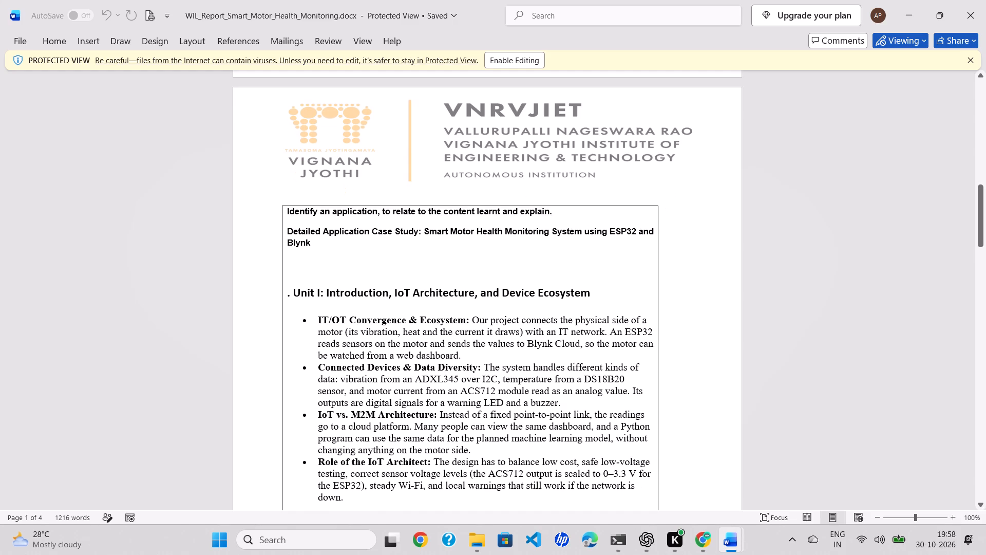
{"action": "scroll", "coordinate": [404, 352], "scroll_direction": "down", "scroll_amount": 2}
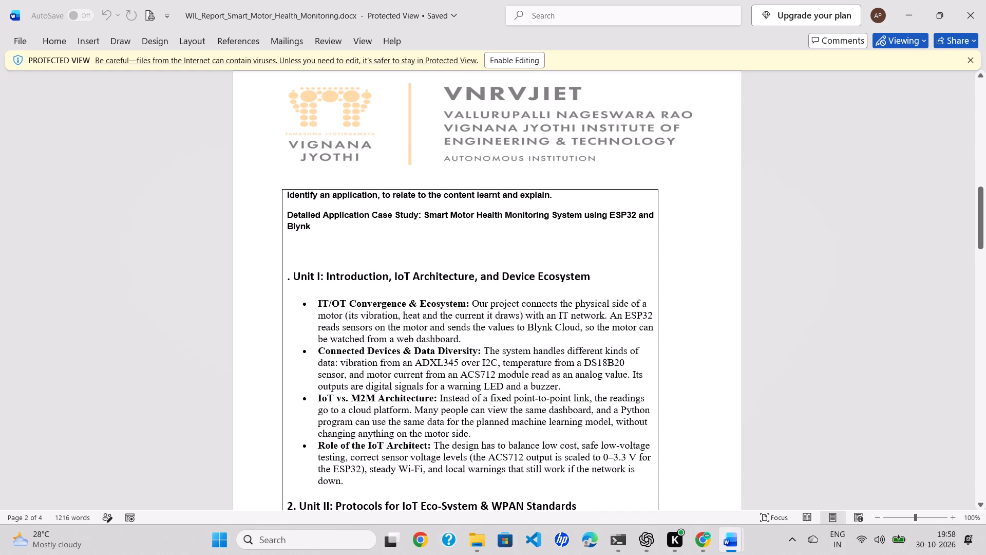
{"action": "scroll", "coordinate": [404, 352], "scroll_direction": "down", "scroll_amount": 2}
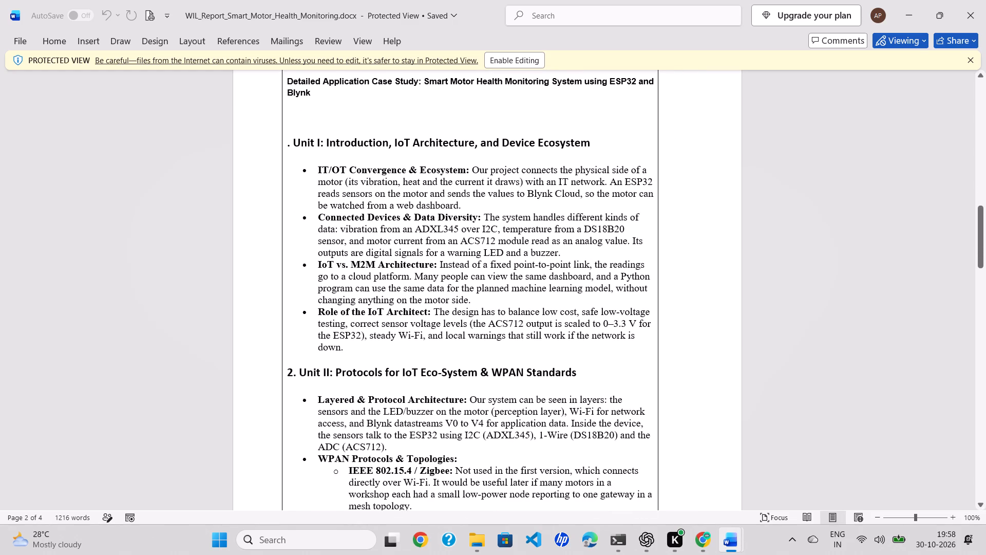
{"action": "scroll", "coordinate": [364, 397], "scroll_direction": "down", "scroll_amount": 4}
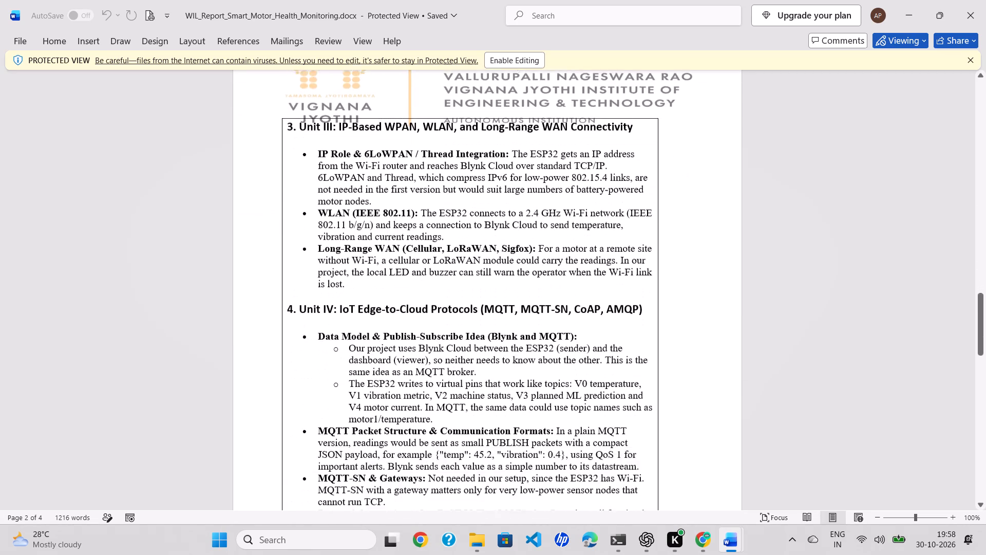
{"action": "scroll", "coordinate": [364, 397], "scroll_direction": "down", "scroll_amount": 1}
{"action": "scroll", "coordinate": [364, 397], "scroll_direction": "up", "scroll_amount": 2}
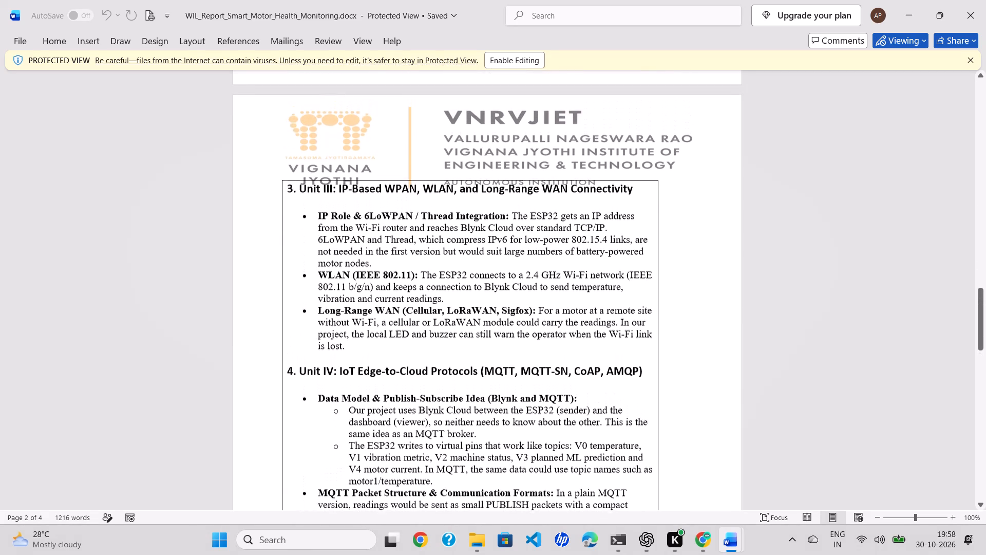
{"action": "scroll", "coordinate": [364, 397], "scroll_direction": "up", "scroll_amount": 2}
{"action": "scroll", "coordinate": [364, 397], "scroll_direction": "down", "scroll_amount": 2}
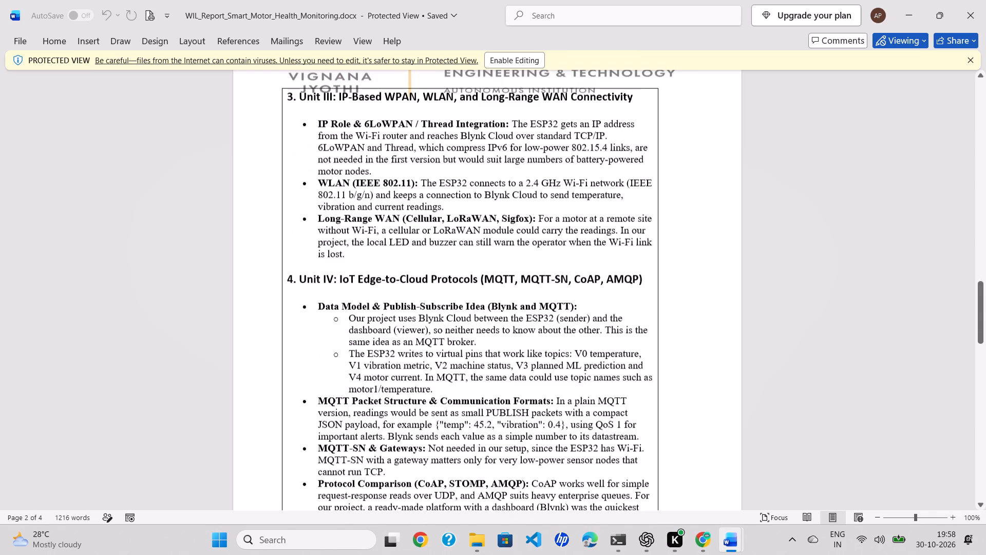
{"action": "scroll", "coordinate": [364, 397], "scroll_direction": "down", "scroll_amount": 4}
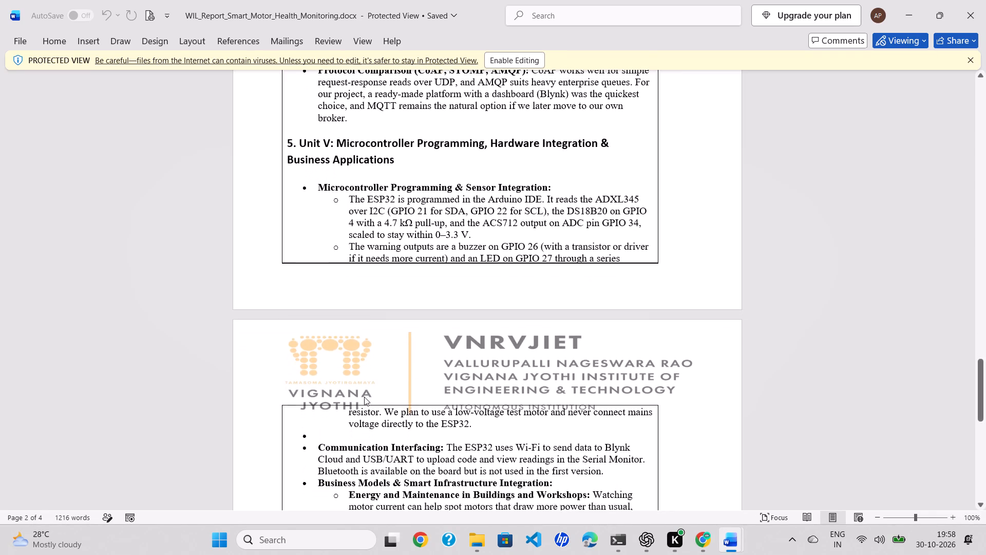
{"action": "scroll", "coordinate": [364, 397], "scroll_direction": "down", "scroll_amount": 6}
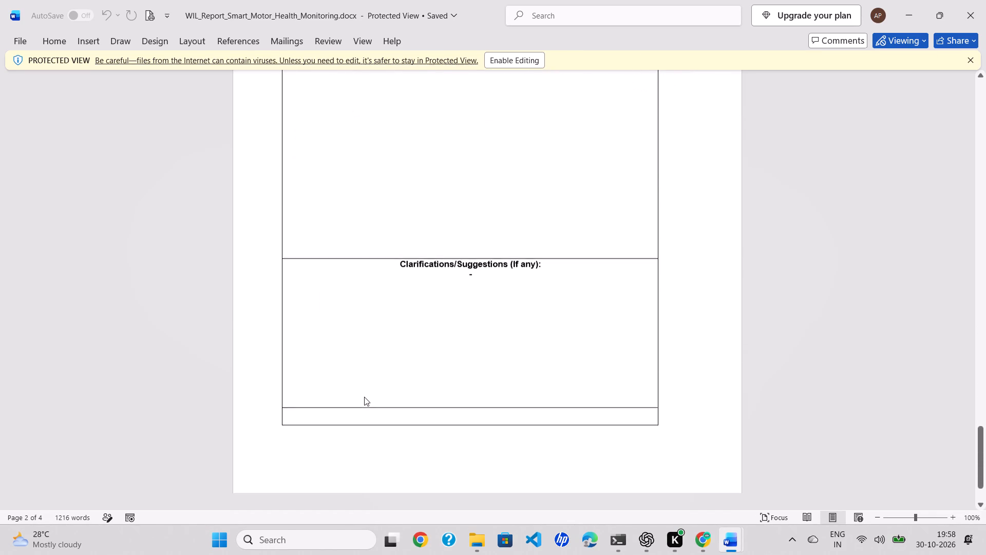
{"action": "scroll", "coordinate": [364, 397], "scroll_direction": "down", "scroll_amount": 2}
Recheck the report's page layout, from the first page to where the Unit V content continues under the letterhead.
{"action": "scroll", "coordinate": [399, 316], "scroll_direction": "up", "scroll_amount": 1}
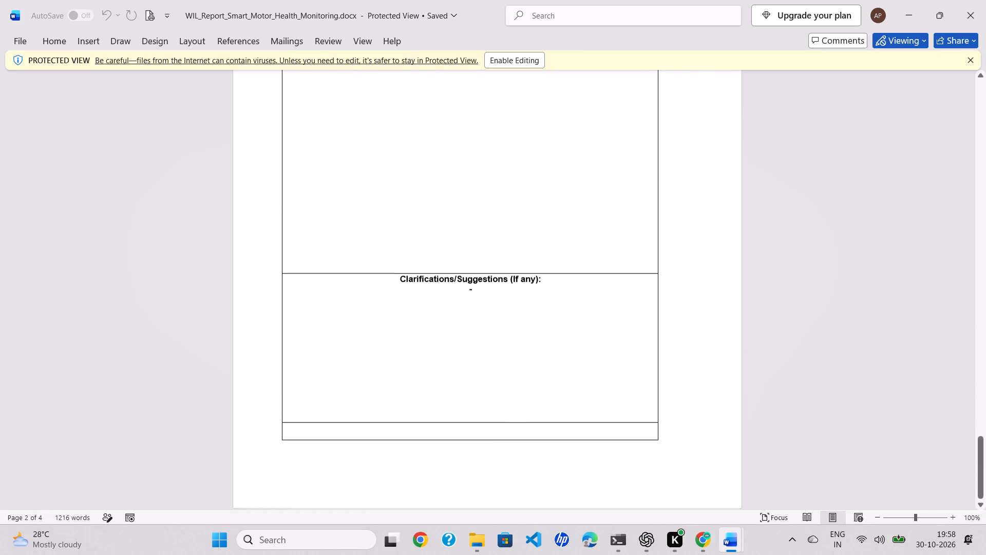
{"action": "scroll", "coordinate": [399, 316], "scroll_direction": "up", "scroll_amount": 6}
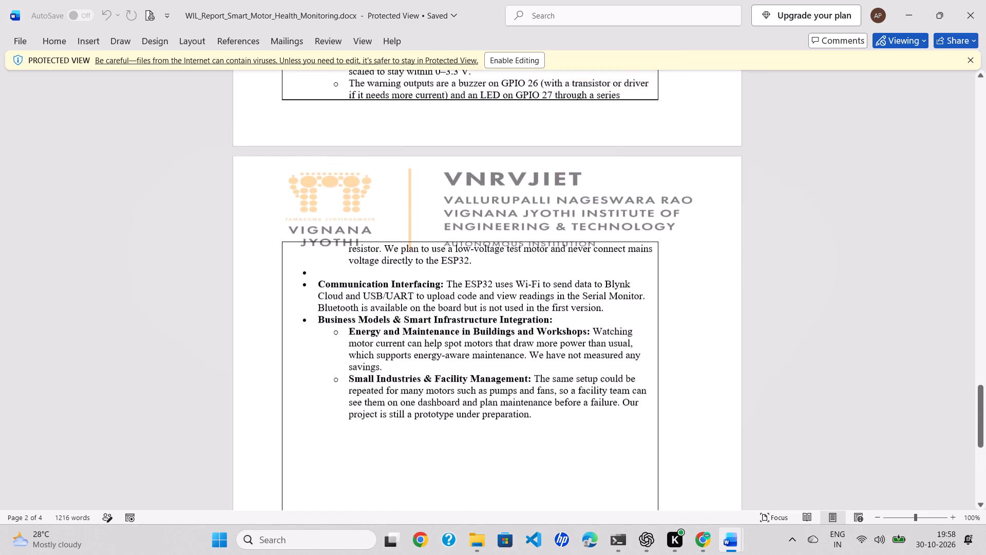
{"action": "scroll", "coordinate": [399, 316], "scroll_direction": "up", "scroll_amount": 7}
{"action": "scroll", "coordinate": [399, 316], "scroll_direction": "down", "scroll_amount": 3}
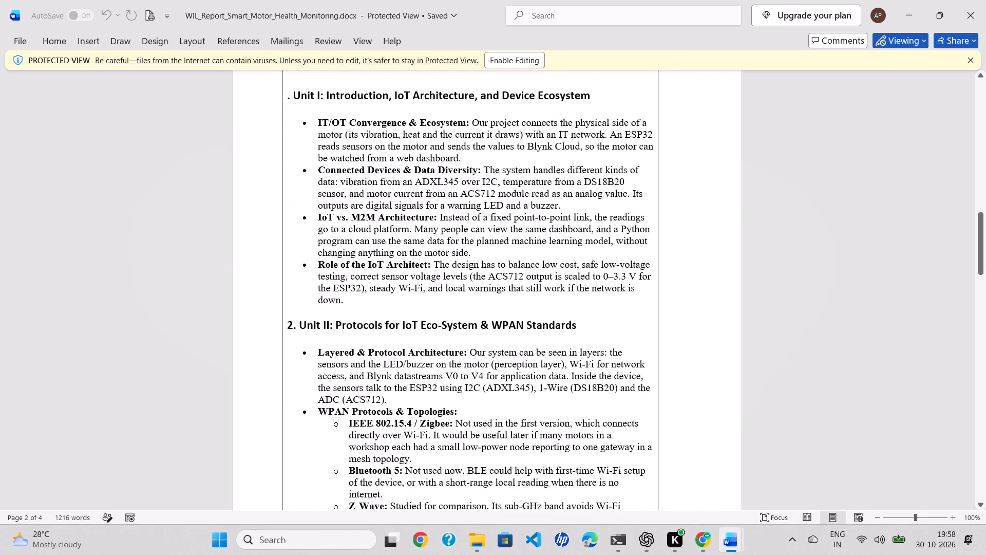
{"action": "scroll", "coordinate": [399, 316], "scroll_direction": "up", "scroll_amount": 3}
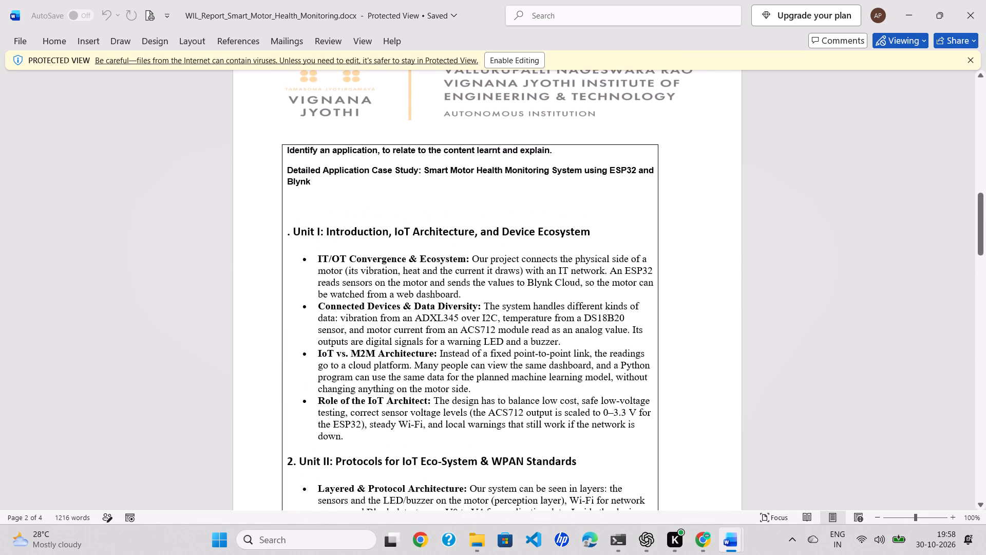
{"action": "scroll", "coordinate": [399, 316], "scroll_direction": "up", "scroll_amount": 5}
{"action": "scroll", "coordinate": [399, 316], "scroll_direction": "down", "scroll_amount": 3}
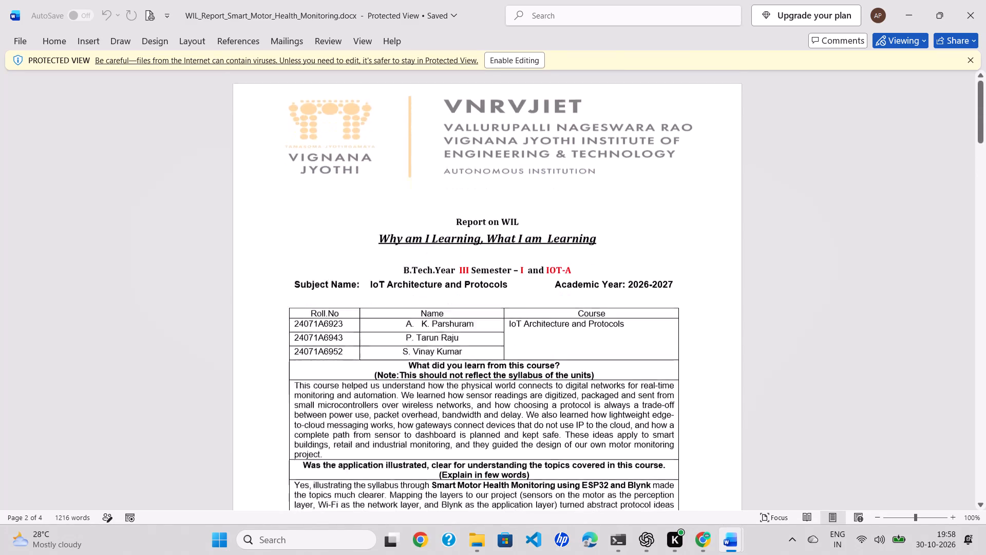
{"action": "scroll", "coordinate": [399, 316], "scroll_direction": "down", "scroll_amount": 2}
{"action": "scroll", "coordinate": [399, 316], "scroll_direction": "up", "scroll_amount": 2}
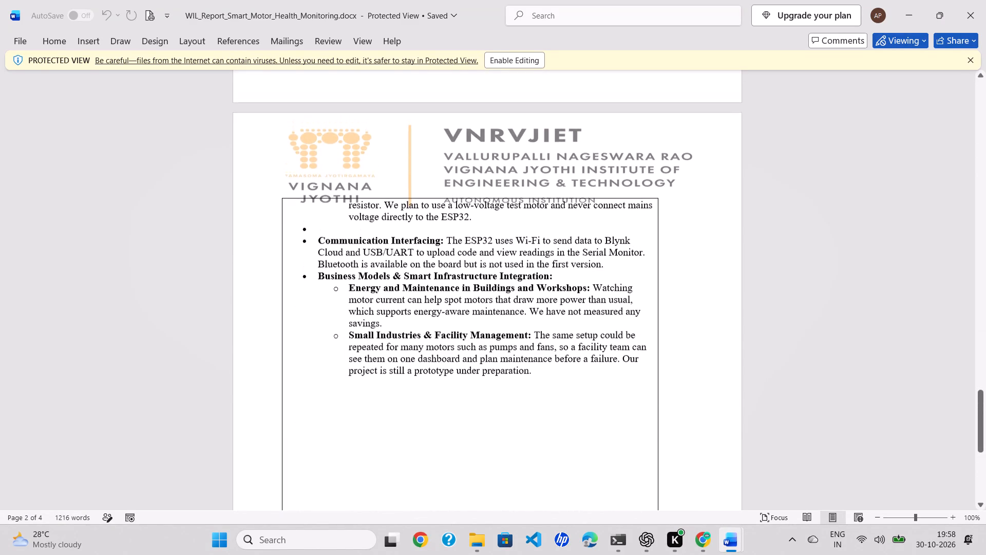
{"action": "scroll", "coordinate": [399, 316], "scroll_direction": "up", "scroll_amount": 2}
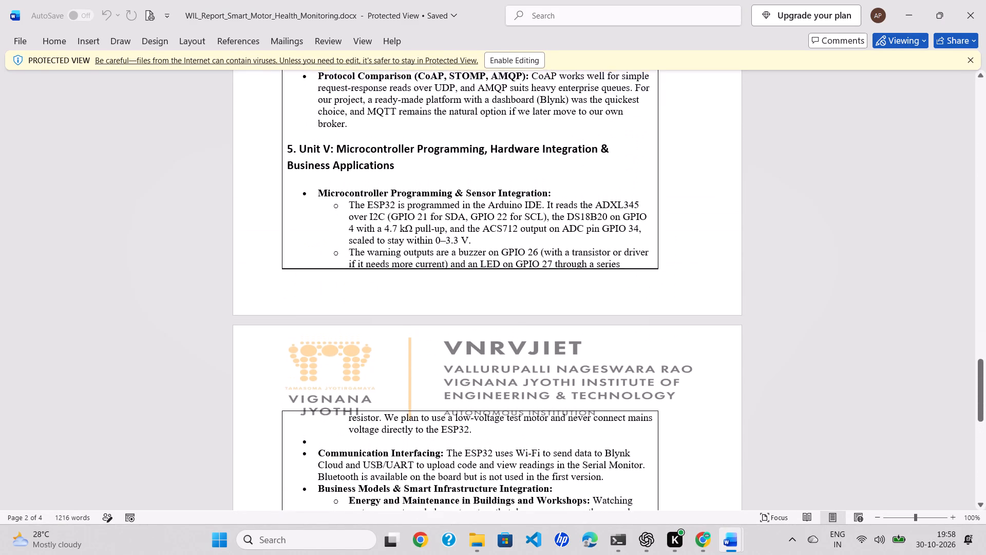
{"action": "scroll", "coordinate": [399, 316], "scroll_direction": "up", "scroll_amount": 2}
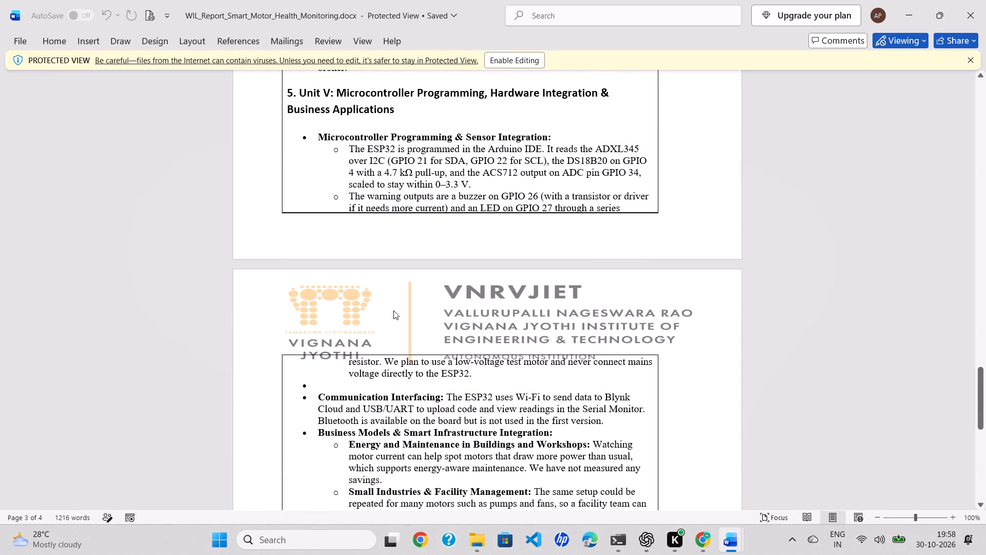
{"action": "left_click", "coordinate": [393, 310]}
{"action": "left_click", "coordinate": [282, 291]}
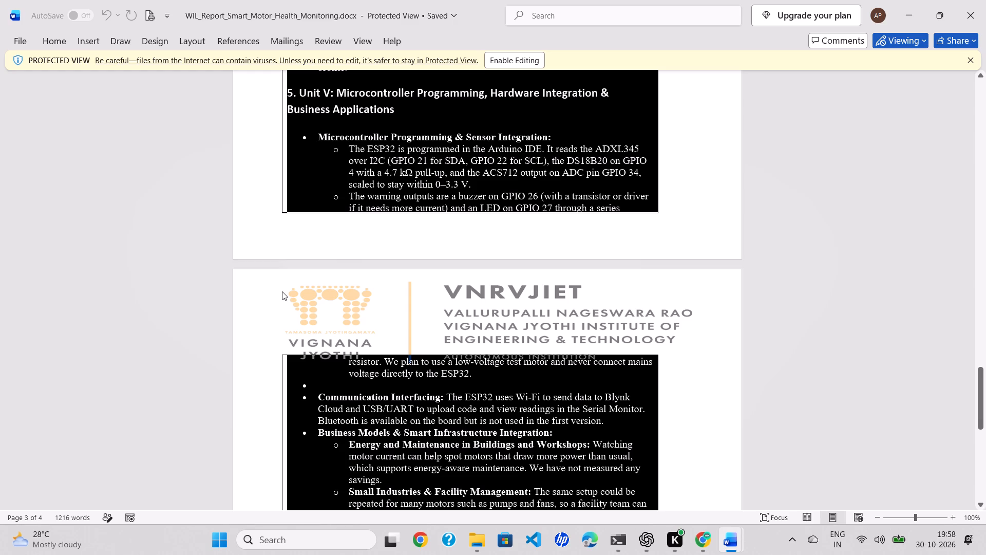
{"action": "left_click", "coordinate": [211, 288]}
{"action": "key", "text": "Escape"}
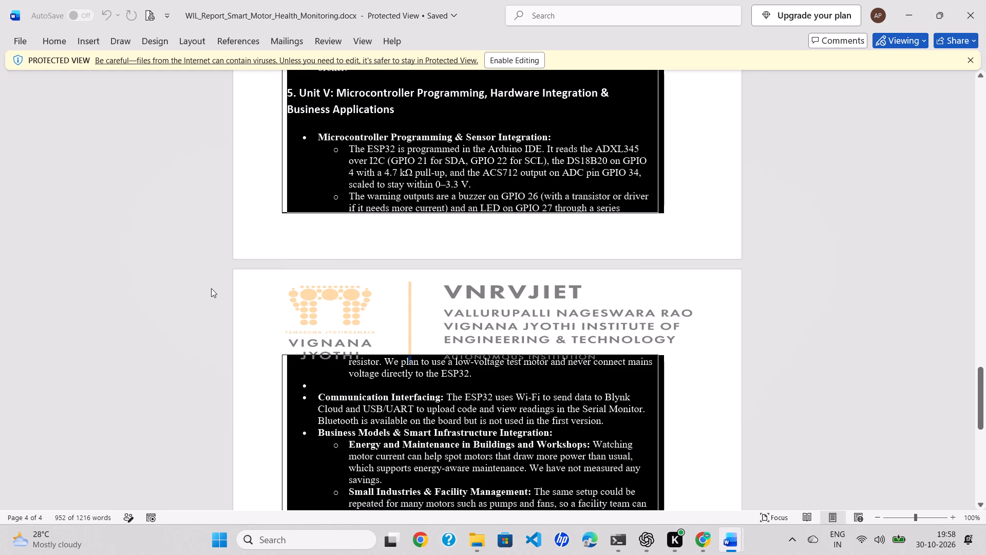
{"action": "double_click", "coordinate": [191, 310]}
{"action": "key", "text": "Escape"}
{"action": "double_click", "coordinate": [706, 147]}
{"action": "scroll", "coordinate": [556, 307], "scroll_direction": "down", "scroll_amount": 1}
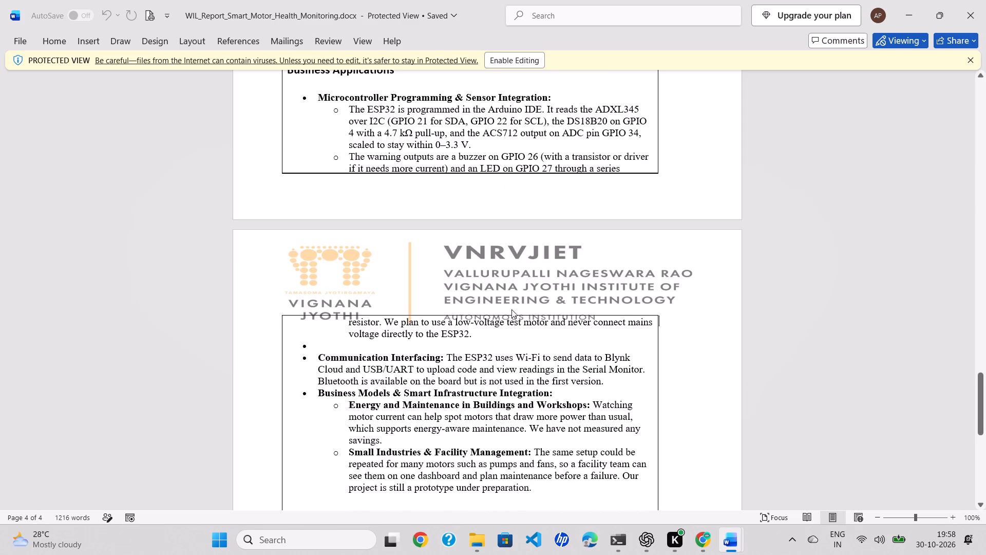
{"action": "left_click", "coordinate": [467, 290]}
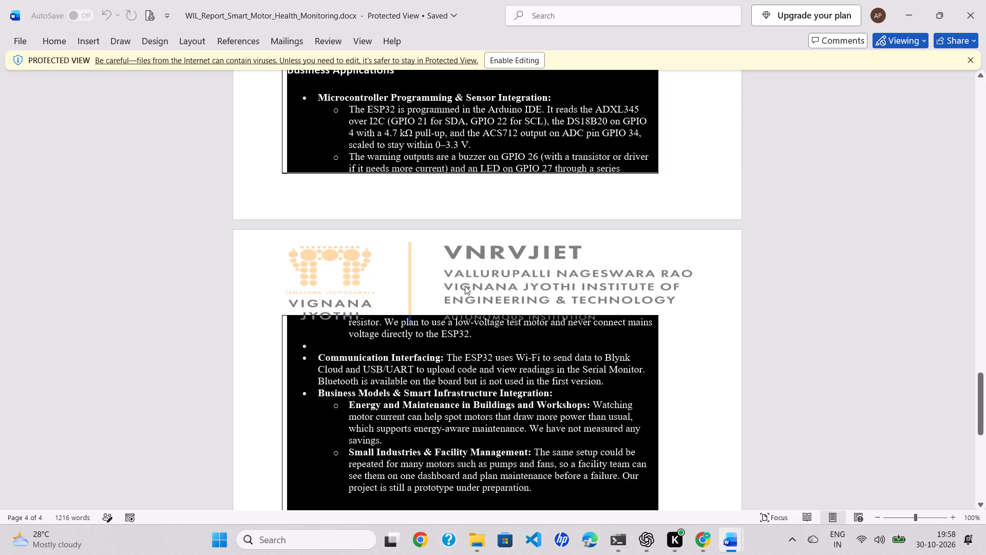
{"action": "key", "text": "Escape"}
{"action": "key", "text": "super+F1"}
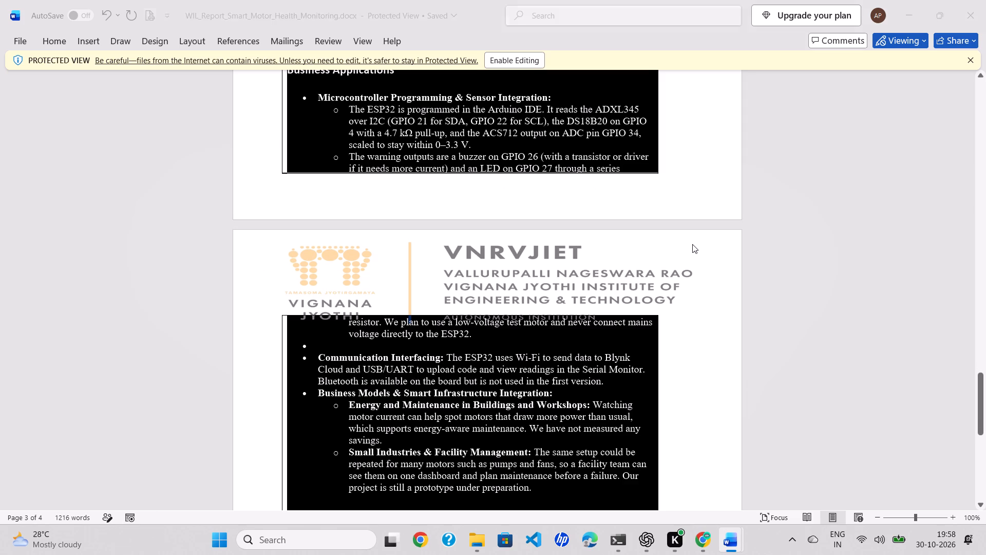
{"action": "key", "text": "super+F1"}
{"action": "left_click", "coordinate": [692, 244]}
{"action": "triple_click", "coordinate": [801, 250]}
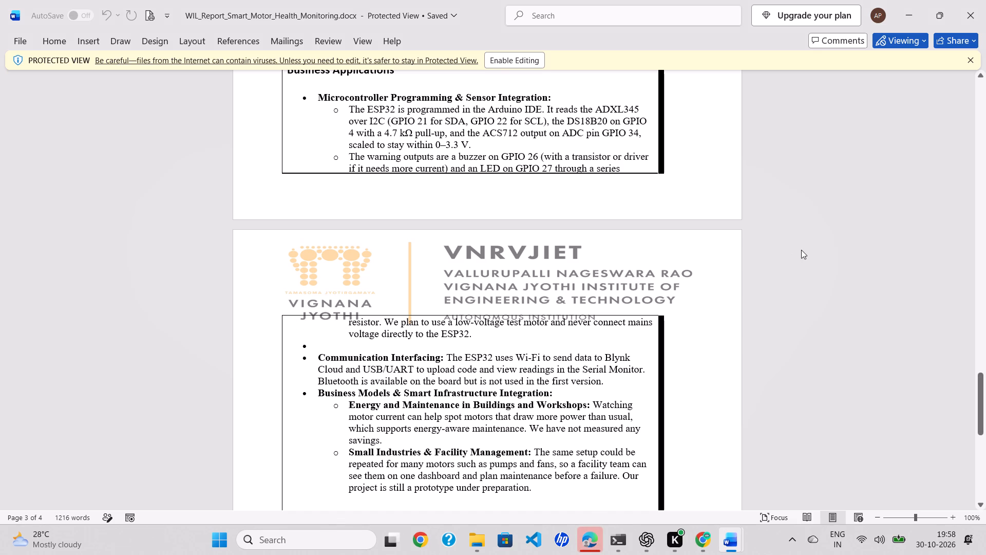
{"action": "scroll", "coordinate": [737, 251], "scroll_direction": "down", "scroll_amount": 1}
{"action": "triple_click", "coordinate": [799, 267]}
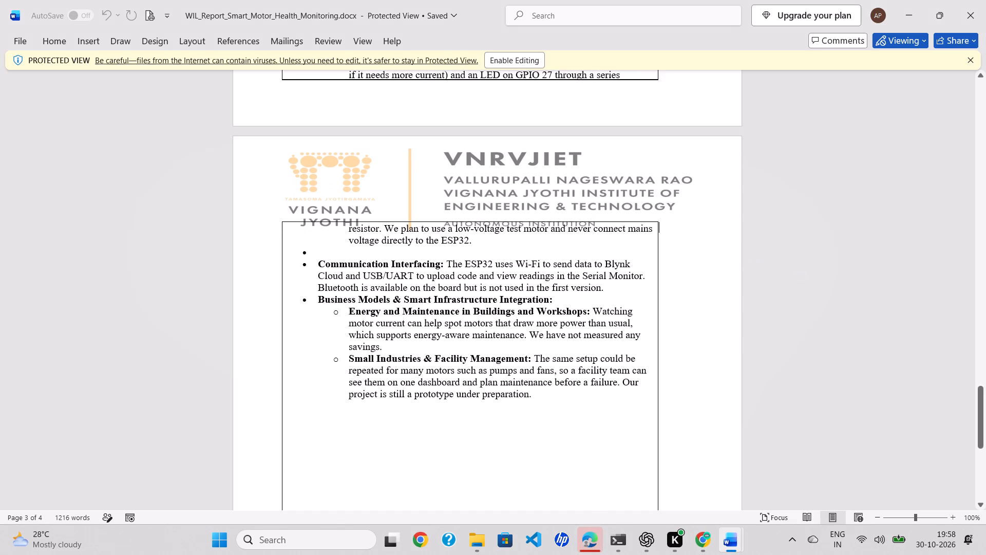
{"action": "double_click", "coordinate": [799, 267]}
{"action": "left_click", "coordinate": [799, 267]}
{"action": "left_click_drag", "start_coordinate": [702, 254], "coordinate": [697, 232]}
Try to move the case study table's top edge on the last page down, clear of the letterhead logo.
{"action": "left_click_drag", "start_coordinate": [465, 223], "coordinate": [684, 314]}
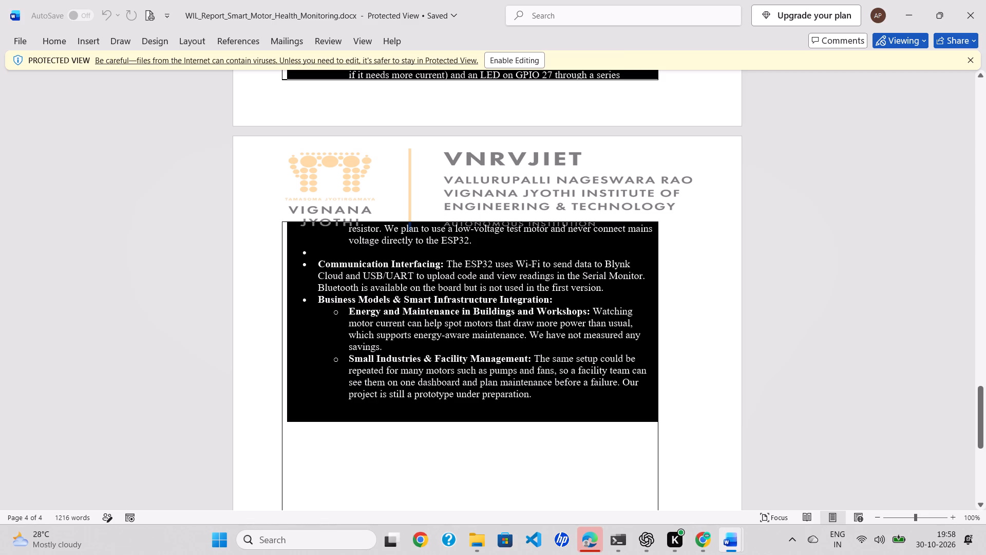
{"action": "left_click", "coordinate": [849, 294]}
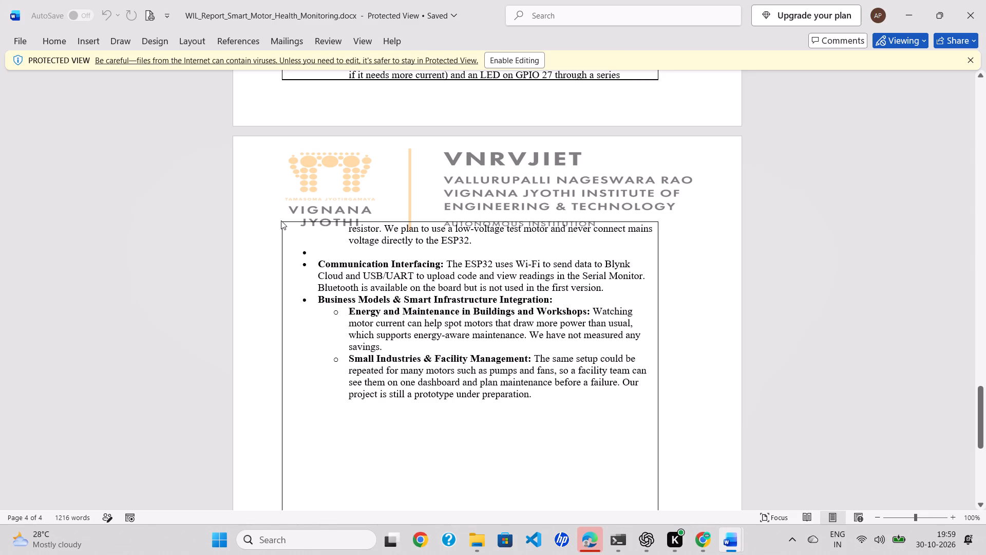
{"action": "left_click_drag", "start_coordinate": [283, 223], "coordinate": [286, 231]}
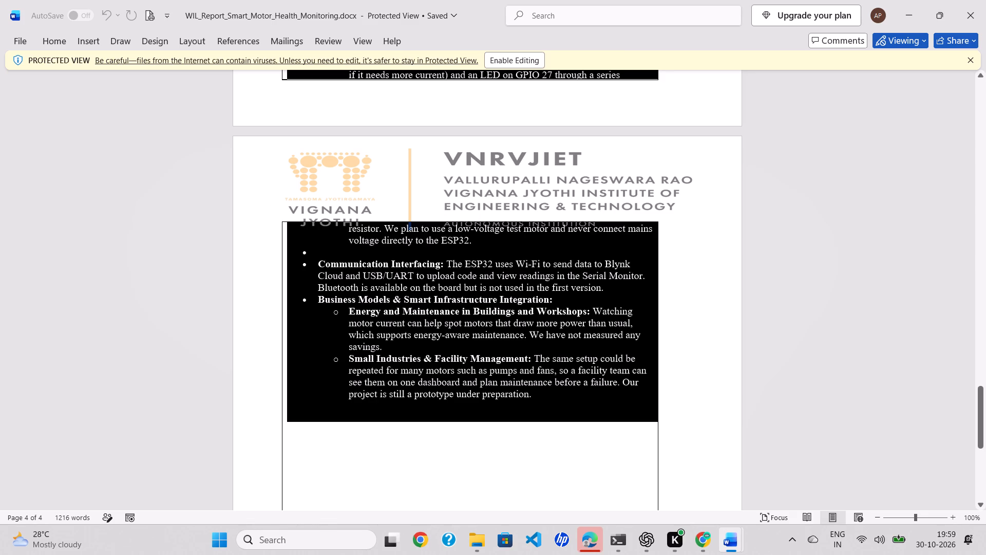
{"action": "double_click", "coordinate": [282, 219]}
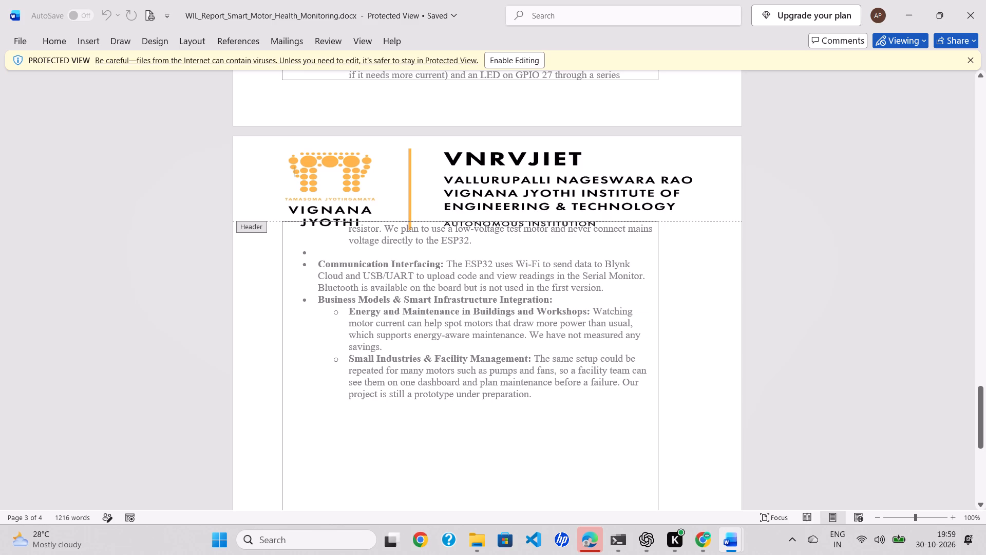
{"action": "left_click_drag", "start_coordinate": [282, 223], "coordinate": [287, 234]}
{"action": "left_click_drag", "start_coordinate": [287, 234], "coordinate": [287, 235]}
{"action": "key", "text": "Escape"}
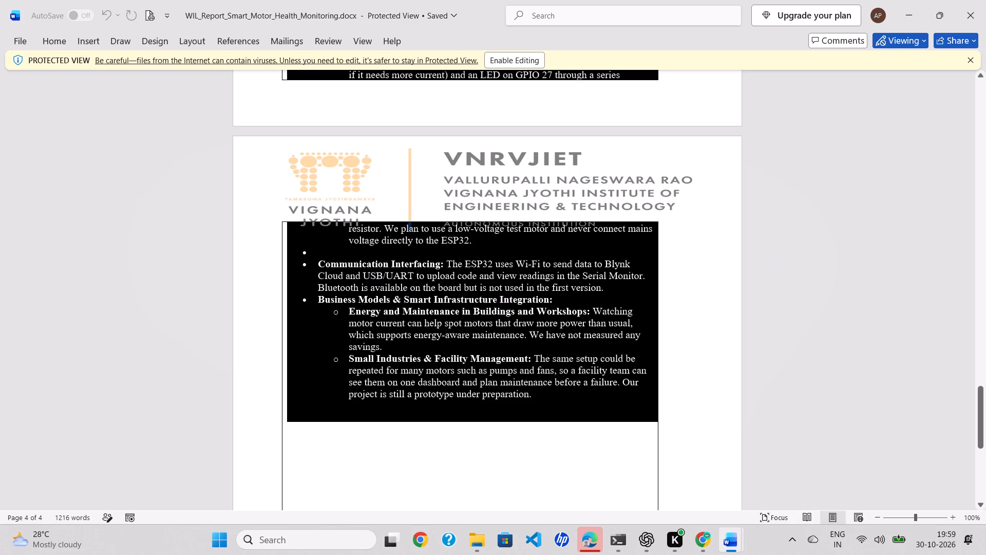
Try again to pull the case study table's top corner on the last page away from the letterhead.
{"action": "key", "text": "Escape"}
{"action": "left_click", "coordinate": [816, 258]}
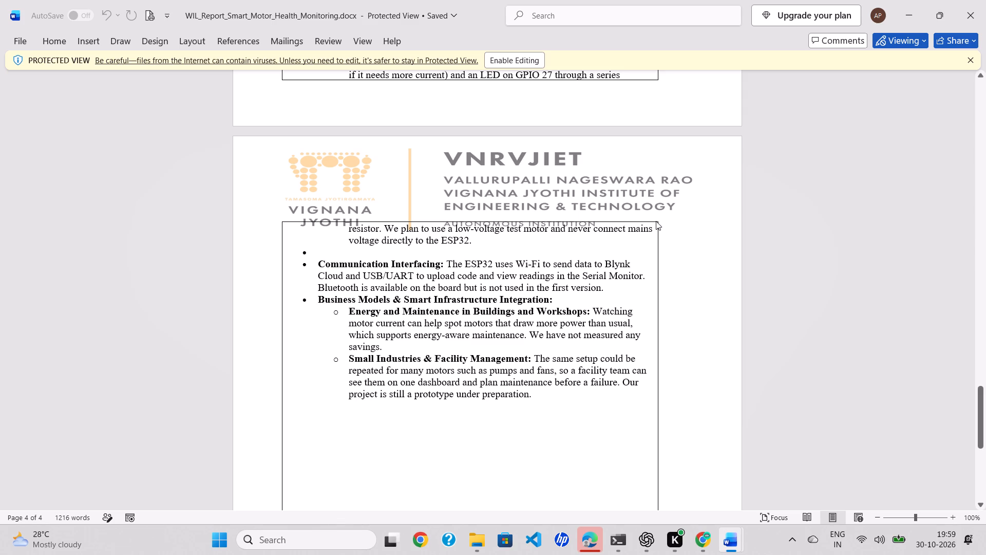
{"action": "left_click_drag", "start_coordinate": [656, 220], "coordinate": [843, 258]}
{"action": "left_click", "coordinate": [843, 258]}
Examine how the case study table sits against the letterhead on each page, from Unit V back to Unit I.
{"action": "scroll", "coordinate": [502, 334], "scroll_direction": "down", "scroll_amount": 3}
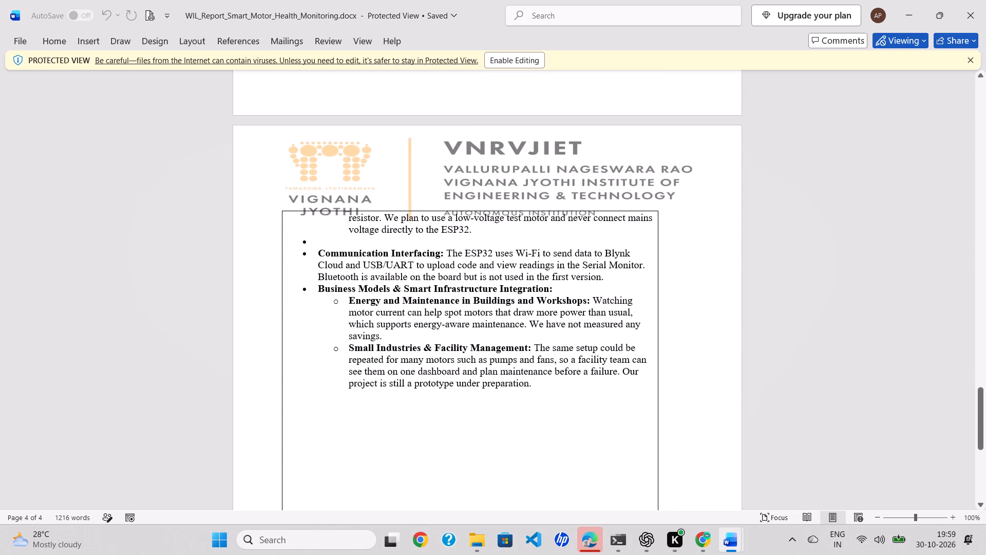
{"action": "scroll", "coordinate": [499, 353], "scroll_direction": "up", "scroll_amount": 2}
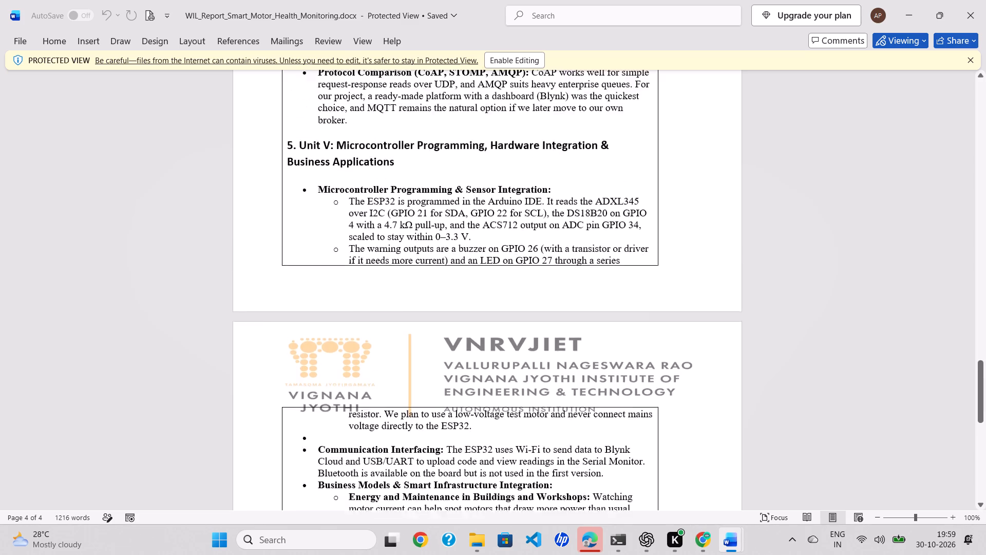
{"action": "scroll", "coordinate": [499, 353], "scroll_direction": "up", "scroll_amount": 6}
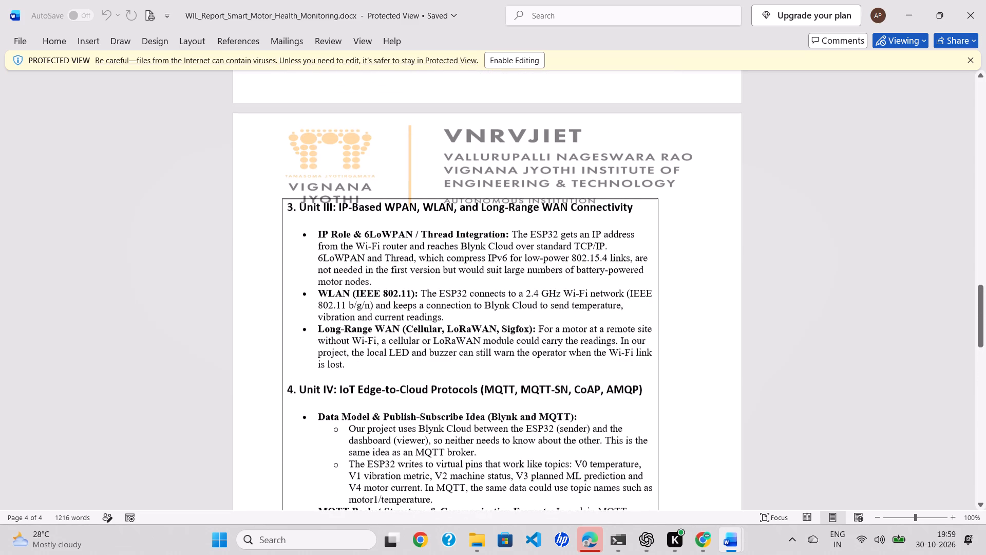
{"action": "scroll", "coordinate": [480, 303], "scroll_direction": "up", "scroll_amount": 1}
{"action": "scroll", "coordinate": [560, 413], "scroll_direction": "up", "scroll_amount": 5}
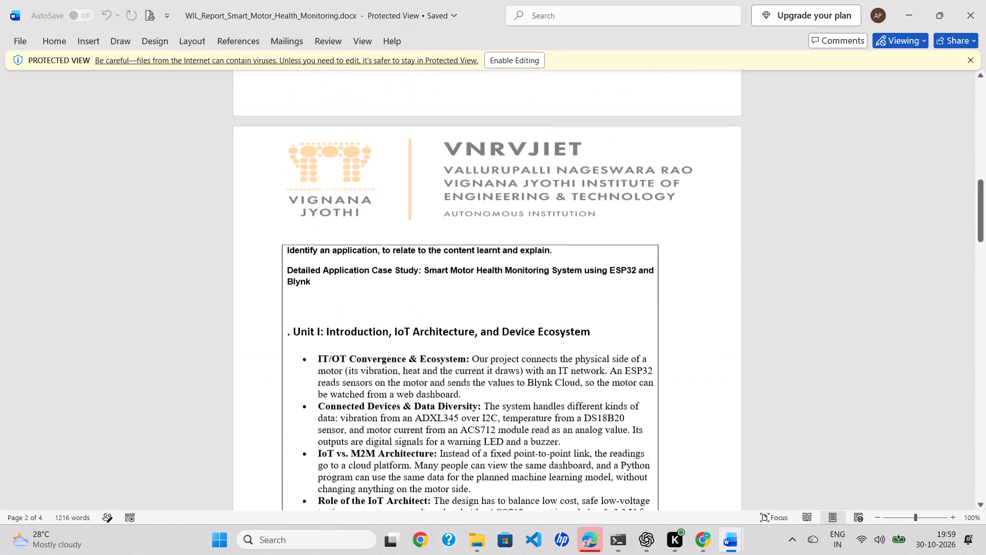
{"action": "scroll", "coordinate": [560, 413], "scroll_direction": "up", "scroll_amount": 1}
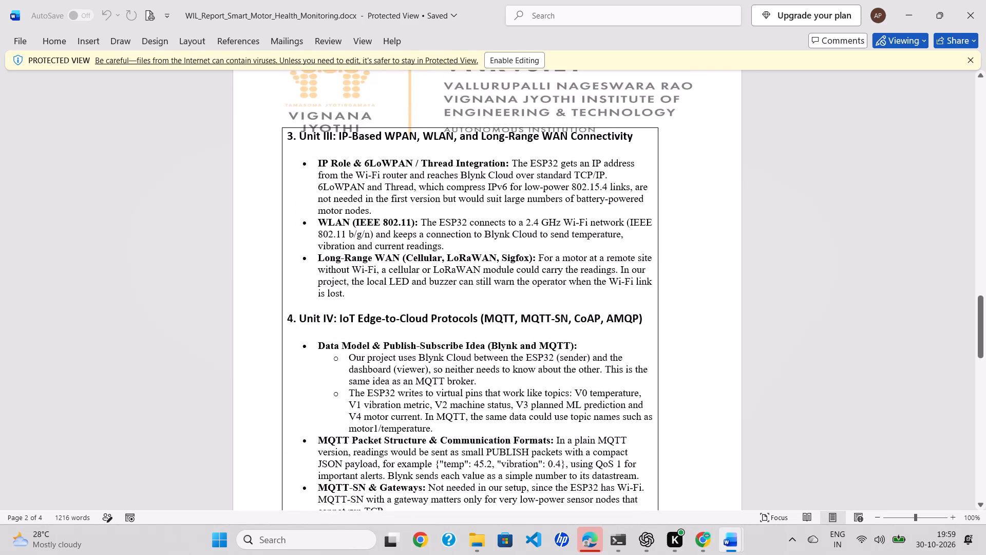
{"action": "scroll", "coordinate": [560, 413], "scroll_direction": "up", "scroll_amount": 1}
{"action": "scroll", "coordinate": [560, 413], "scroll_direction": "down", "scroll_amount": 3}
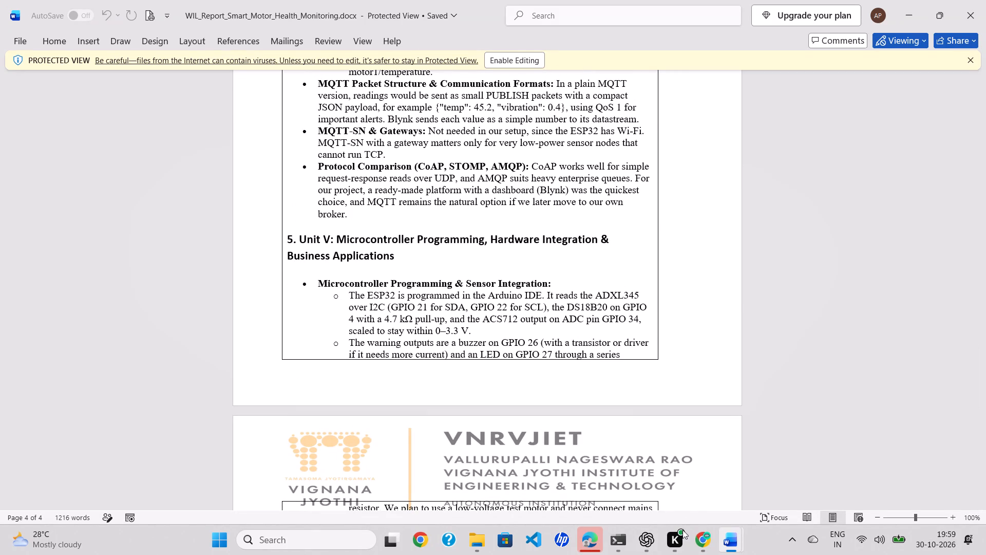
{"action": "scroll", "coordinate": [517, 348], "scroll_direction": "up", "scroll_amount": 6}
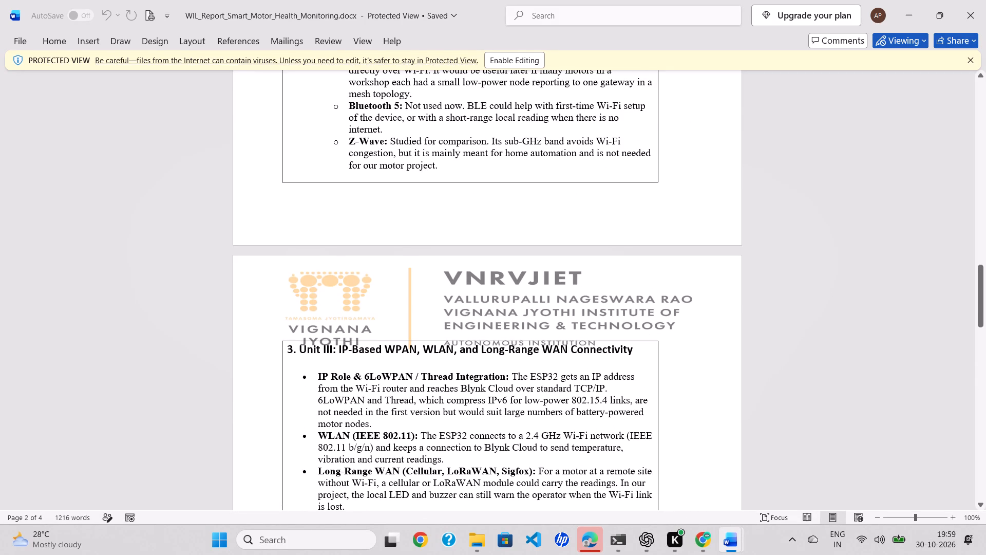
Enable editing for the Smart Motor Health Monitoring WIL report.
{"action": "left_click", "coordinate": [424, 339]}
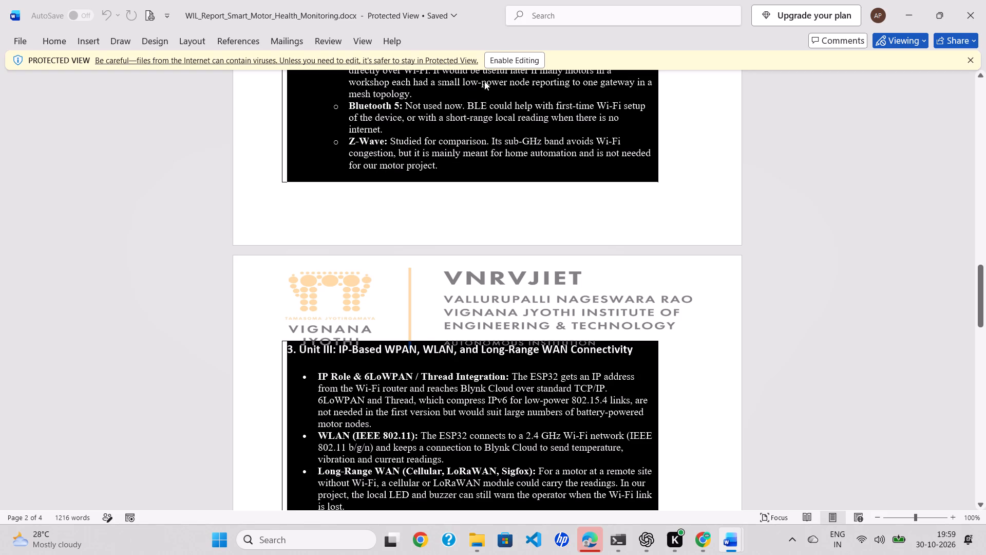
{"action": "left_click", "coordinate": [506, 59]}
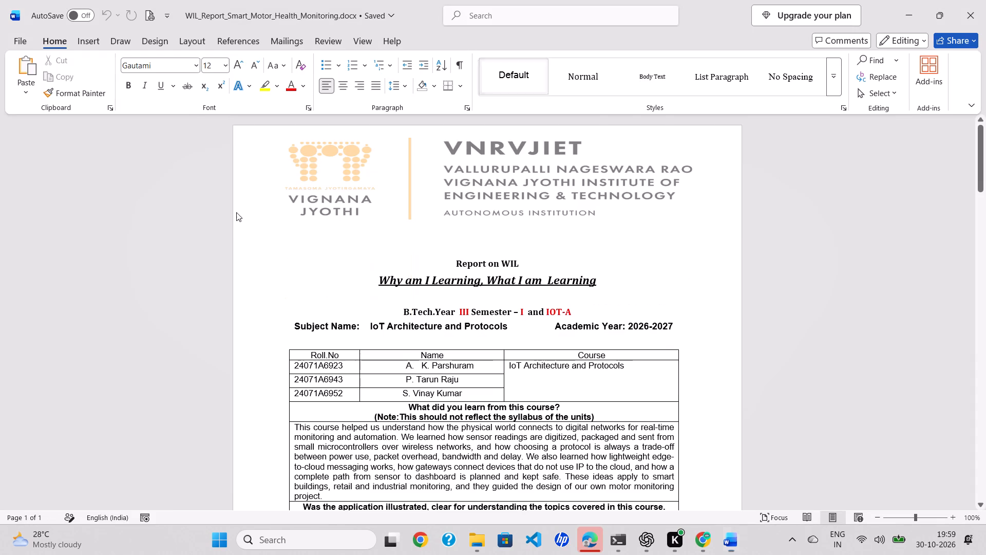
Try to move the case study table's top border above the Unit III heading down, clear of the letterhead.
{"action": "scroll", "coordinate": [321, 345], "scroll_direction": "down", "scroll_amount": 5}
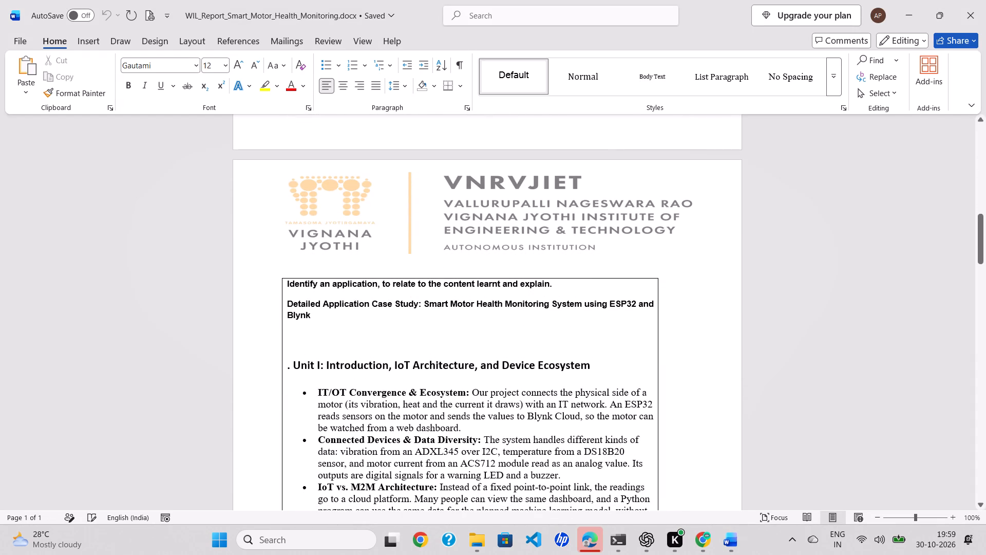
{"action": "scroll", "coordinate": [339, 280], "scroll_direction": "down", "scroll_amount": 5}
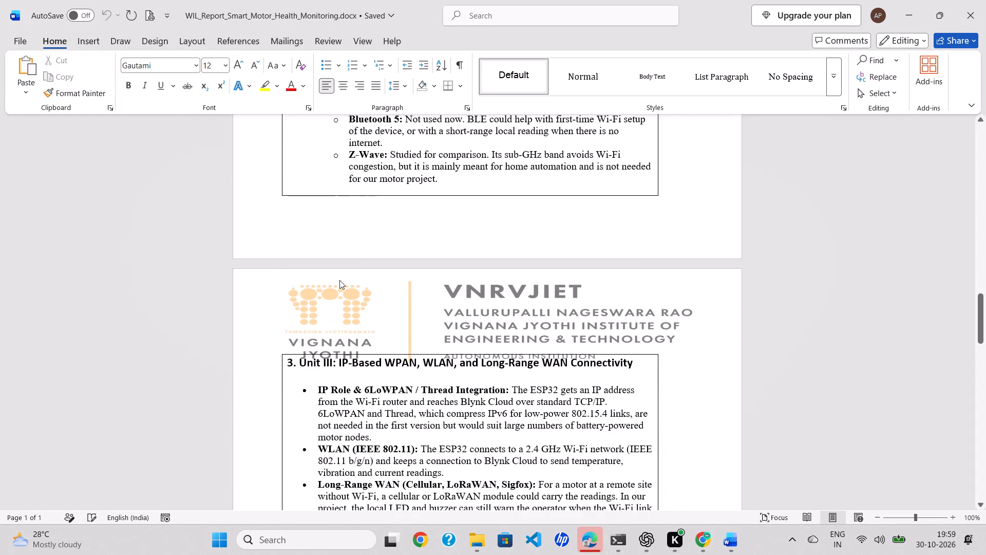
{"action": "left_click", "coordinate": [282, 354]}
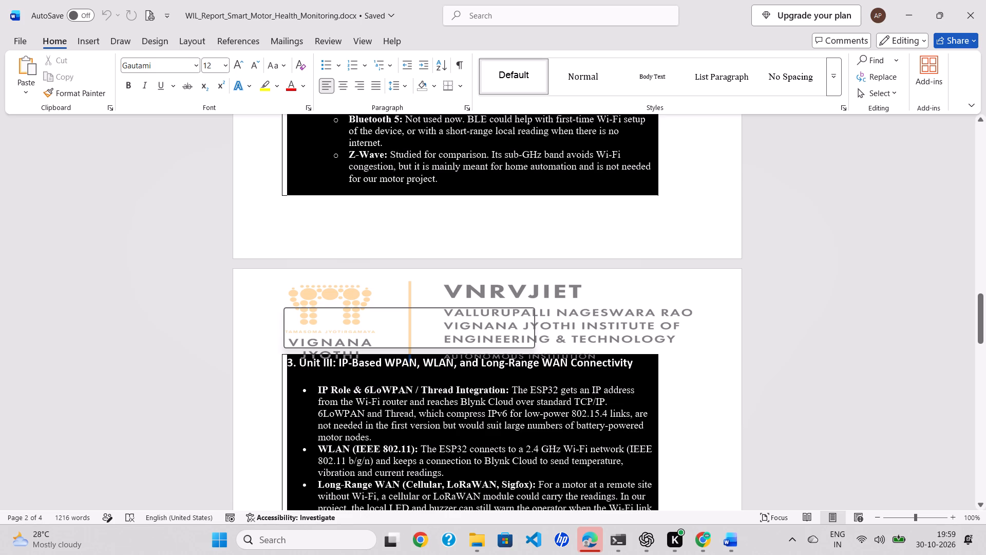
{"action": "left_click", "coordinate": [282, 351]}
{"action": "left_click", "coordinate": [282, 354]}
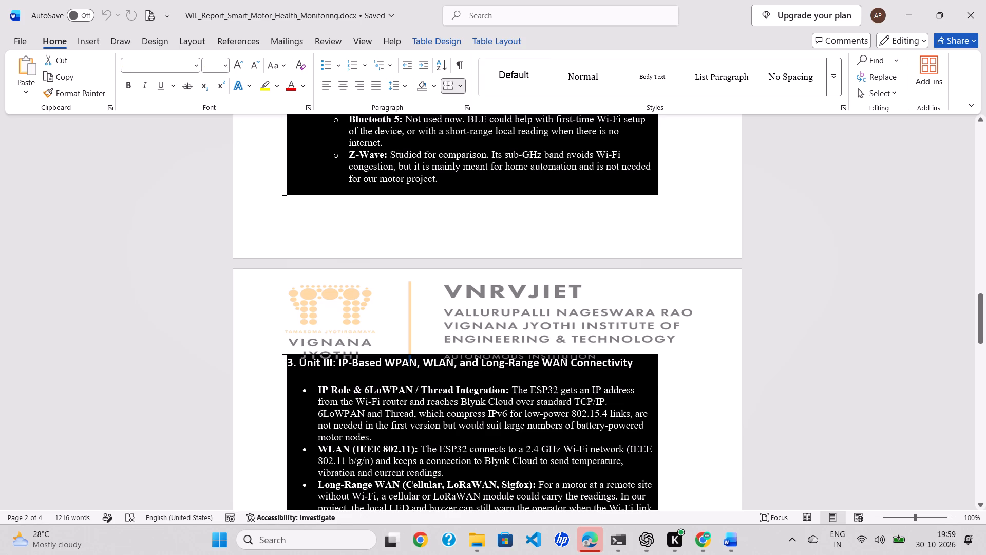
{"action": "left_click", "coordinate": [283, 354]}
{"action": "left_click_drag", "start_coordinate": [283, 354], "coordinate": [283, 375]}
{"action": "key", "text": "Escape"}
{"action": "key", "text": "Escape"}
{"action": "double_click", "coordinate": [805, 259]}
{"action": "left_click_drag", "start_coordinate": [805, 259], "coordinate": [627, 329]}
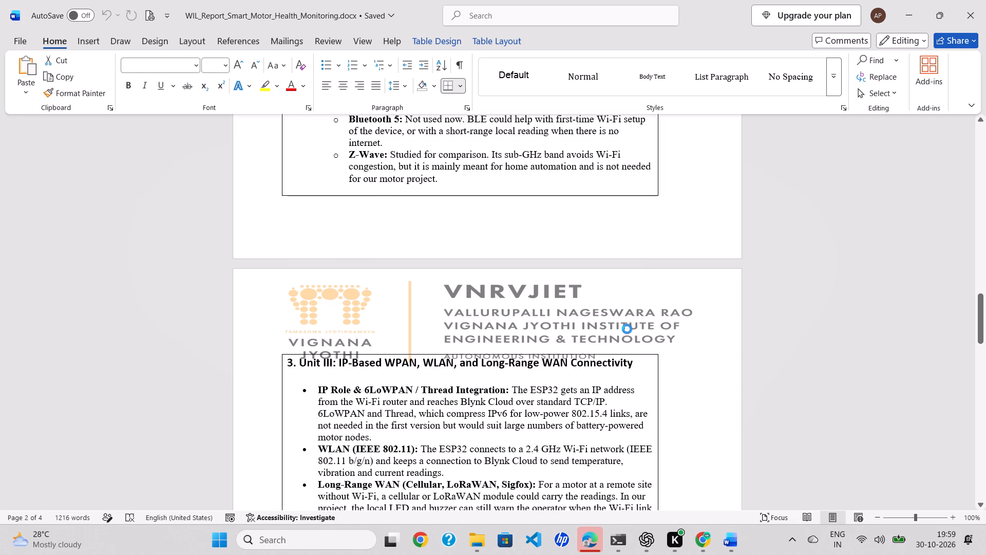
Review the report's layout from the first page to the Clarifications/Suggestions section, checking the table against the letterhead.
{"action": "scroll", "coordinate": [627, 329], "scroll_direction": "down", "scroll_amount": 1}
{"action": "left_click", "coordinate": [592, 415]}
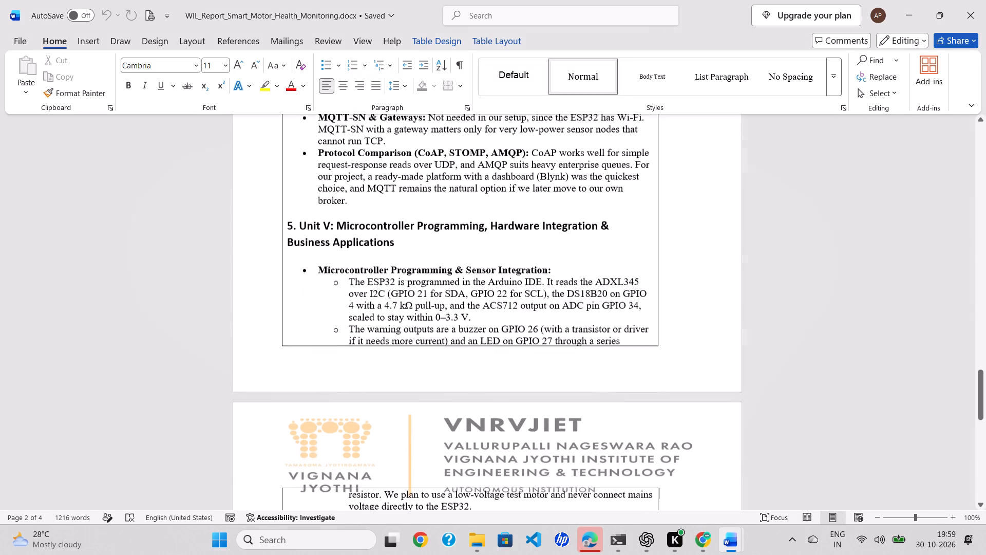
{"action": "scroll", "coordinate": [653, 330], "scroll_direction": "up", "scroll_amount": 1}
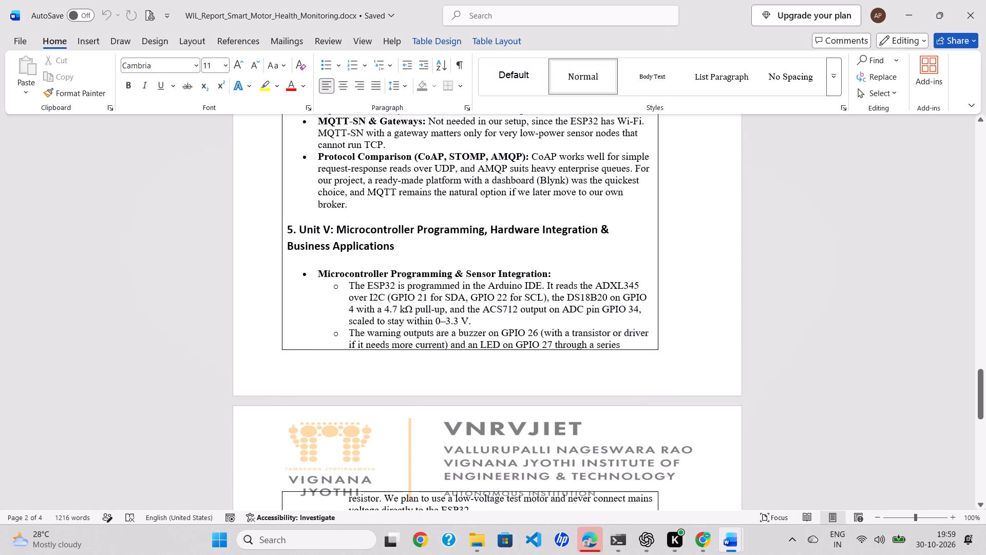
{"action": "scroll", "coordinate": [660, 216], "scroll_direction": "up", "scroll_amount": 5}
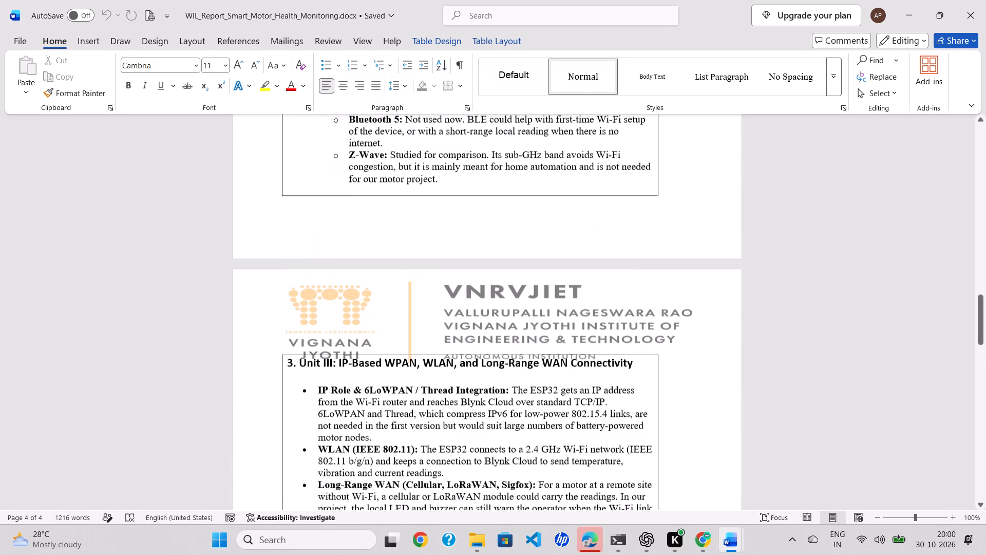
{"action": "scroll", "coordinate": [542, 192], "scroll_direction": "down", "scroll_amount": 3}
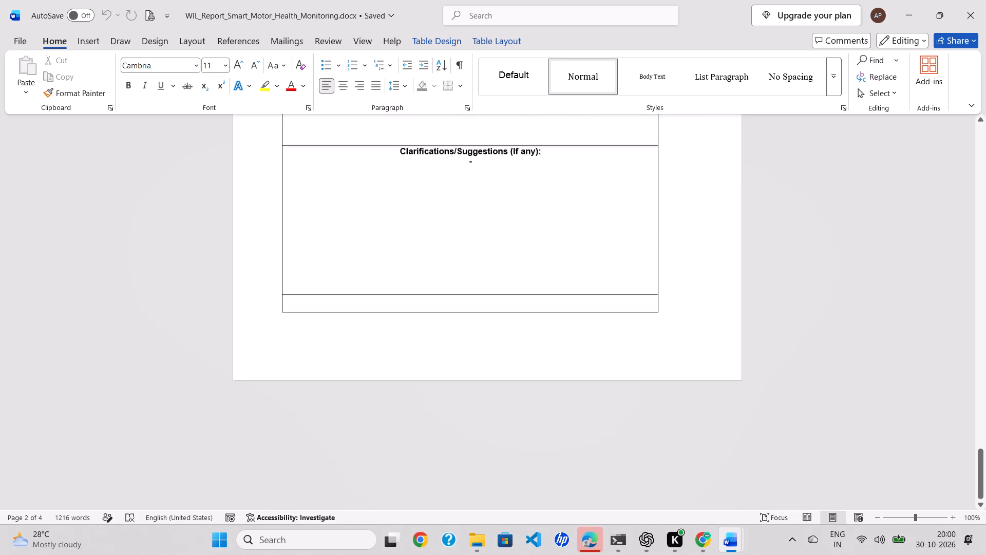
{"action": "scroll", "coordinate": [542, 192], "scroll_direction": "up", "scroll_amount": 12}
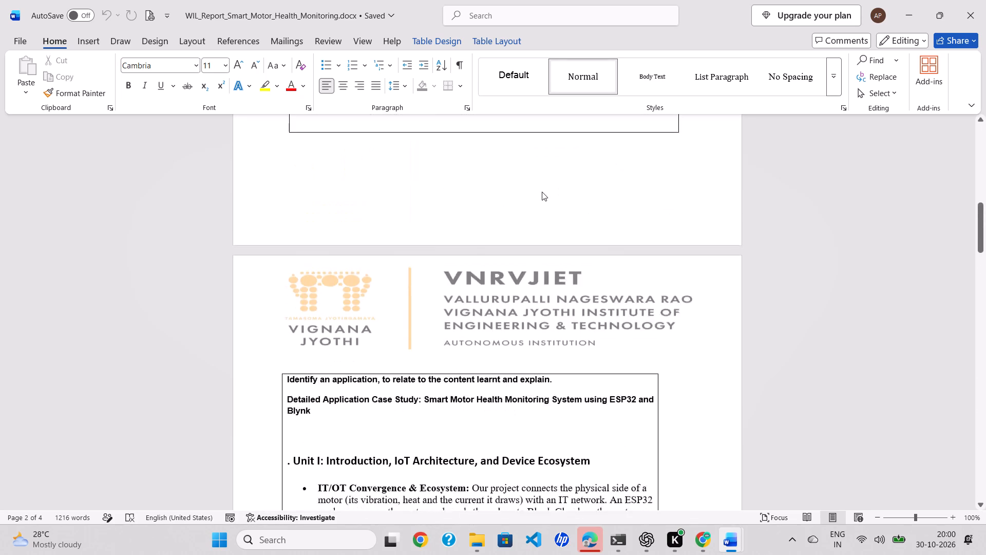
{"action": "scroll", "coordinate": [532, 266], "scroll_direction": "up", "scroll_amount": 8}
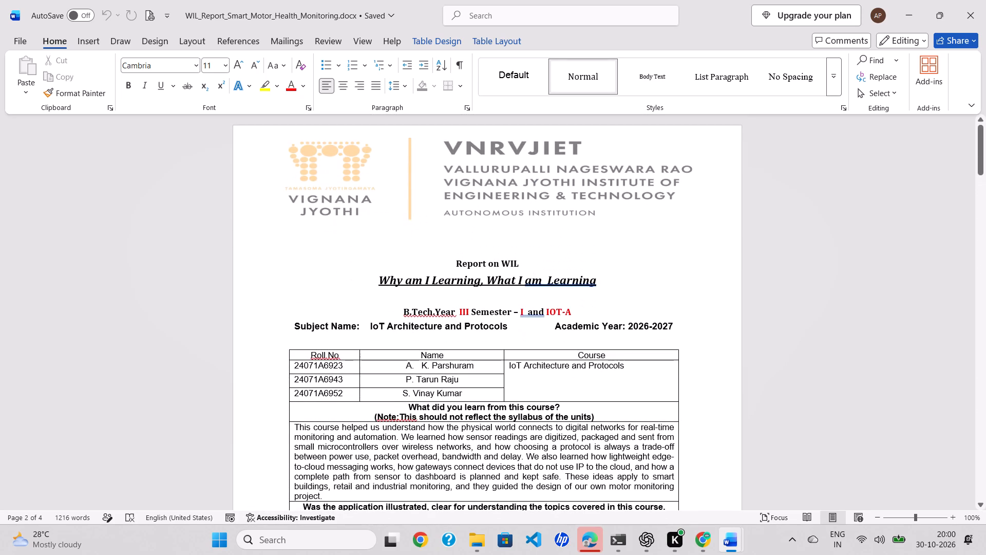
{"action": "scroll", "coordinate": [692, 275], "scroll_direction": "down", "scroll_amount": 3}
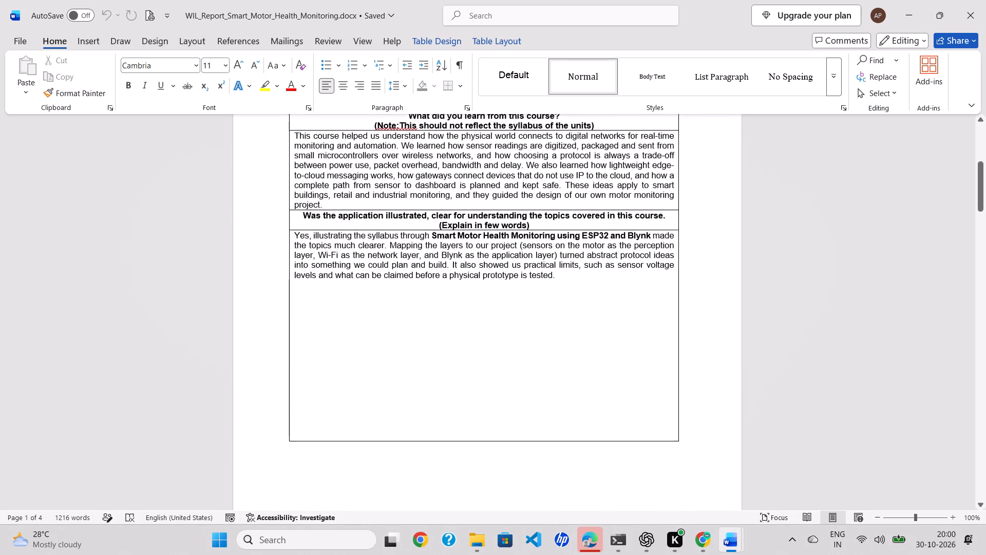
{"action": "scroll", "coordinate": [692, 275], "scroll_direction": "up", "scroll_amount": 4}
{"action": "scroll", "coordinate": [692, 275], "scroll_direction": "down", "scroll_amount": 1}
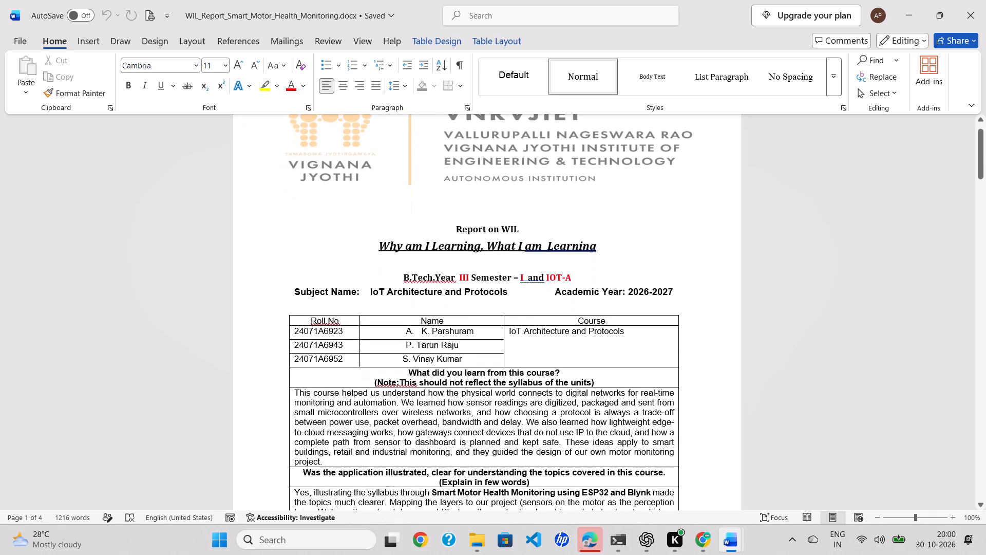
{"action": "scroll", "coordinate": [692, 275], "scroll_direction": "down", "scroll_amount": 7}
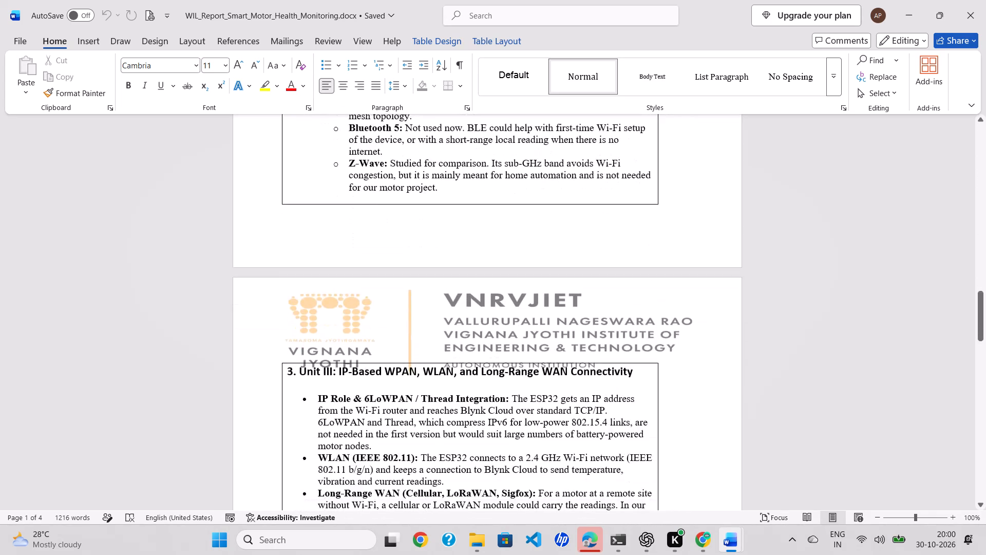
{"action": "scroll", "coordinate": [692, 275], "scroll_direction": "down", "scroll_amount": 5}
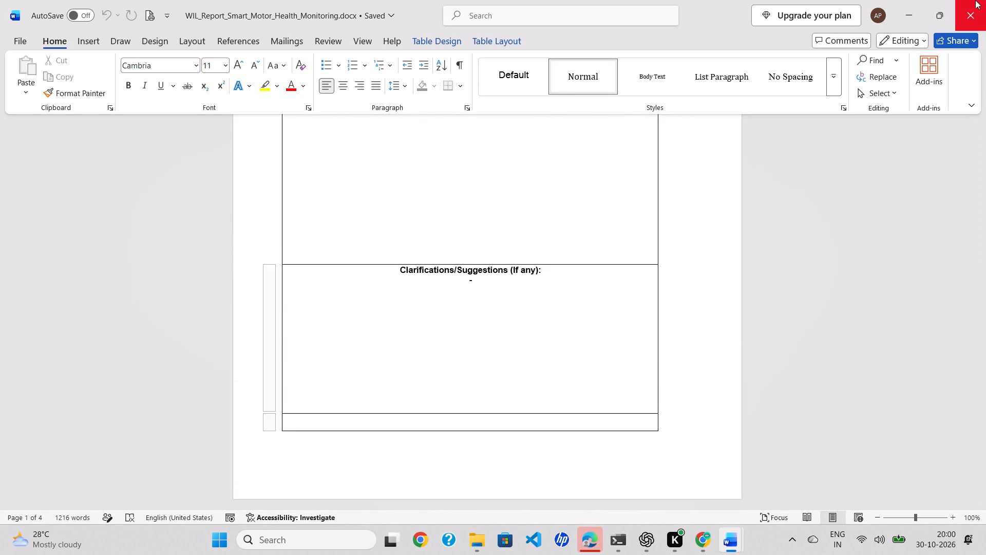
Close the Smart Motor Health Monitoring WIL report.
{"action": "left_click", "coordinate": [974, 0]}
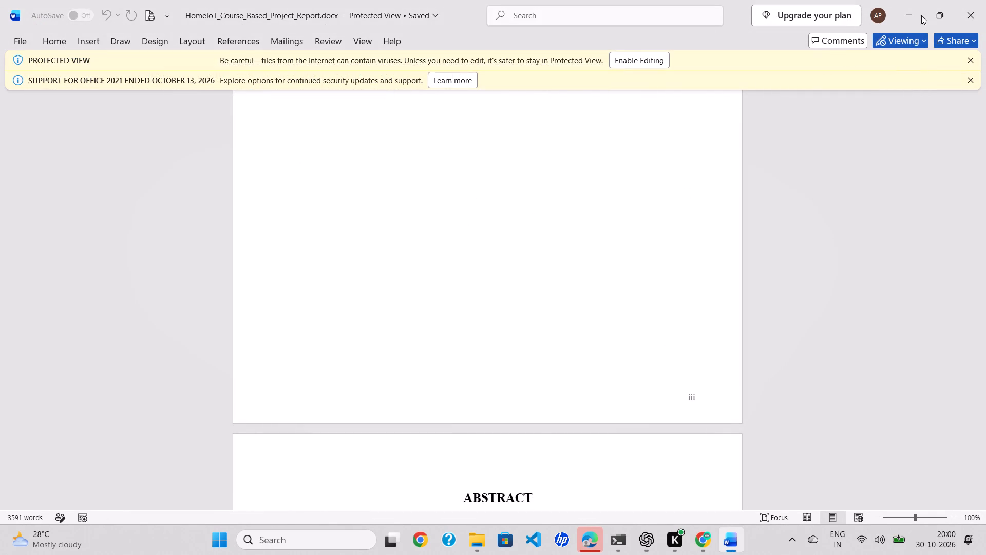
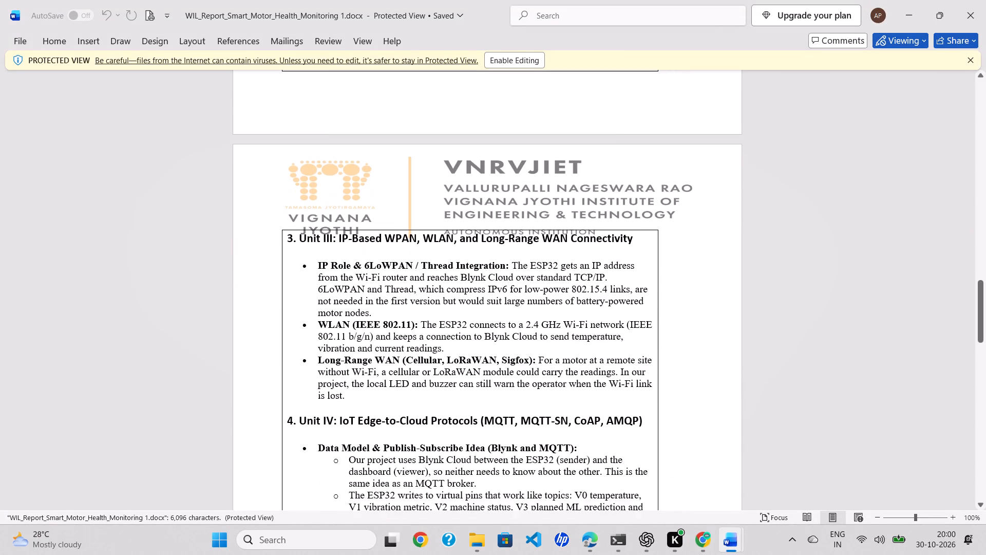
{"action": "scroll", "coordinate": [440, 270], "scroll_direction": "up", "scroll_amount": 12}
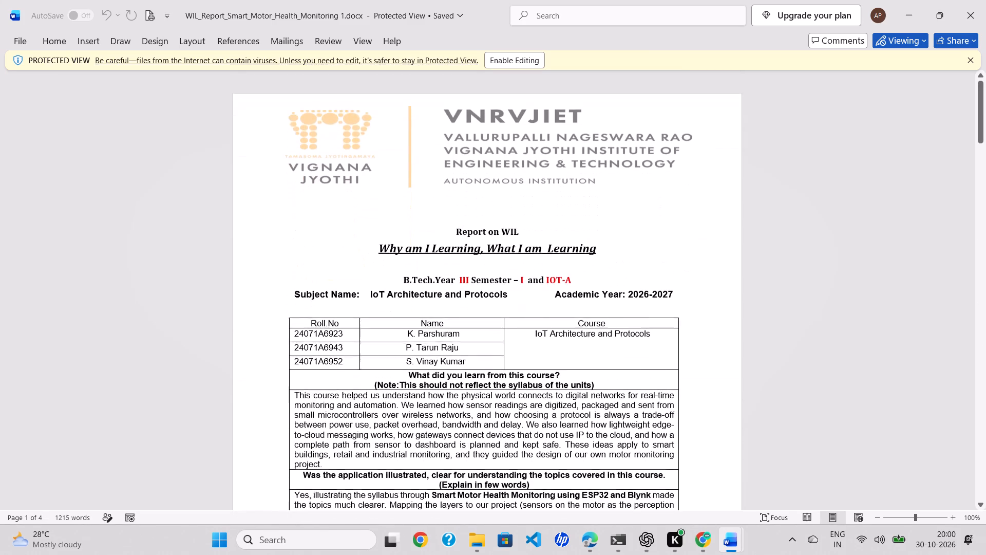
{"action": "scroll", "coordinate": [453, 328], "scroll_direction": "down", "scroll_amount": 1}
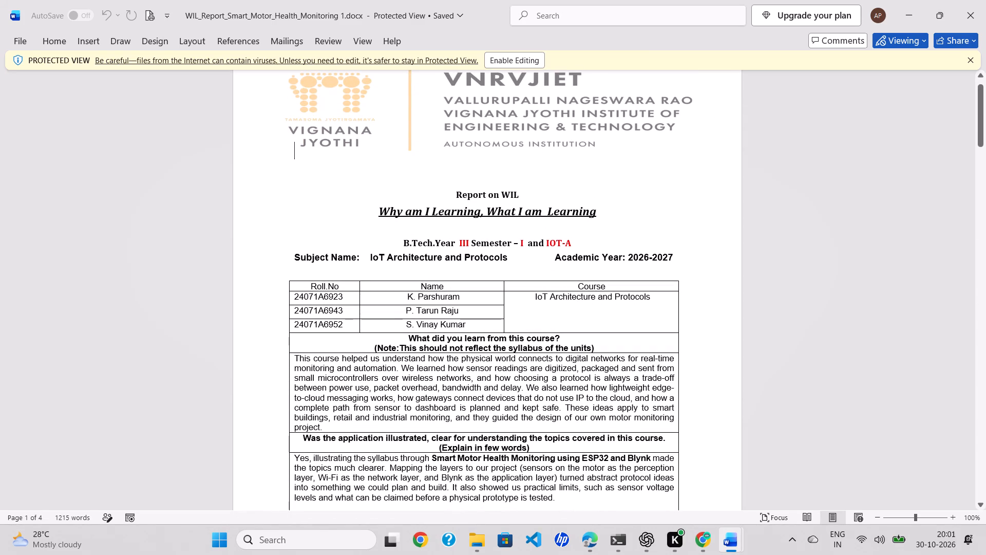
{"action": "scroll", "coordinate": [443, 358], "scroll_direction": "down", "scroll_amount": 1}
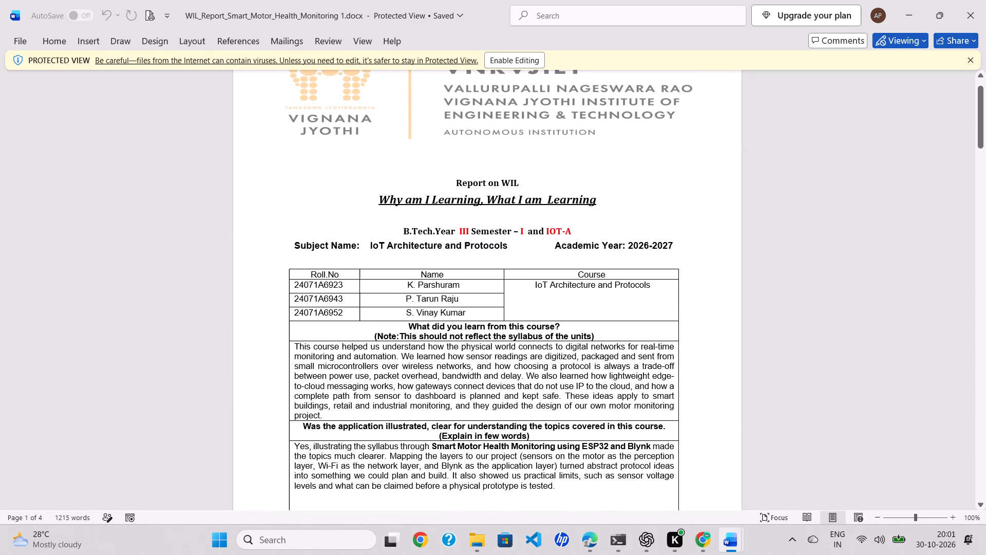
{"action": "scroll", "coordinate": [443, 358], "scroll_direction": "down", "scroll_amount": 4}
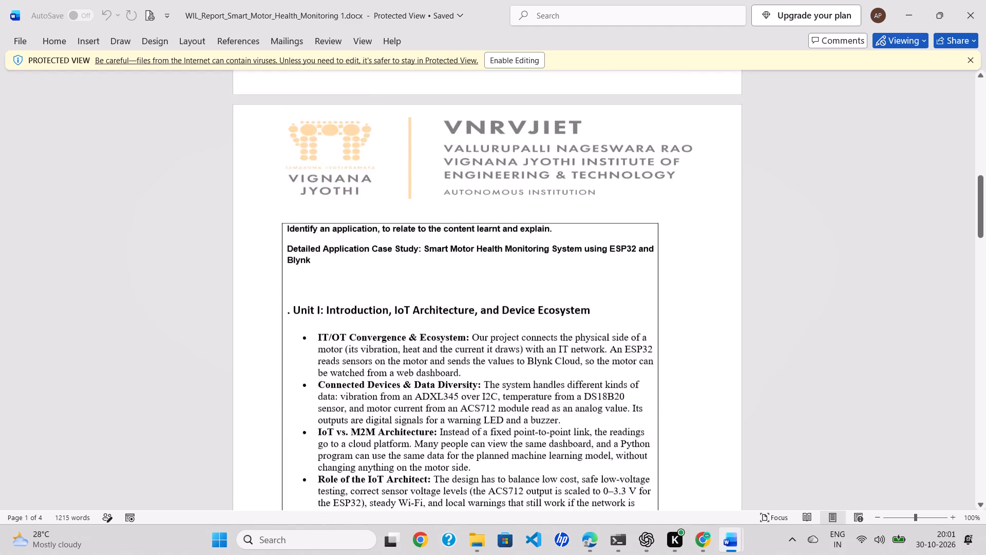
{"action": "scroll", "coordinate": [443, 358], "scroll_direction": "down", "scroll_amount": 6}
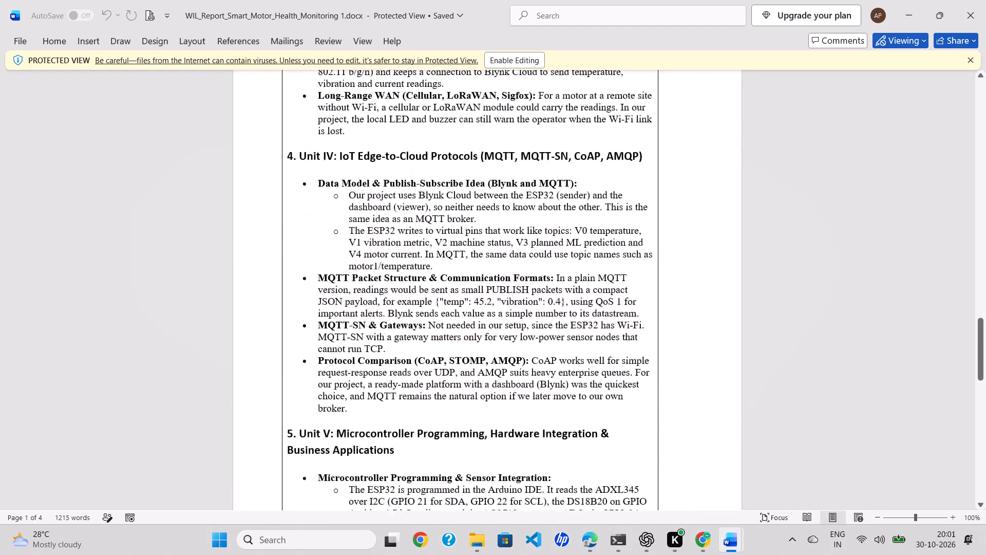
{"action": "scroll", "coordinate": [443, 358], "scroll_direction": "down", "scroll_amount": 5}
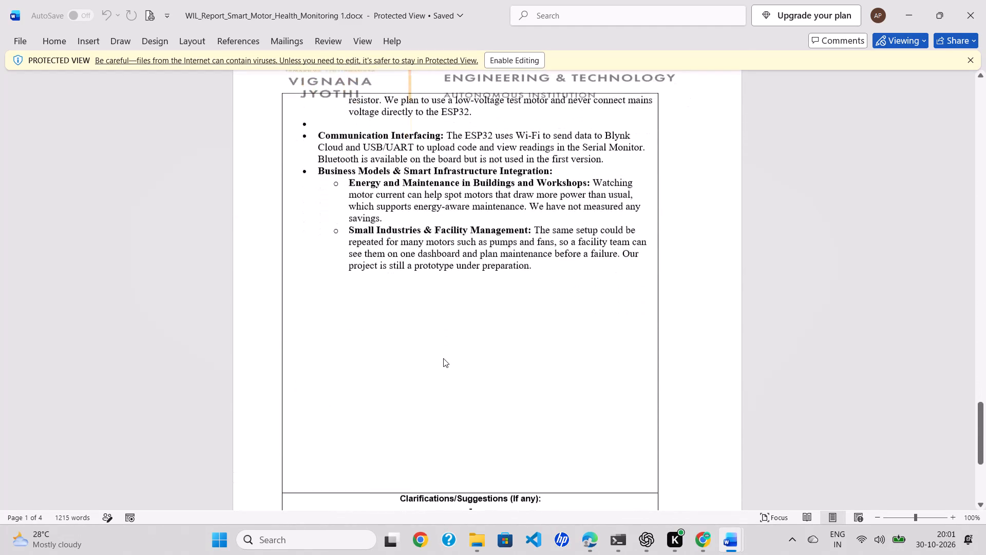
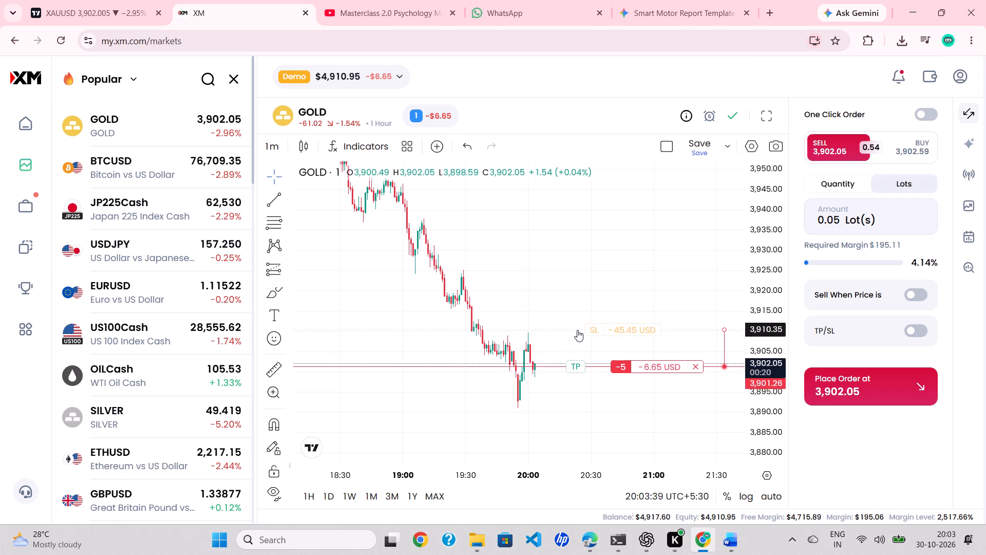
{"action": "left_click_drag", "start_coordinate": [577, 330], "coordinate": [579, 331]}
Set a take profit on the open GOLD sell position at about 3,879.59 on the chart.
{"action": "scroll", "coordinate": [530, 281], "scroll_direction": "left", "scroll_amount": 1}
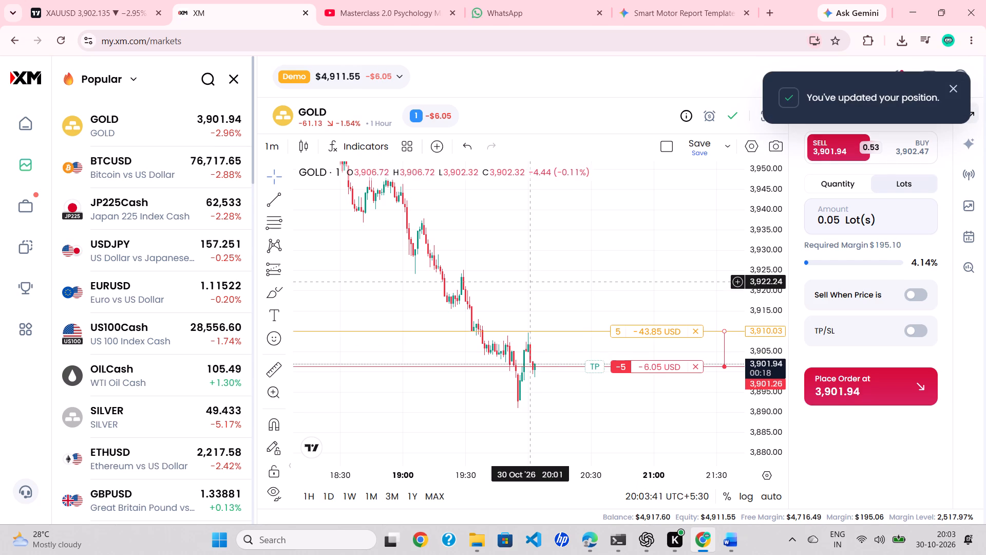
{"action": "scroll", "coordinate": [530, 281], "scroll_direction": "left", "scroll_amount": 1}
{"action": "scroll", "coordinate": [530, 353], "scroll_direction": "up", "scroll_amount": 3}
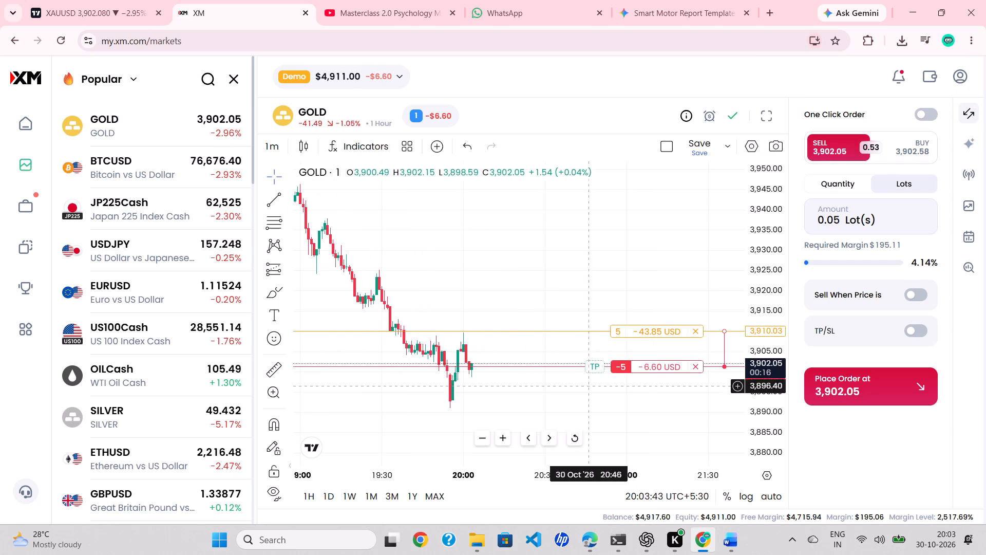
{"action": "scroll", "coordinate": [610, 380], "scroll_direction": "down", "scroll_amount": 3}
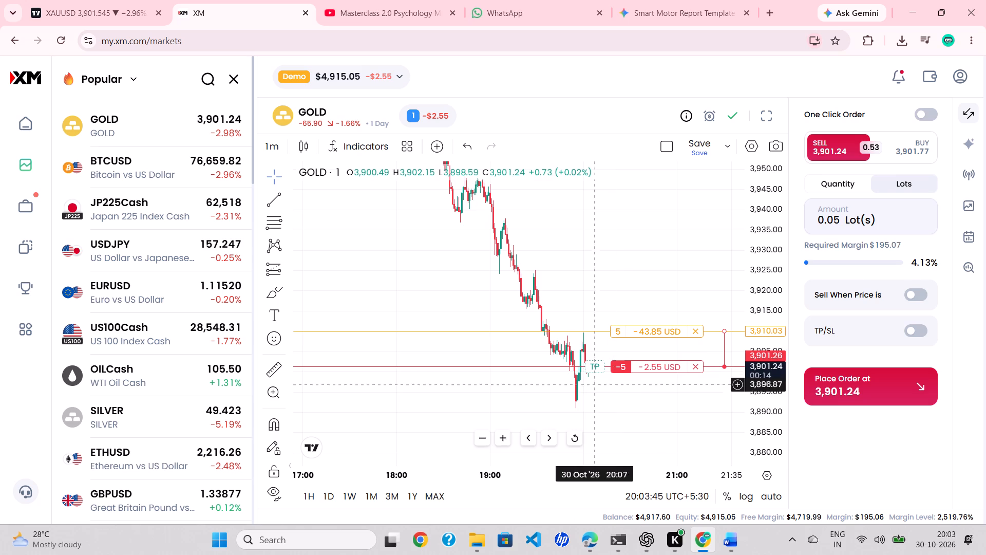
{"action": "left_click_drag", "start_coordinate": [594, 366], "coordinate": [587, 455]}
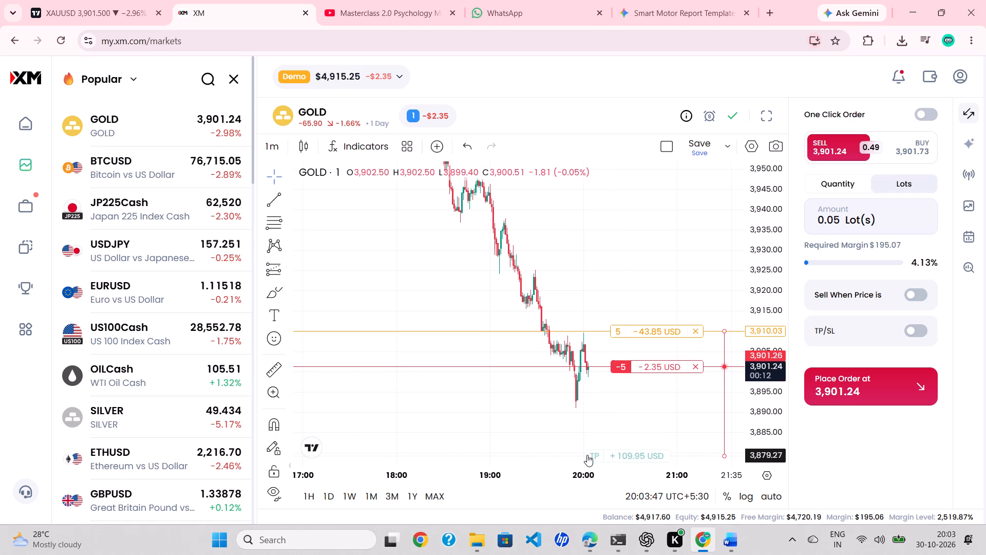
{"action": "left_click_drag", "start_coordinate": [587, 455], "coordinate": [587, 454]}
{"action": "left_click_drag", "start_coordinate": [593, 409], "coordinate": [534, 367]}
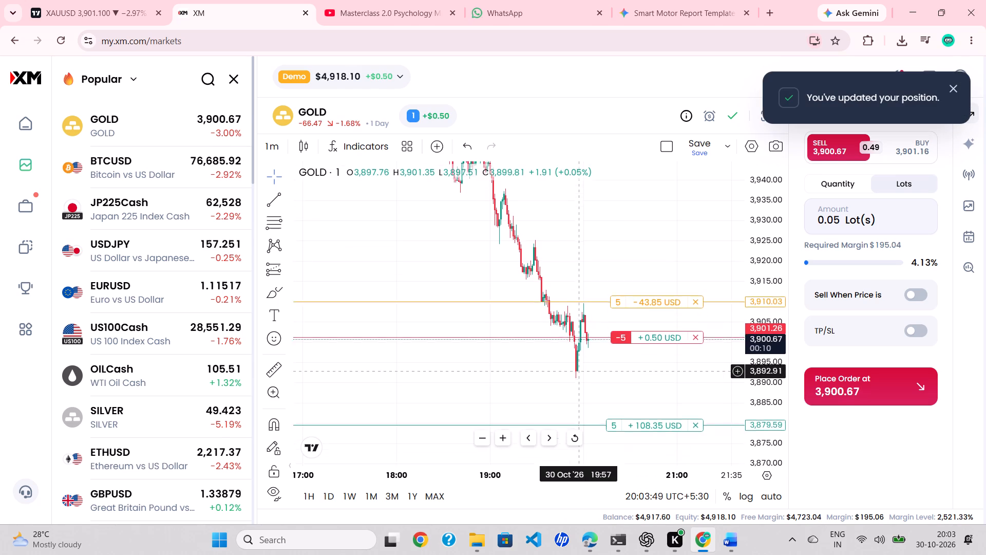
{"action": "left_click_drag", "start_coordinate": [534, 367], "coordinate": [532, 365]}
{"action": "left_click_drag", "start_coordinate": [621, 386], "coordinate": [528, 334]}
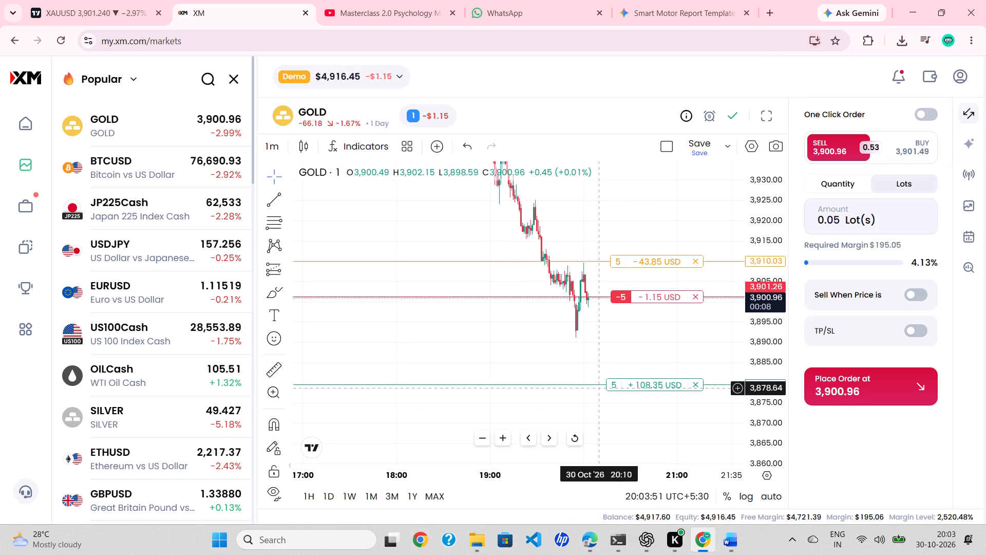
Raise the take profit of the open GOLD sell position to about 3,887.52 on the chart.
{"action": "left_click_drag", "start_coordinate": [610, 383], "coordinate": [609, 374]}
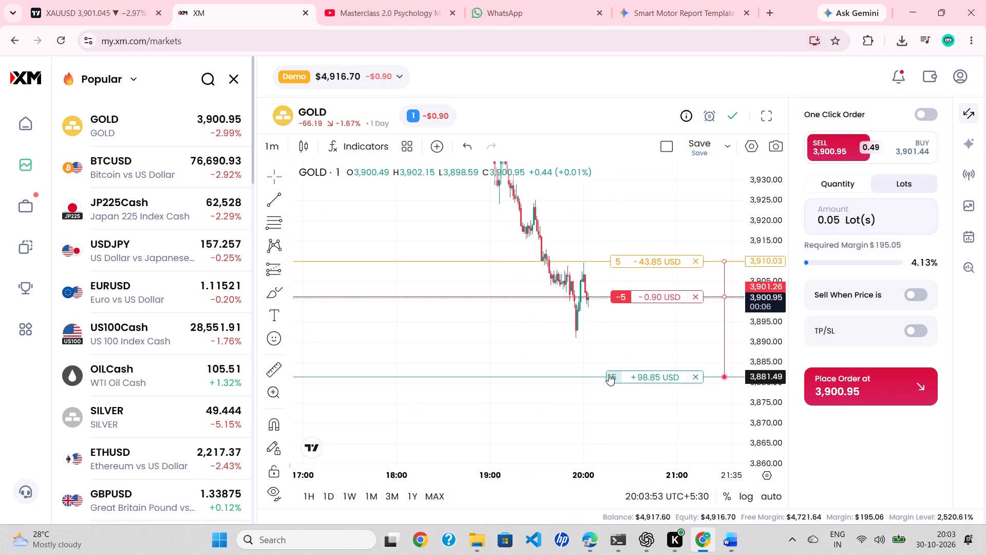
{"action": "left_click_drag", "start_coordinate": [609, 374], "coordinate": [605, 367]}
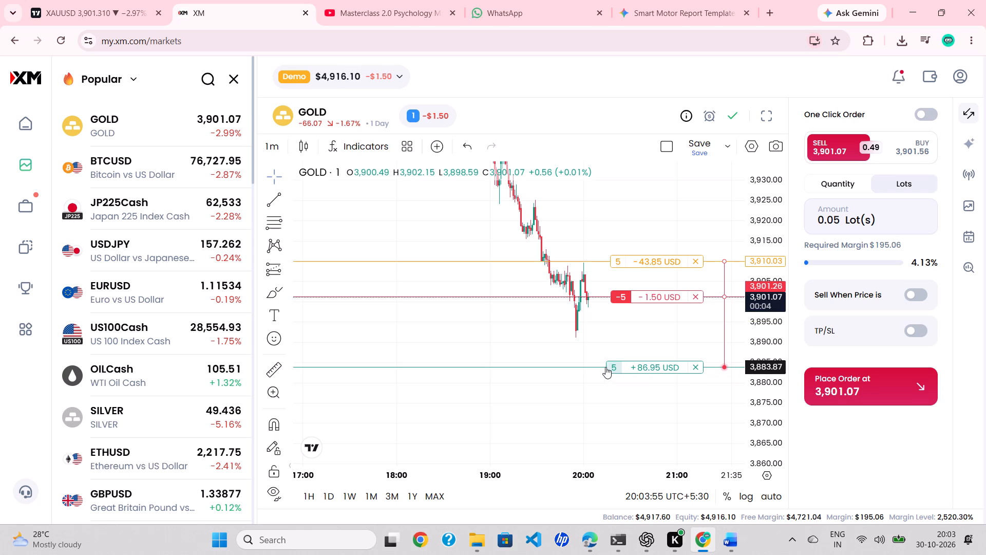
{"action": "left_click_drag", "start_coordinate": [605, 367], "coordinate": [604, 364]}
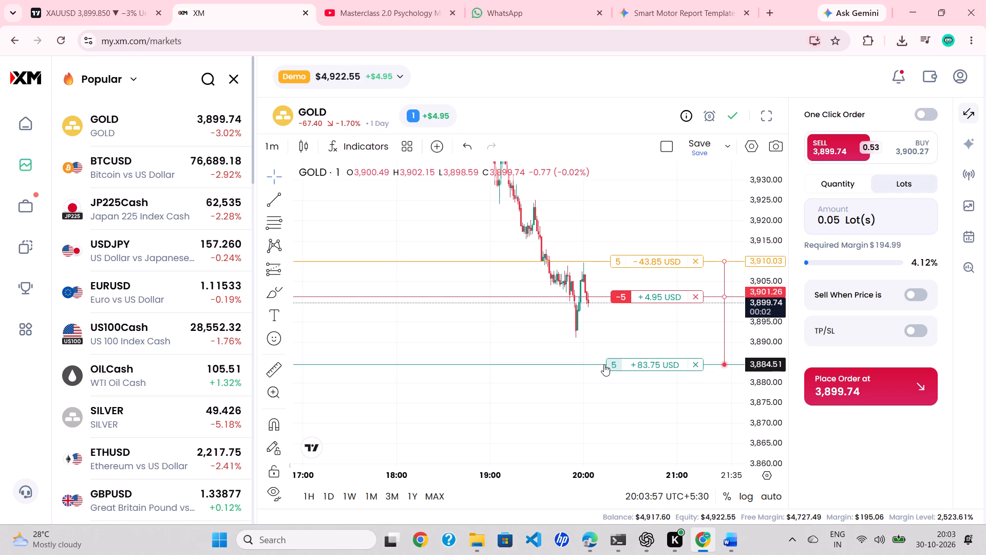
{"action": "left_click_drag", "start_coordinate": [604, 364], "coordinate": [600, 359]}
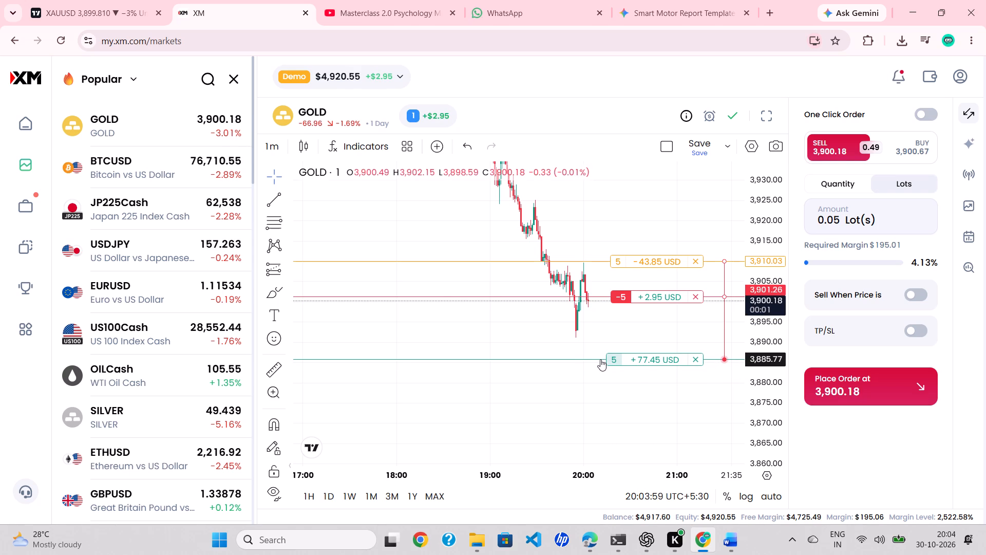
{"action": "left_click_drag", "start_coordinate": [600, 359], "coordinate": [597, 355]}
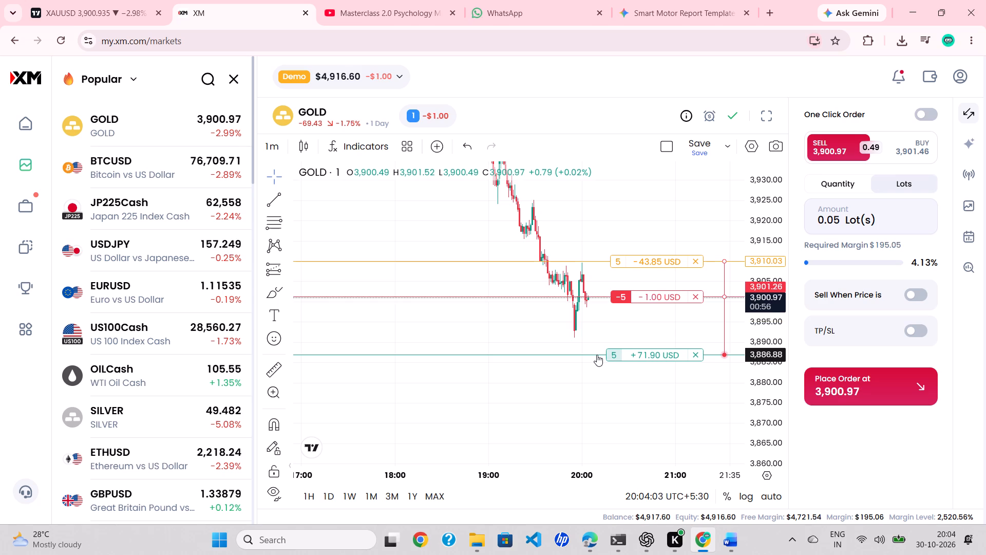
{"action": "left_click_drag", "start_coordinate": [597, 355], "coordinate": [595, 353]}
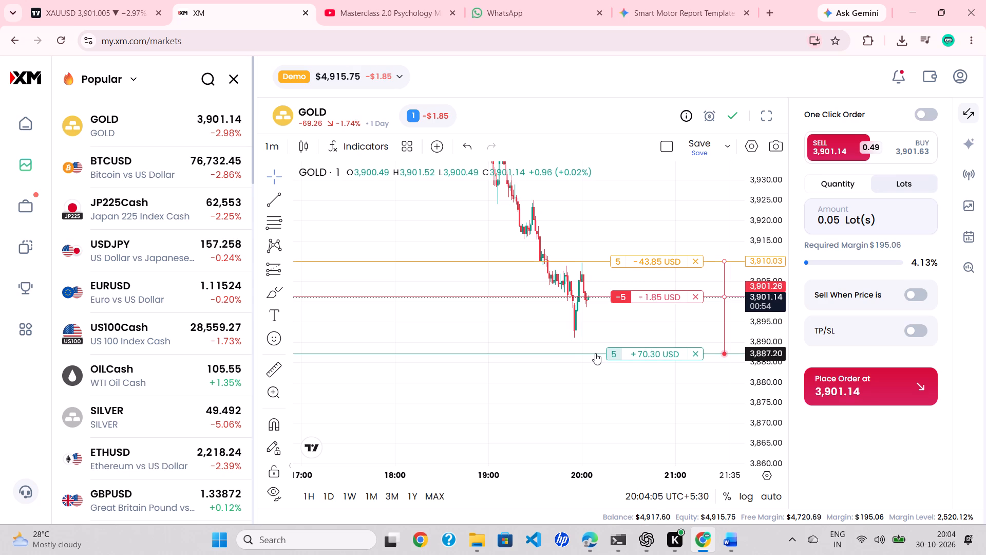
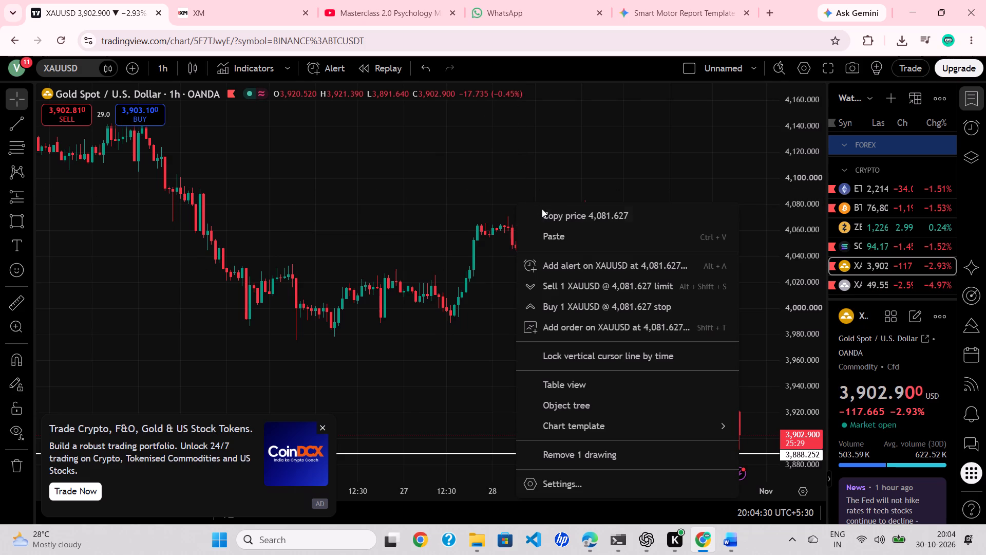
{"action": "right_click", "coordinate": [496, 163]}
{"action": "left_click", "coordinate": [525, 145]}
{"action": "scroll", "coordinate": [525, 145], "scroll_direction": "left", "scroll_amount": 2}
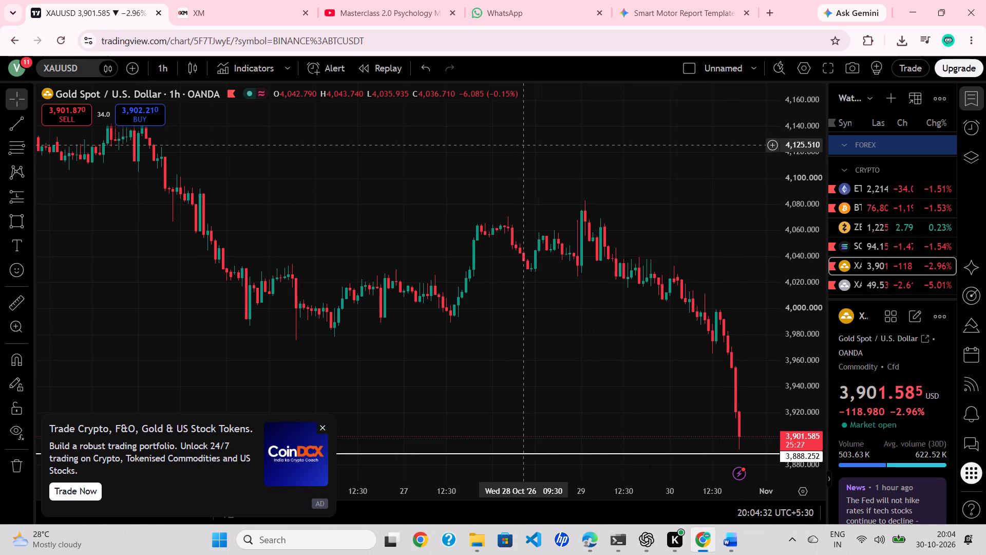
Examine the recent price action on the XAUUSD one-hour chart in TradingView.
{"action": "scroll", "coordinate": [525, 145], "scroll_direction": "left", "scroll_amount": 1}
{"action": "left_click_drag", "start_coordinate": [798, 255], "coordinate": [785, 298]}
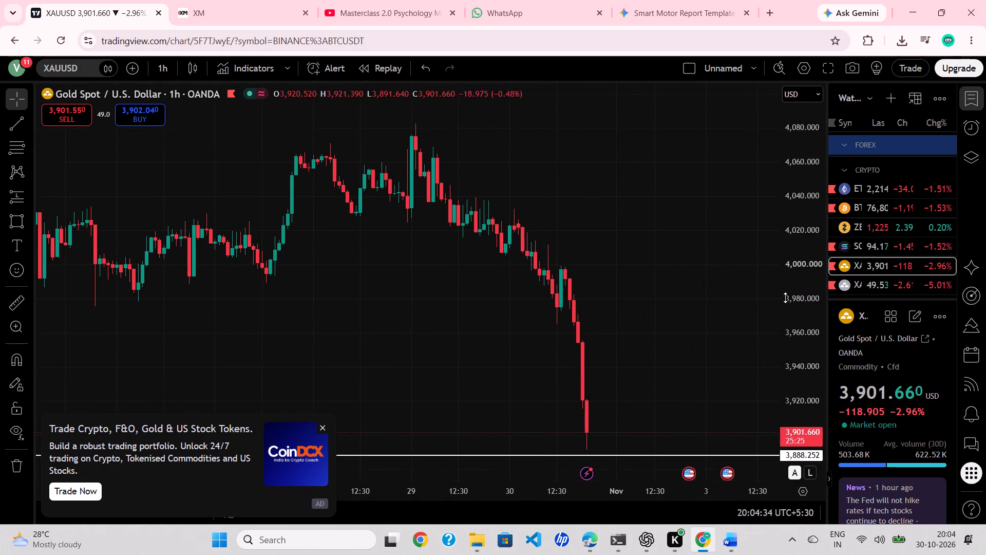
{"action": "left_click_drag", "start_coordinate": [785, 298], "coordinate": [784, 299]}
{"action": "right_click", "coordinate": [615, 207]}
{"action": "left_click", "coordinate": [630, 211]}
{"action": "left_click_drag", "start_coordinate": [630, 211], "coordinate": [609, 216]}
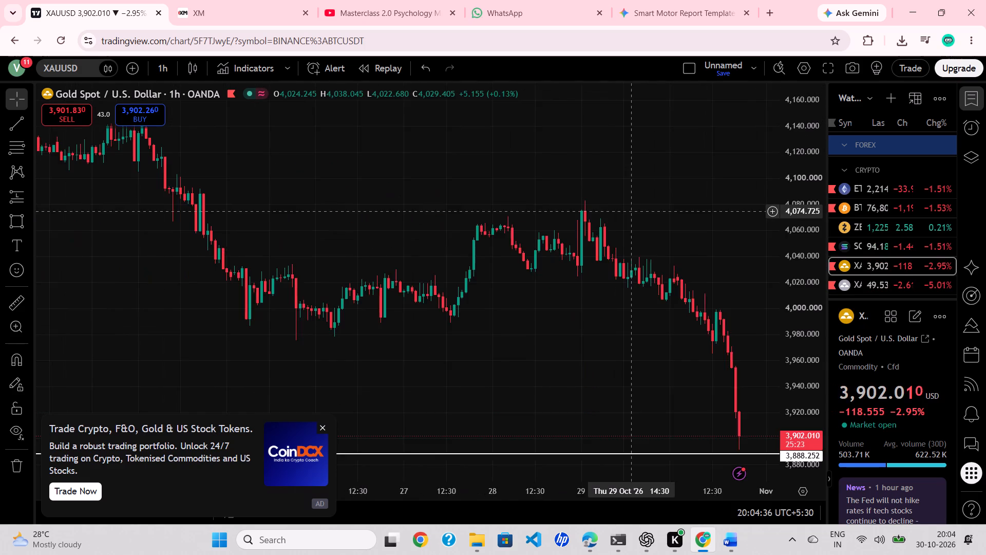
{"action": "left_click_drag", "start_coordinate": [609, 216], "coordinate": [583, 221]}
{"action": "scroll", "coordinate": [583, 221], "scroll_direction": "left", "scroll_amount": 1}
Switch to the XM trading page and check the open GOLD sell position against the one-minute chart.
{"action": "left_click", "coordinate": [421, 0]}
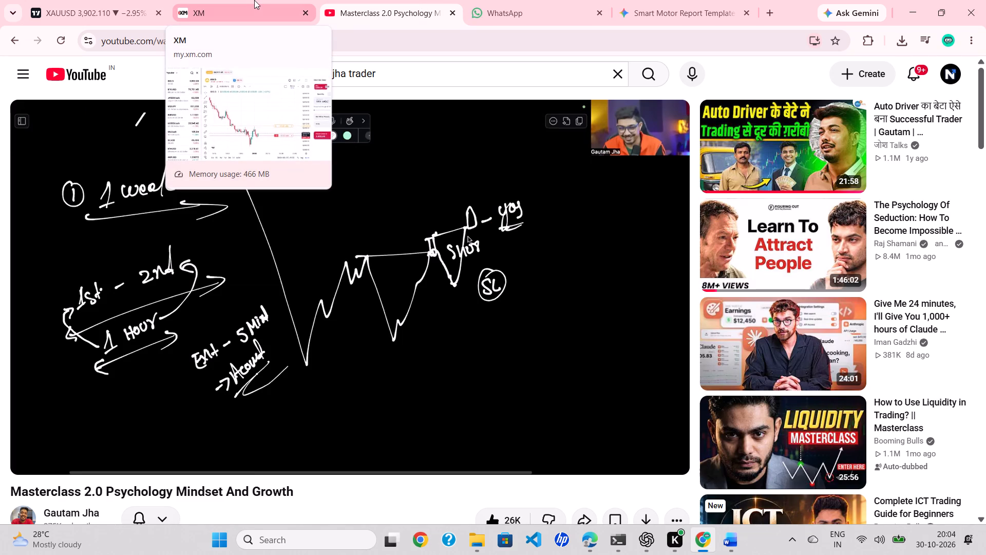
{"action": "left_click", "coordinate": [254, 0]}
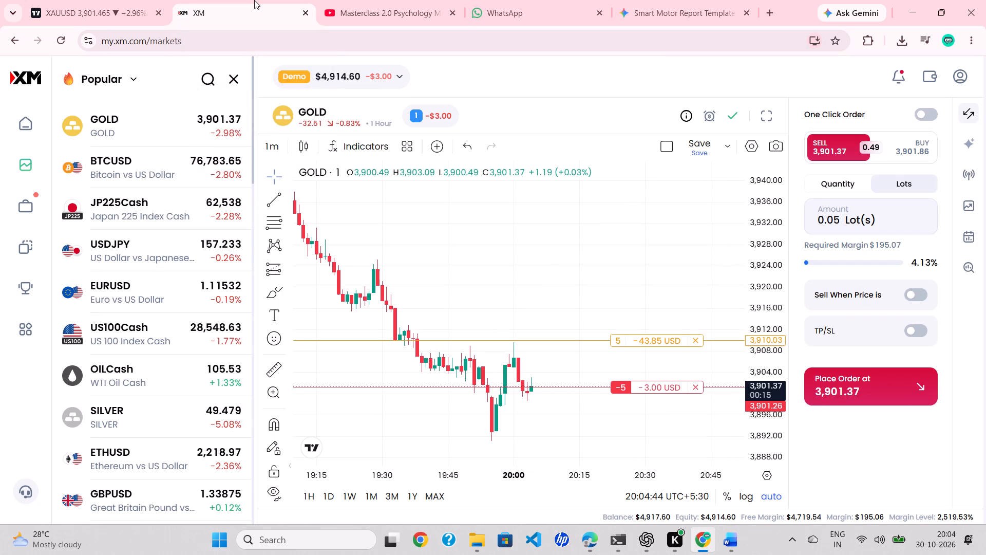
{"action": "scroll", "coordinate": [487, 273], "scroll_direction": "down", "scroll_amount": 1}
{"action": "scroll", "coordinate": [487, 273], "scroll_direction": "left", "scroll_amount": 1}
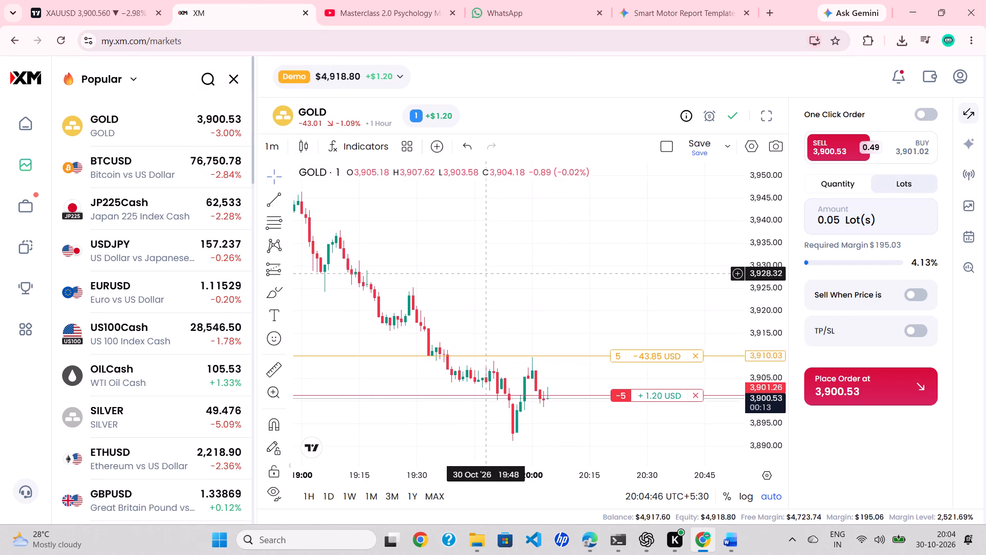
Minimize the browser and return to the HomeIoT course-based project report in Word.
{"action": "left_click", "coordinate": [917, 0]}
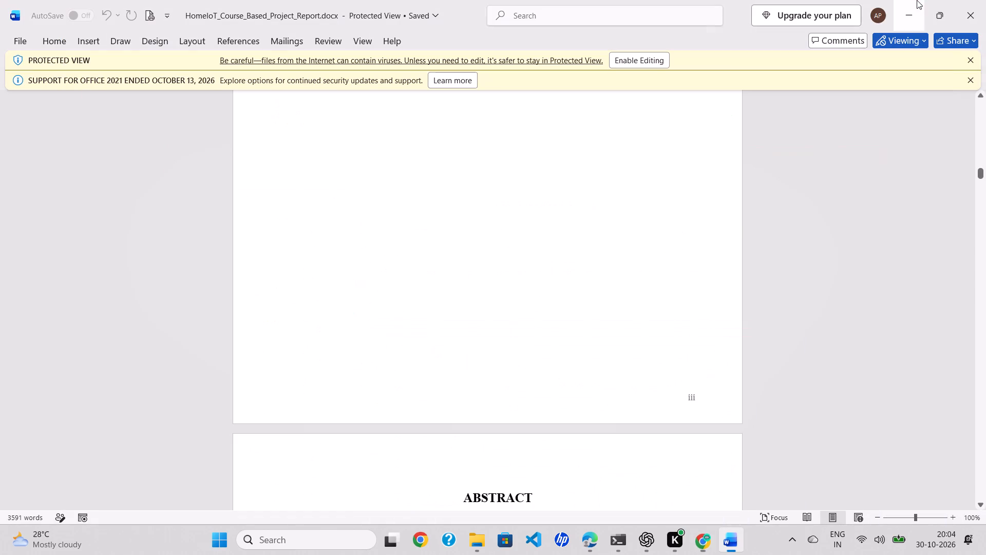
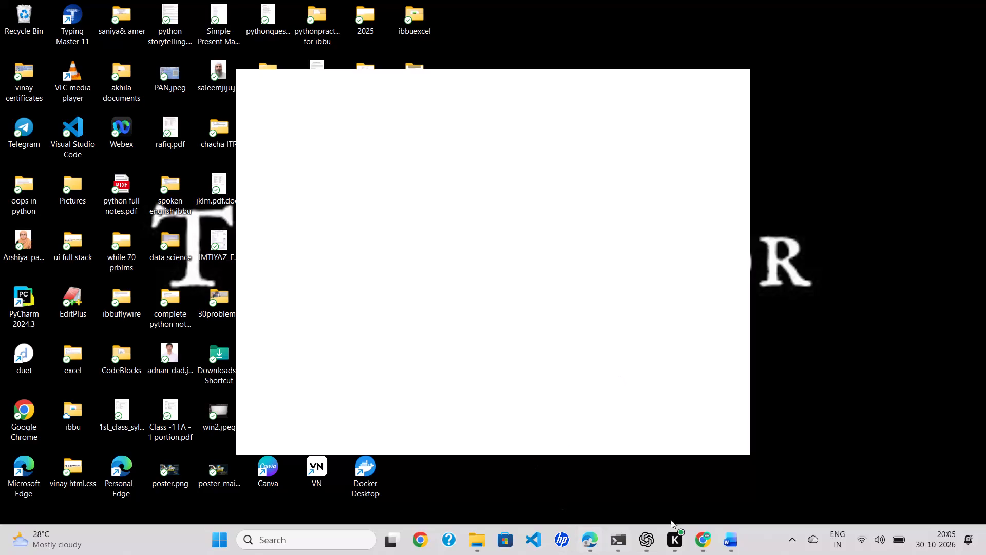
Return to the XM trading page in Chrome and examine the GOLD one-minute chart around the open sell position.
{"action": "left_click", "coordinate": [697, 546]}
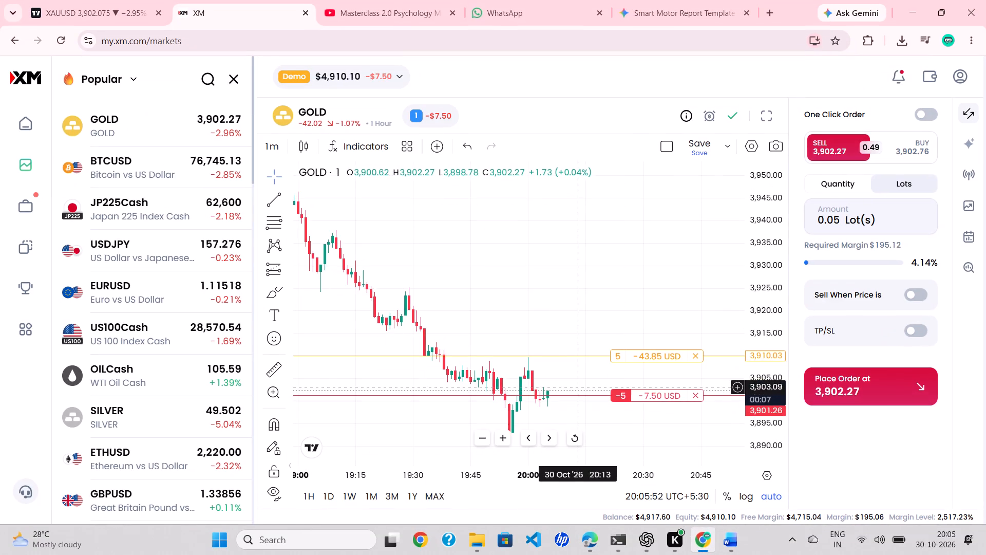
{"action": "scroll", "coordinate": [561, 350], "scroll_direction": "down", "scroll_amount": 1}
{"action": "right_click", "coordinate": [553, 327]}
{"action": "left_click", "coordinate": [592, 306]}
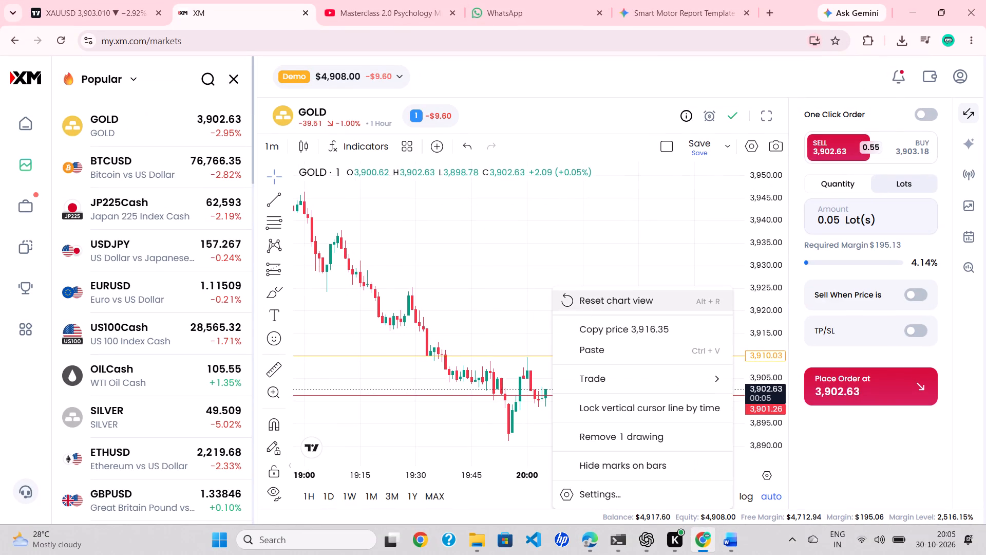
{"action": "scroll", "coordinate": [580, 306], "scroll_direction": "left", "scroll_amount": 3}
{"action": "scroll", "coordinate": [580, 306], "scroll_direction": "down", "scroll_amount": 2}
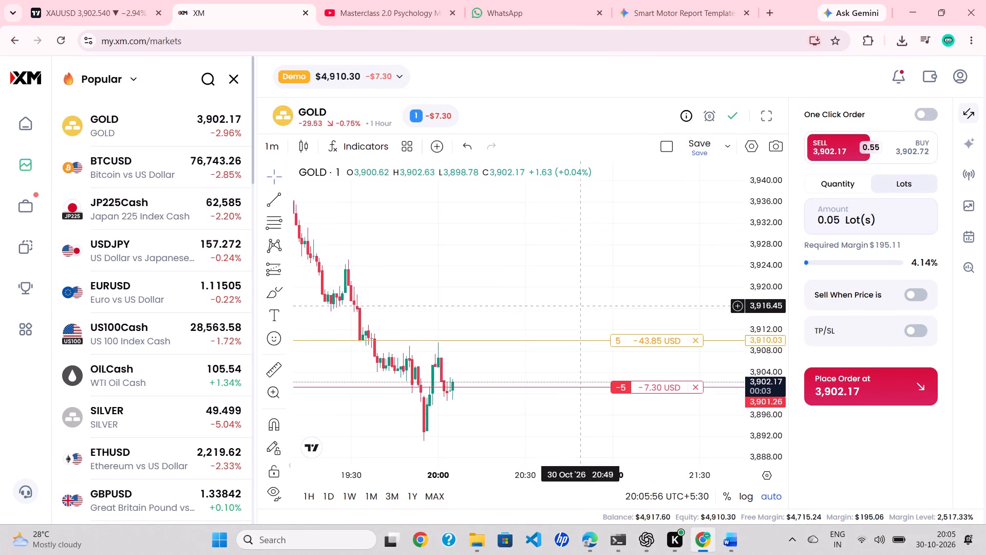
{"action": "scroll", "coordinate": [580, 306], "scroll_direction": "down", "scroll_amount": 1}
{"action": "scroll", "coordinate": [647, 293], "scroll_direction": "left", "scroll_amount": 1}
{"action": "scroll", "coordinate": [647, 293], "scroll_direction": "down", "scroll_amount": 2}
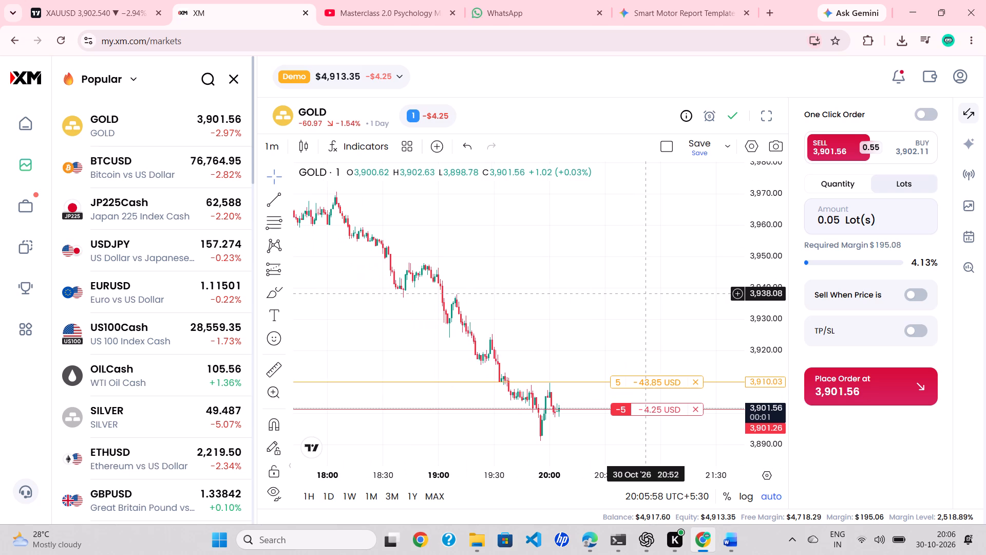
{"action": "scroll", "coordinate": [622, 294], "scroll_direction": "up", "scroll_amount": 3}
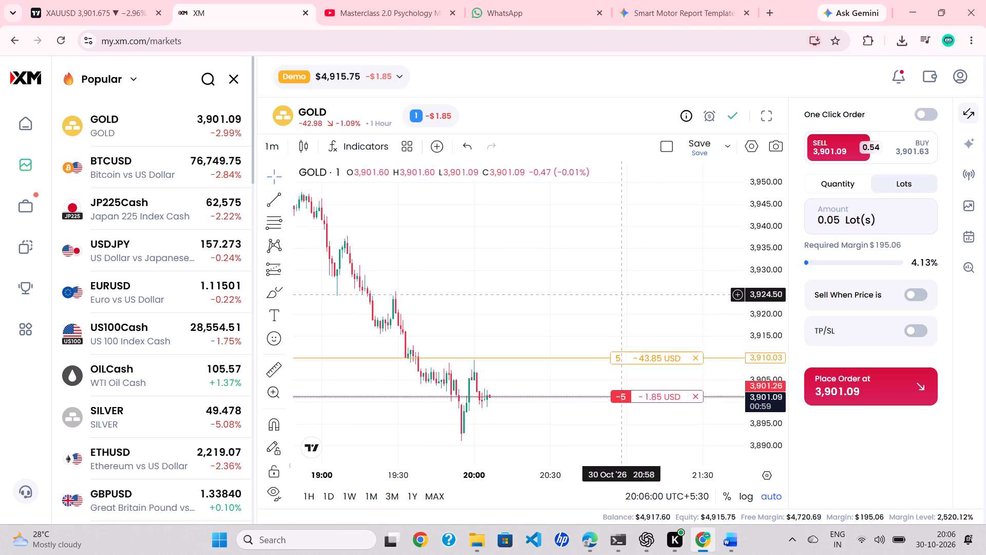
{"action": "scroll", "coordinate": [622, 294], "scroll_direction": "up", "scroll_amount": 1}
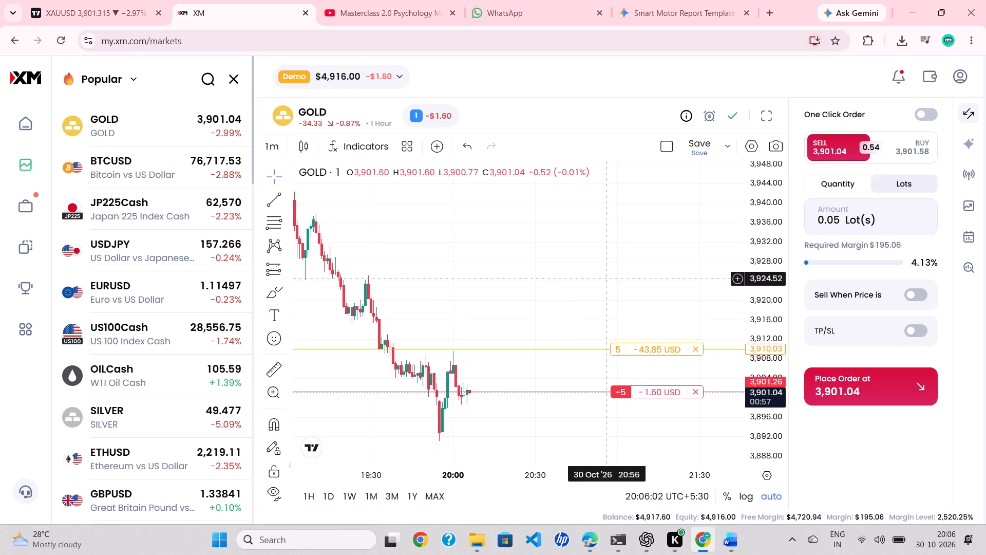
{"action": "right_click", "coordinate": [606, 278]}
{"action": "left_click", "coordinate": [633, 301]}
{"action": "scroll", "coordinate": [529, 292], "scroll_direction": "up", "scroll_amount": 1}
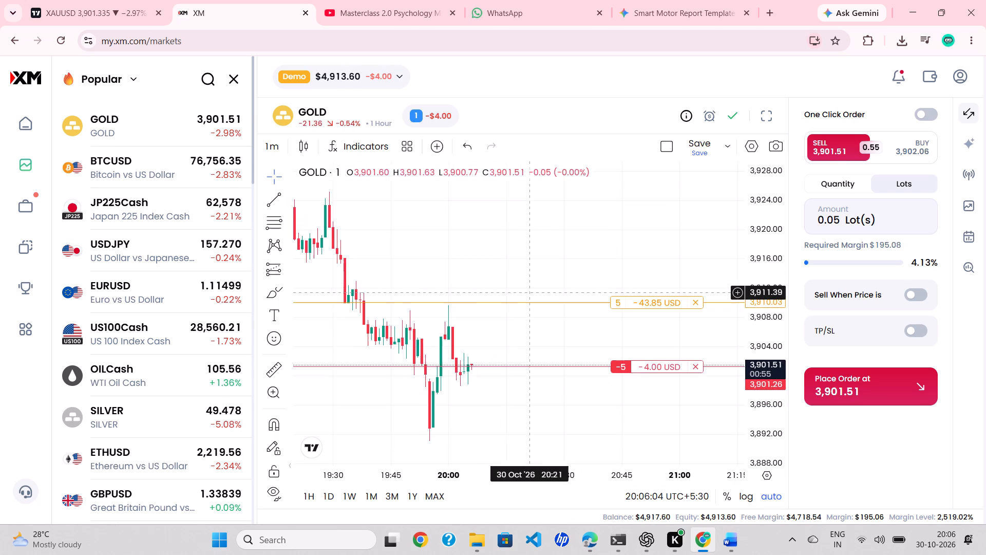
{"action": "scroll", "coordinate": [529, 292], "scroll_direction": "up", "scroll_amount": 1}
{"action": "left_click_drag", "start_coordinate": [745, 387], "coordinate": [743, 380]}
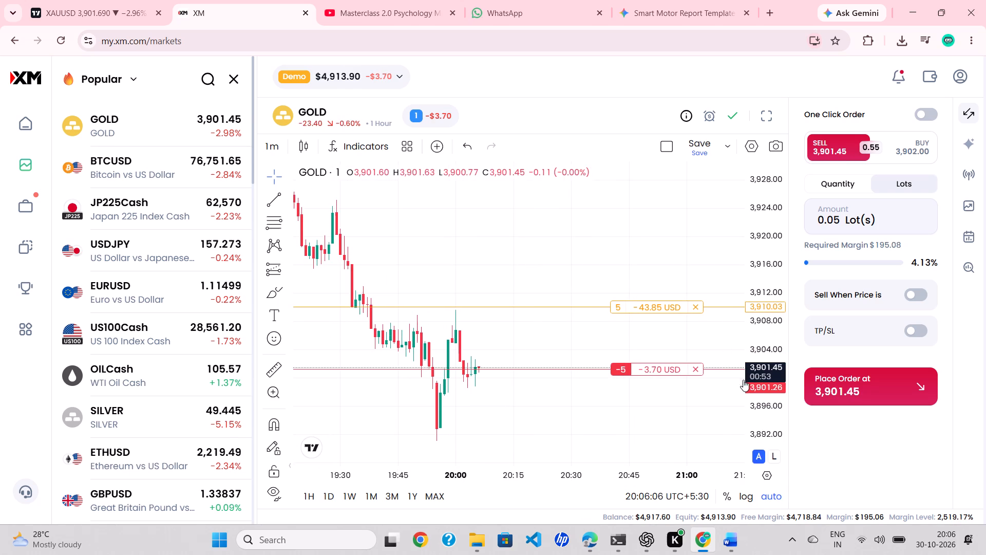
{"action": "left_click_drag", "start_coordinate": [743, 380], "coordinate": [743, 380]}
{"action": "left_click", "coordinate": [712, 360]}
{"action": "left_click_drag", "start_coordinate": [712, 360], "coordinate": [674, 288]}
{"action": "left_click_drag", "start_coordinate": [597, 381], "coordinate": [586, 325]}
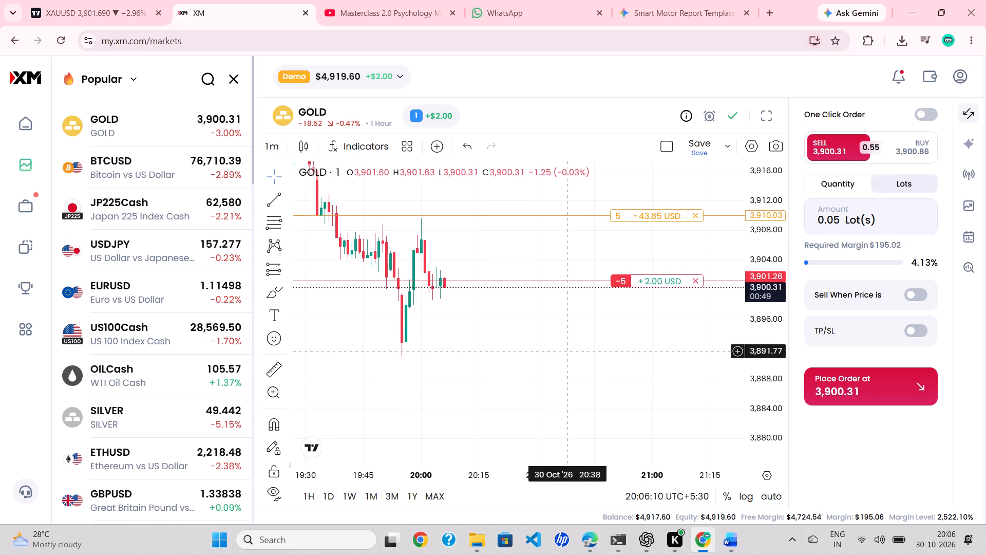
{"action": "left_click_drag", "start_coordinate": [567, 350], "coordinate": [567, 329]}
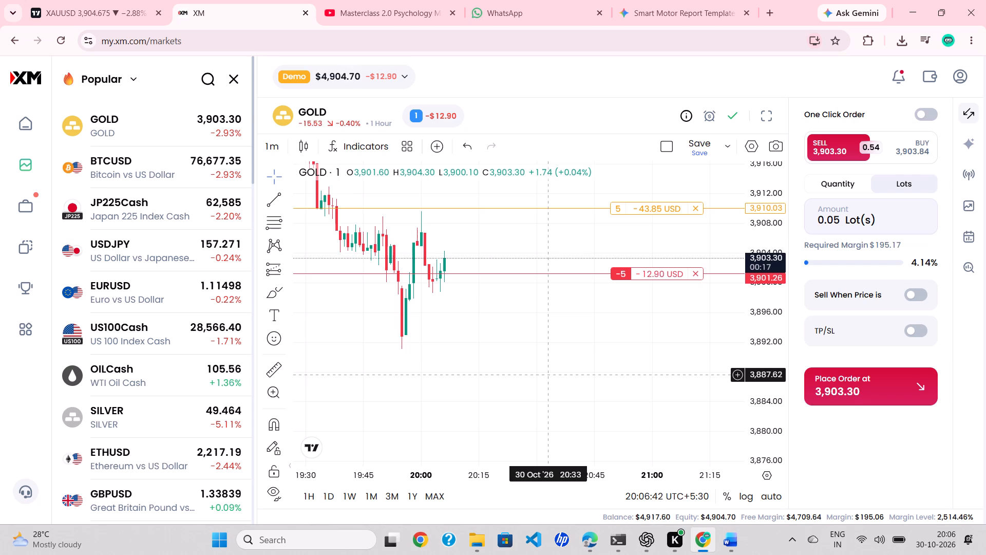
Reset the GOLD chart view and examine the latest one-minute candles against the position's entry and stop-loss levels.
{"action": "right_click", "coordinate": [521, 336]}
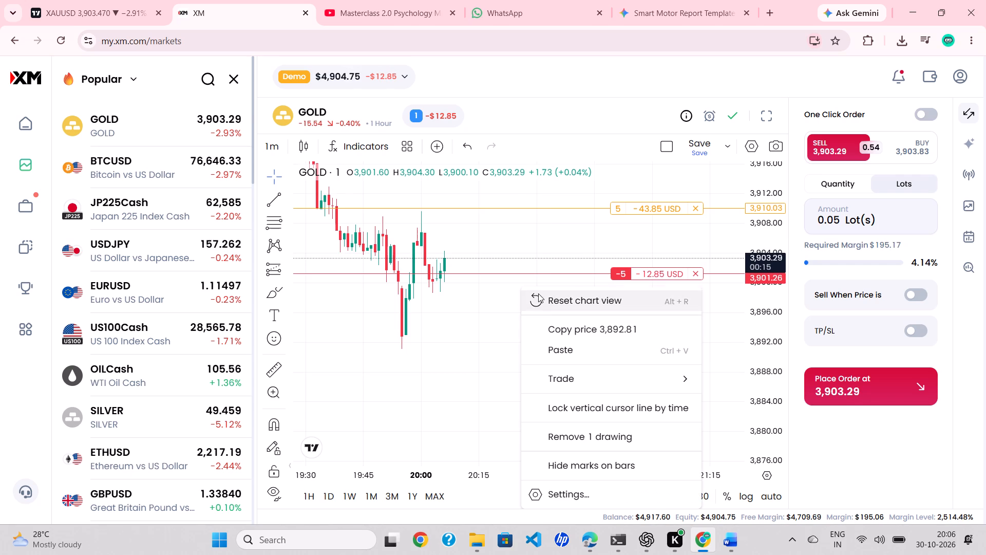
{"action": "left_click", "coordinate": [538, 293]}
{"action": "scroll", "coordinate": [528, 295], "scroll_direction": "left", "scroll_amount": 4}
{"action": "scroll", "coordinate": [528, 295], "scroll_direction": "up", "scroll_amount": 3}
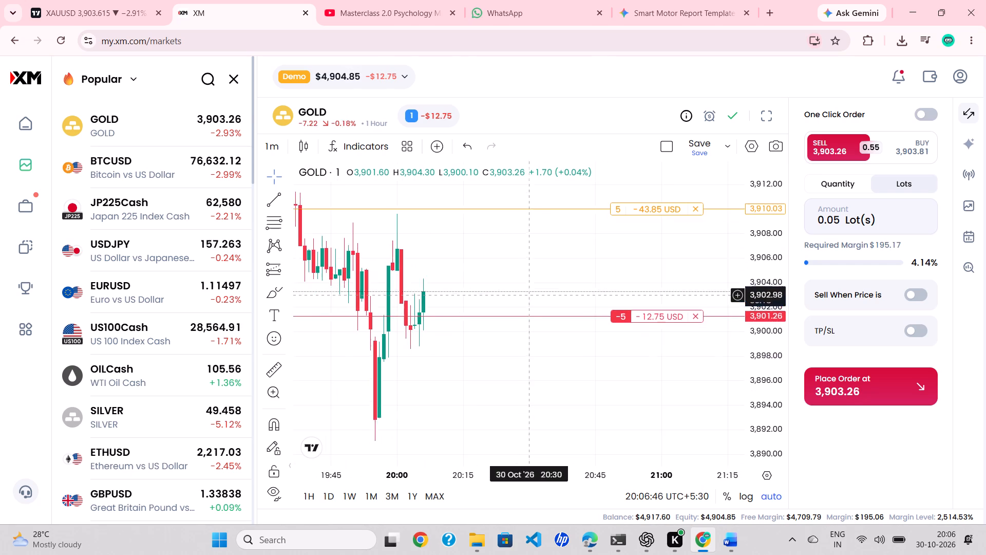
{"action": "left_click_drag", "start_coordinate": [763, 331], "coordinate": [762, 324]}
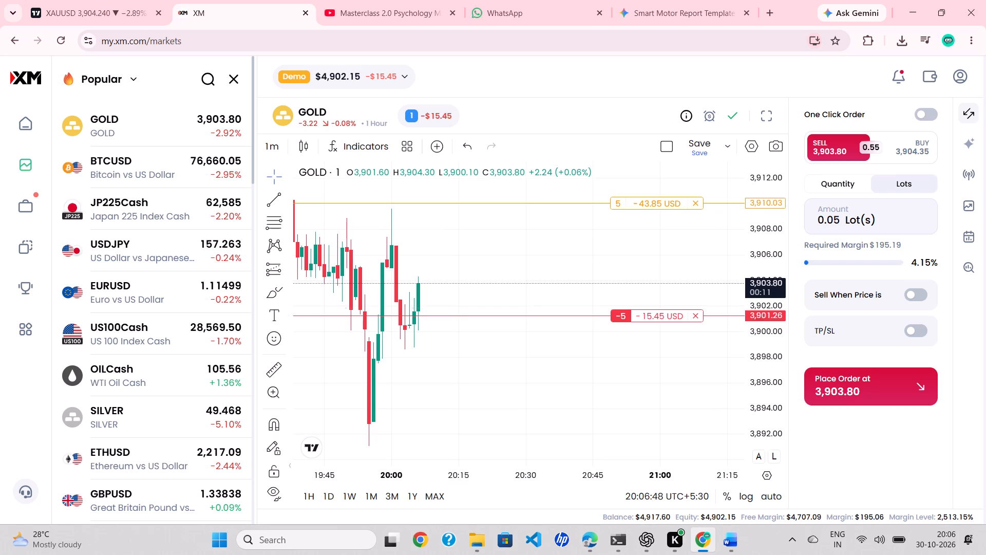
{"action": "left_click_drag", "start_coordinate": [708, 299], "coordinate": [707, 217]}
{"action": "left_click_drag", "start_coordinate": [549, 330], "coordinate": [568, 379]}
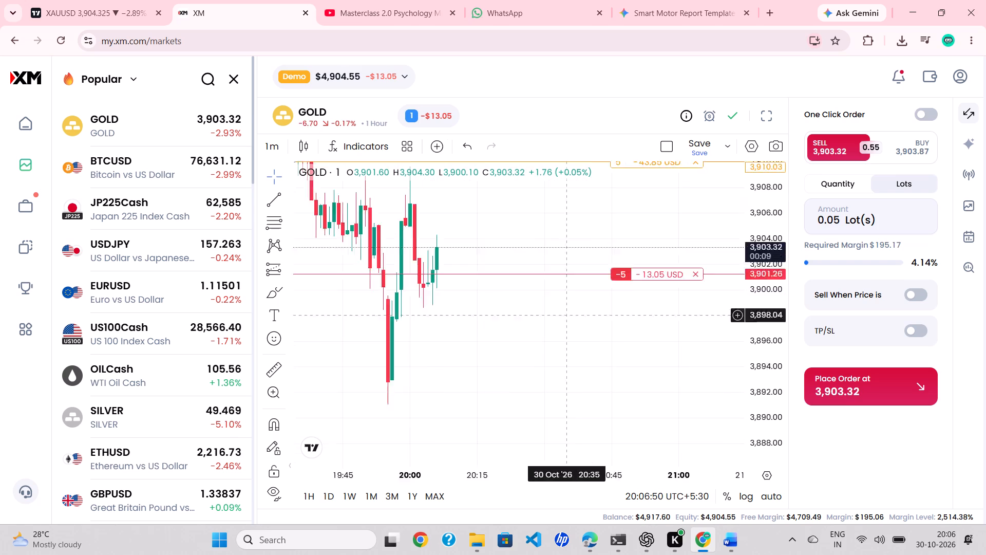
{"action": "left_click_drag", "start_coordinate": [568, 379], "coordinate": [631, 357]}
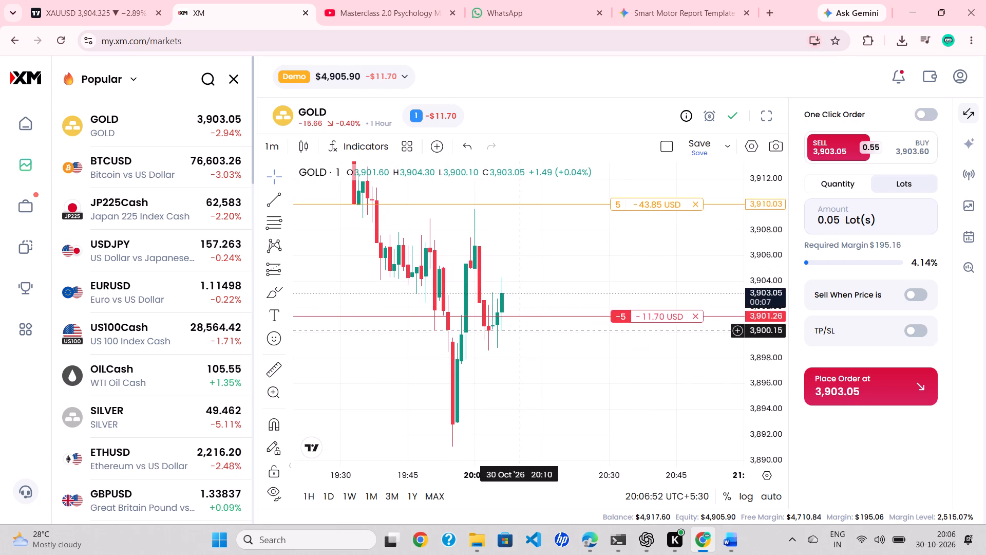
{"action": "right_click", "coordinate": [568, 293]}
{"action": "right_click", "coordinate": [579, 279]}
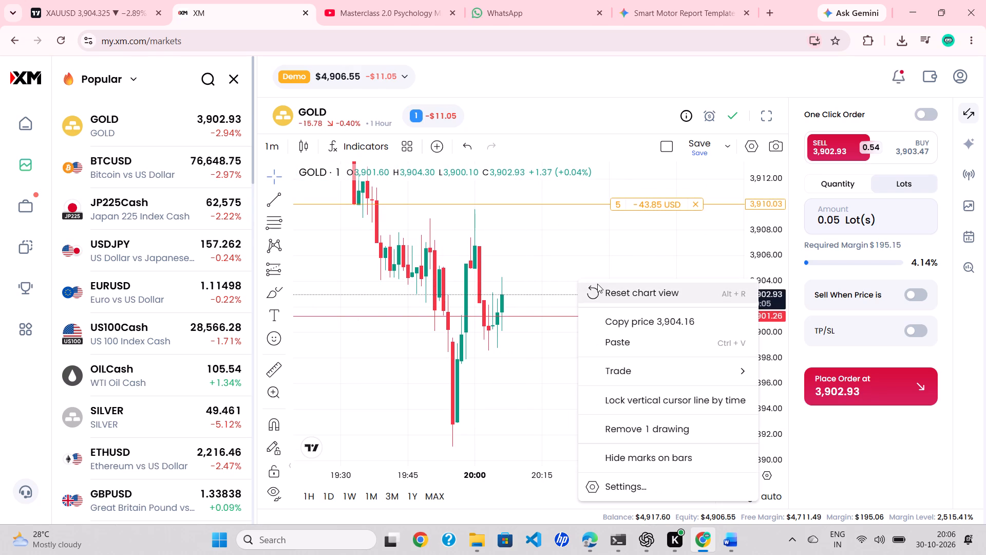
{"action": "left_click", "coordinate": [597, 284]}
{"action": "left_click", "coordinate": [481, 326]}
{"action": "scroll", "coordinate": [481, 326], "scroll_direction": "up", "scroll_amount": 3}
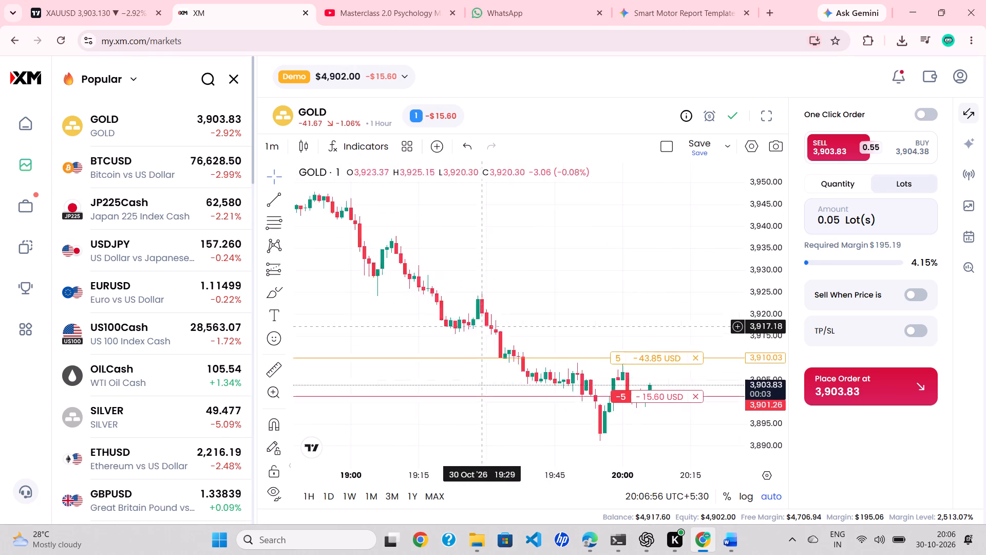
{"action": "scroll", "coordinate": [481, 326], "scroll_direction": "up", "scroll_amount": 2}
{"action": "scroll", "coordinate": [481, 326], "scroll_direction": "left", "scroll_amount": 3}
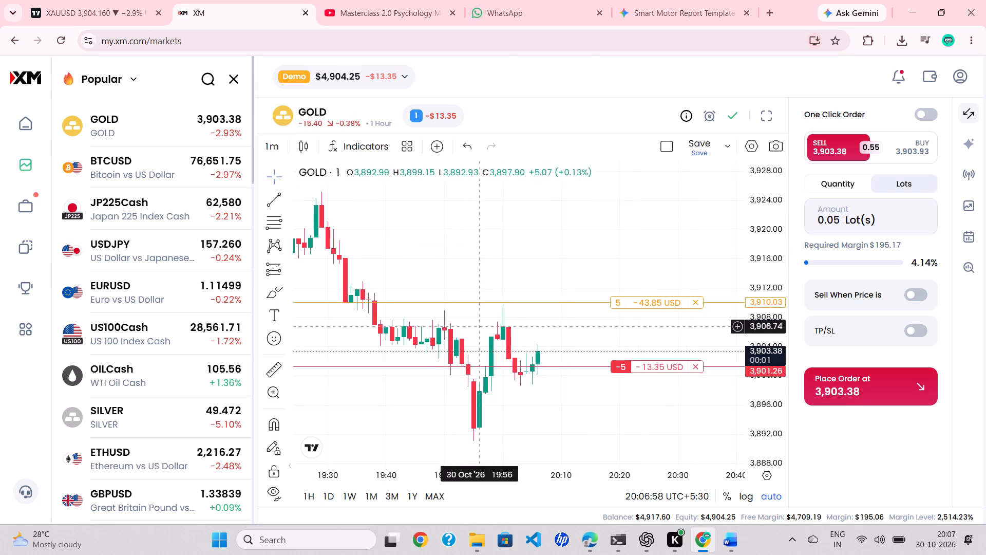
{"action": "scroll", "coordinate": [481, 326], "scroll_direction": "left", "scroll_amount": 1}
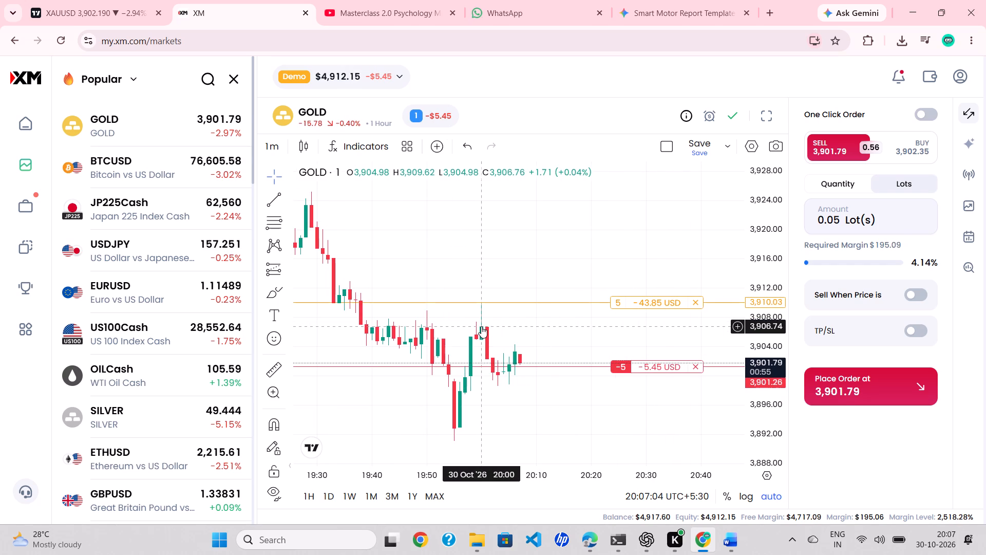
Reset the GOLD chart view again and compare the price action since about 19:30 with the open sell position.
{"action": "right_click", "coordinate": [496, 329]}
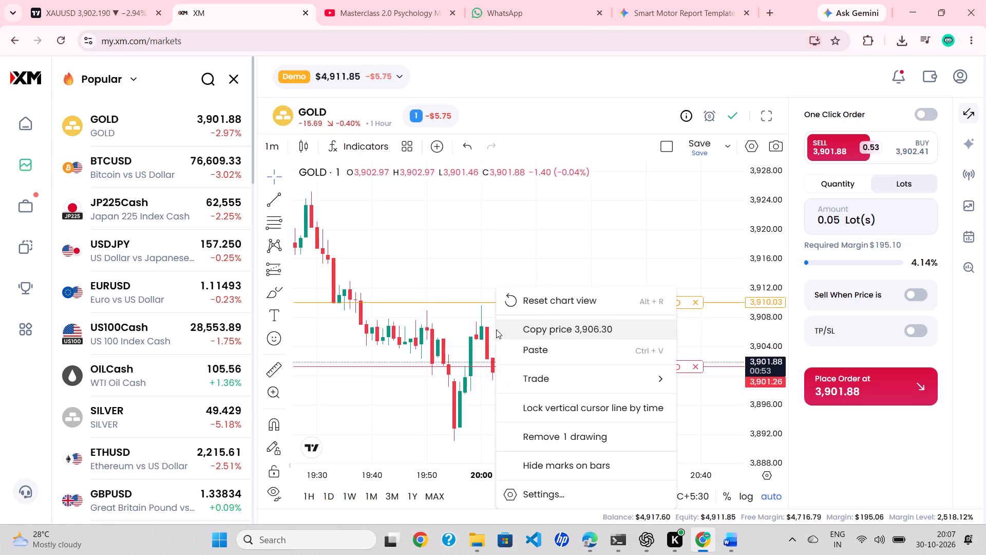
{"action": "double_click", "coordinate": [554, 299]}
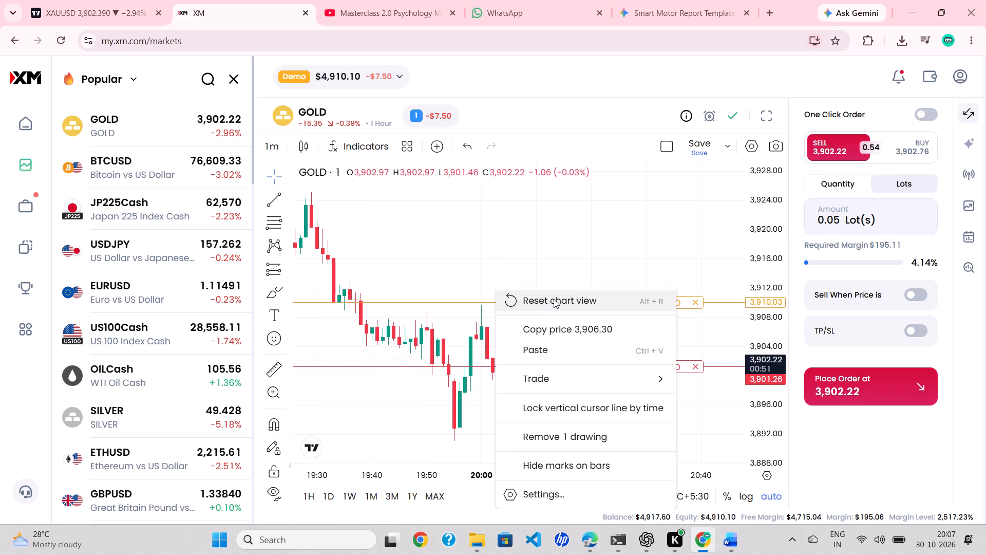
{"action": "scroll", "coordinate": [554, 299], "scroll_direction": "left", "scroll_amount": 2}
{"action": "scroll", "coordinate": [554, 299], "scroll_direction": "up", "scroll_amount": 2}
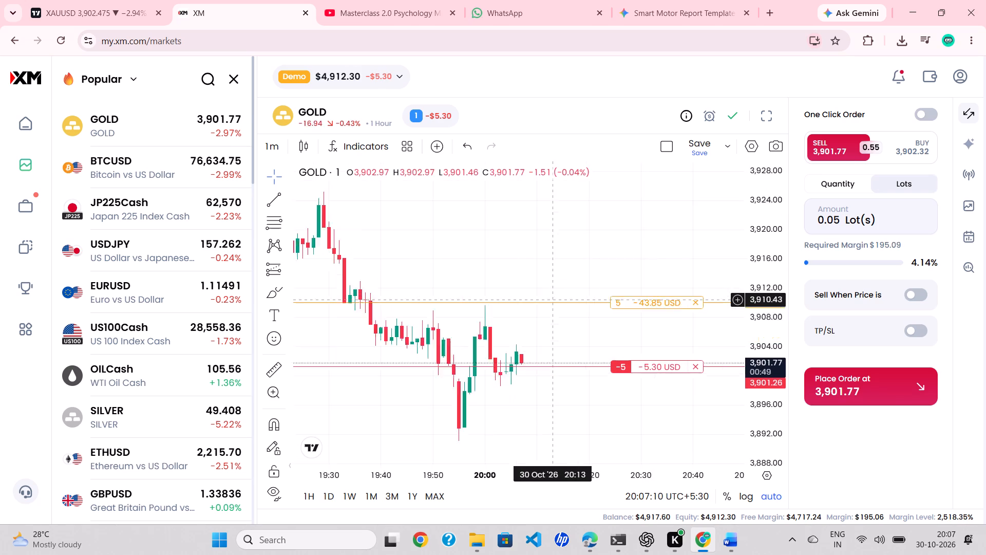
{"action": "scroll", "coordinate": [554, 299], "scroll_direction": "up", "scroll_amount": 1}
{"action": "scroll", "coordinate": [554, 299], "scroll_direction": "down", "scroll_amount": 2}
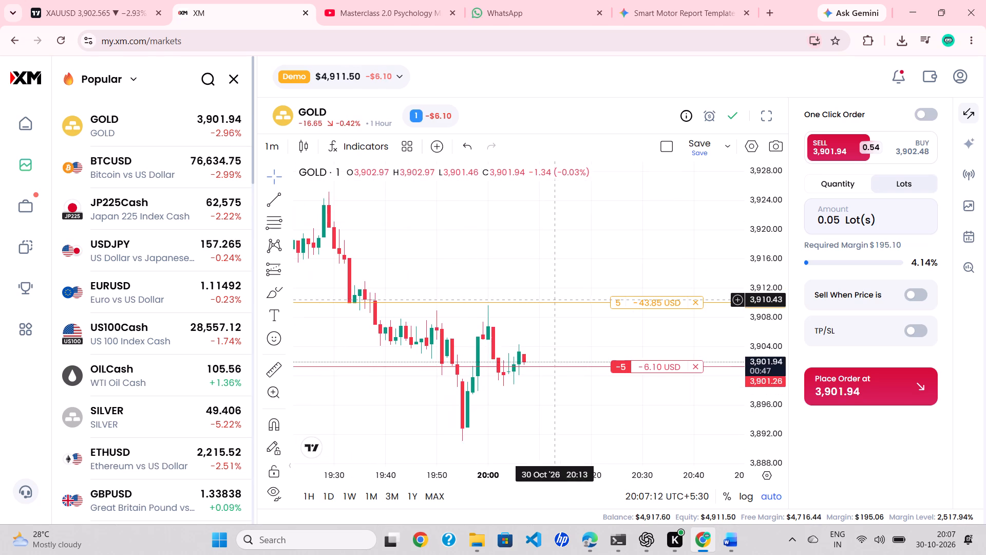
{"action": "scroll", "coordinate": [554, 299], "scroll_direction": "down", "scroll_amount": 2}
{"action": "scroll", "coordinate": [554, 299], "scroll_direction": "left", "scroll_amount": 1}
{"action": "scroll", "coordinate": [561, 302], "scroll_direction": "up", "scroll_amount": 1}
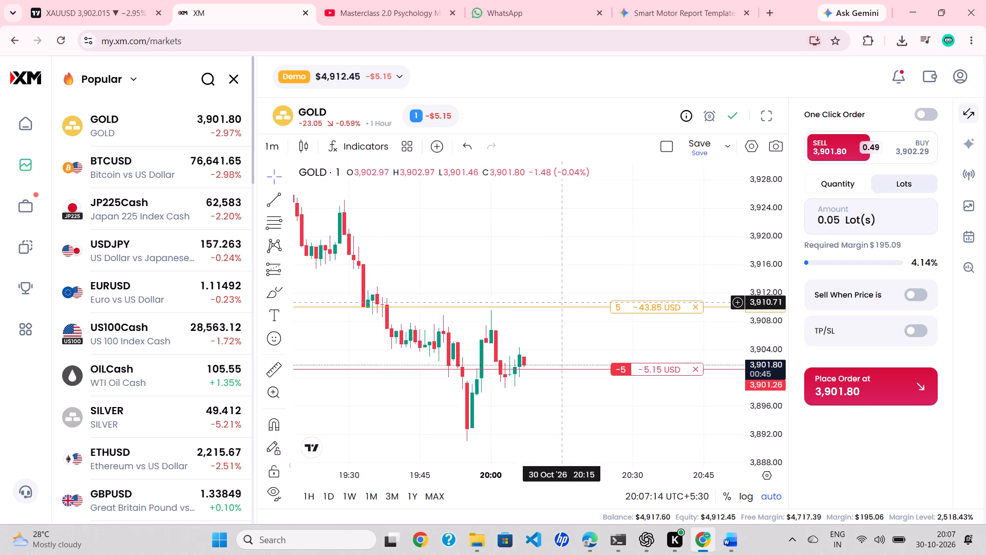
{"action": "scroll", "coordinate": [561, 302], "scroll_direction": "up", "scroll_amount": 1}
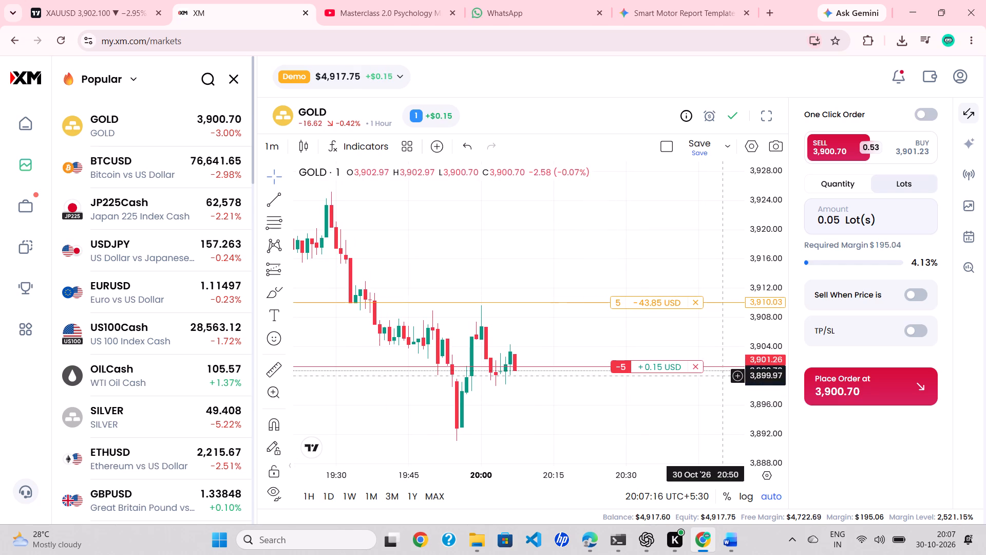
{"action": "left_click_drag", "start_coordinate": [756, 335], "coordinate": [737, 304]}
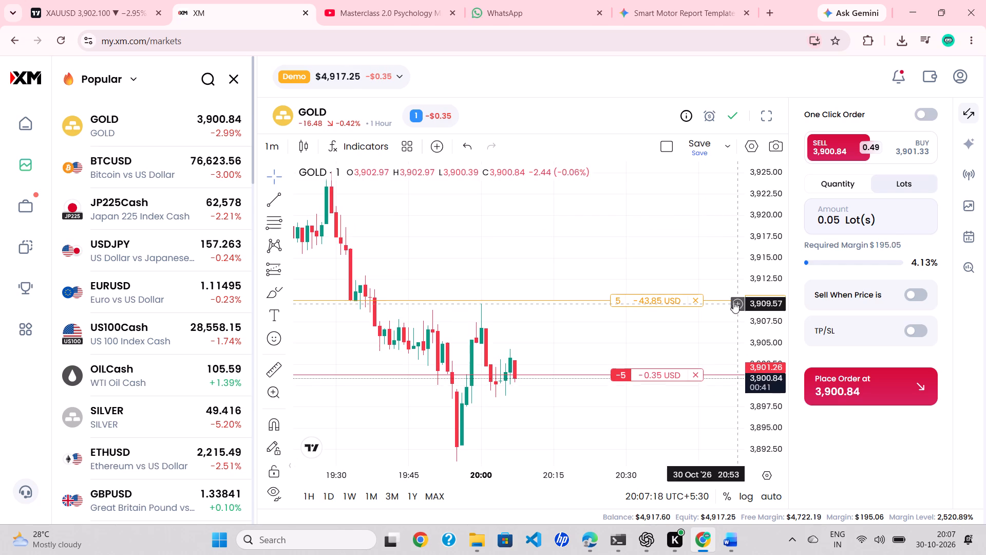
{"action": "left_click_drag", "start_coordinate": [678, 346], "coordinate": [624, 299]}
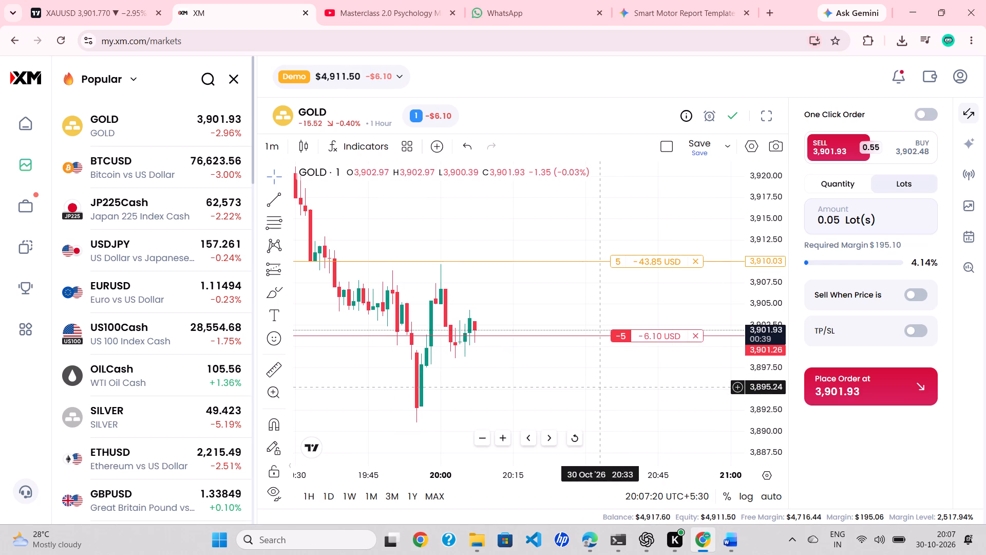
{"action": "left_click_drag", "start_coordinate": [613, 262], "coordinate": [612, 264]}
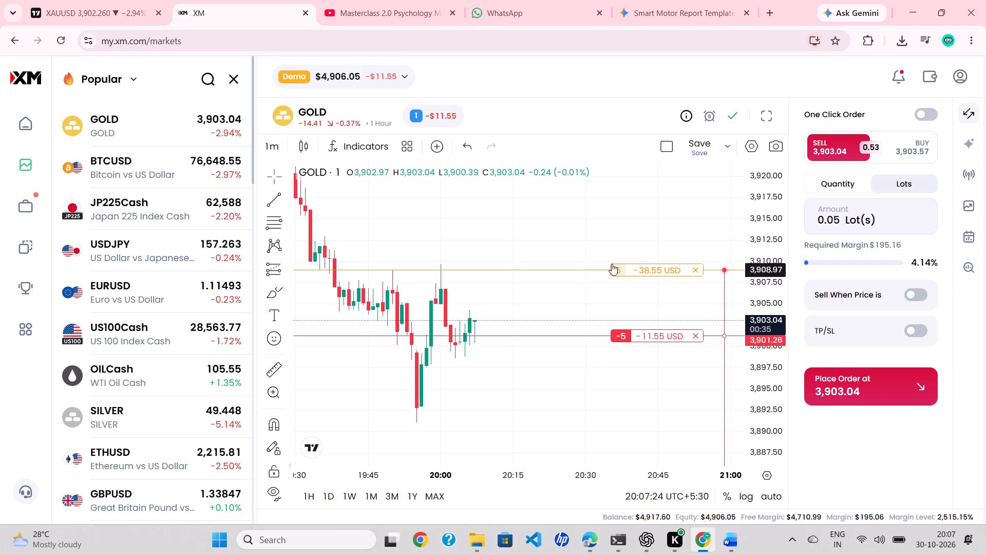
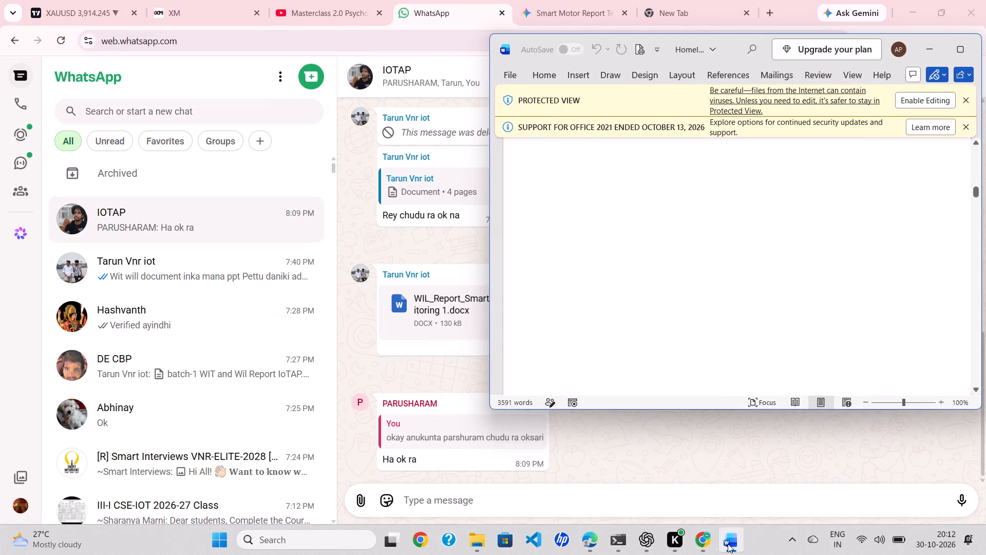
Maximize the HomeIoT_Course_Based_Project_Report.docx window and examine the report from its title page to section 1.2, Problem Statement and Motivation.
{"action": "scroll", "coordinate": [722, 227], "scroll_direction": "left", "scroll_amount": 3}
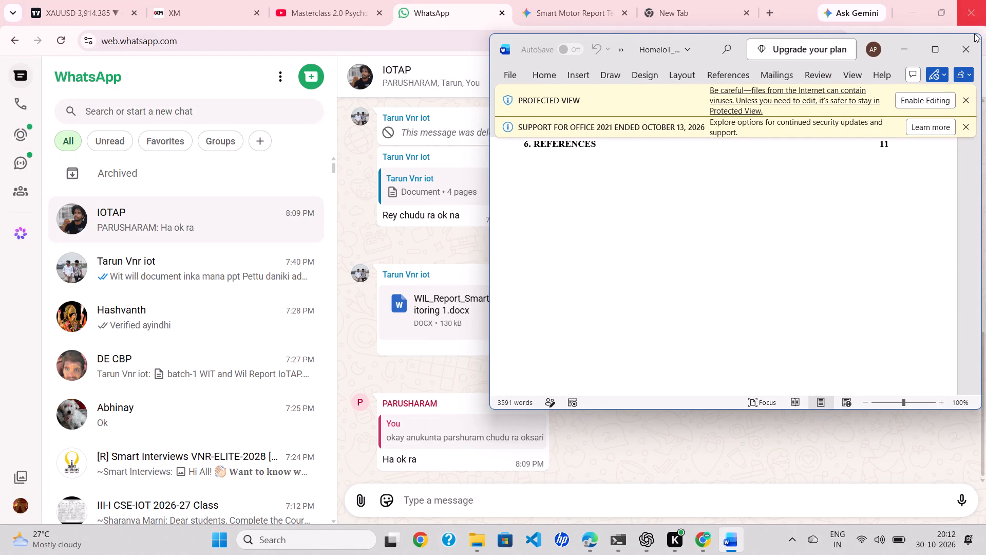
{"action": "left_click", "coordinate": [937, 49]}
{"action": "scroll", "coordinate": [636, 253], "scroll_direction": "up", "scroll_amount": 1}
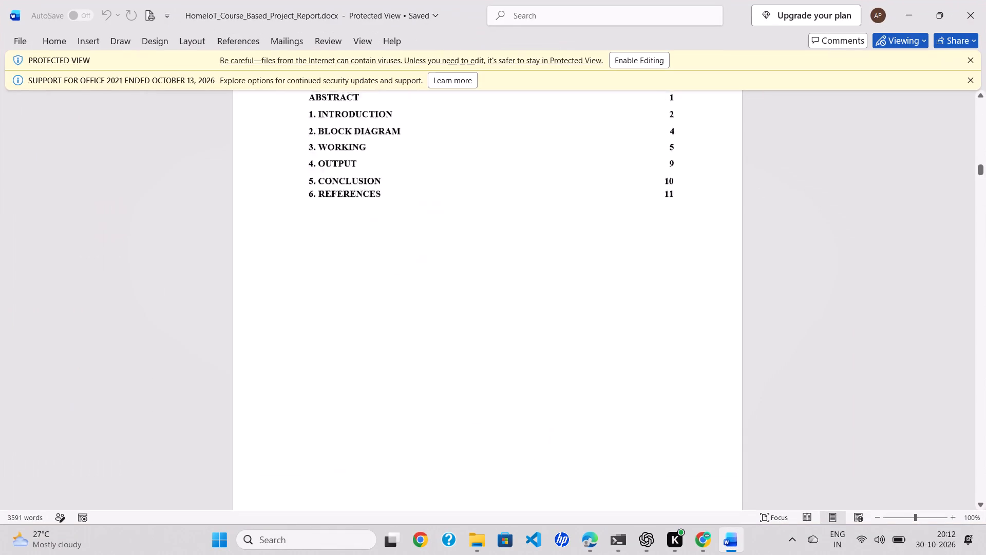
{"action": "scroll", "coordinate": [636, 253], "scroll_direction": "up", "scroll_amount": 13}
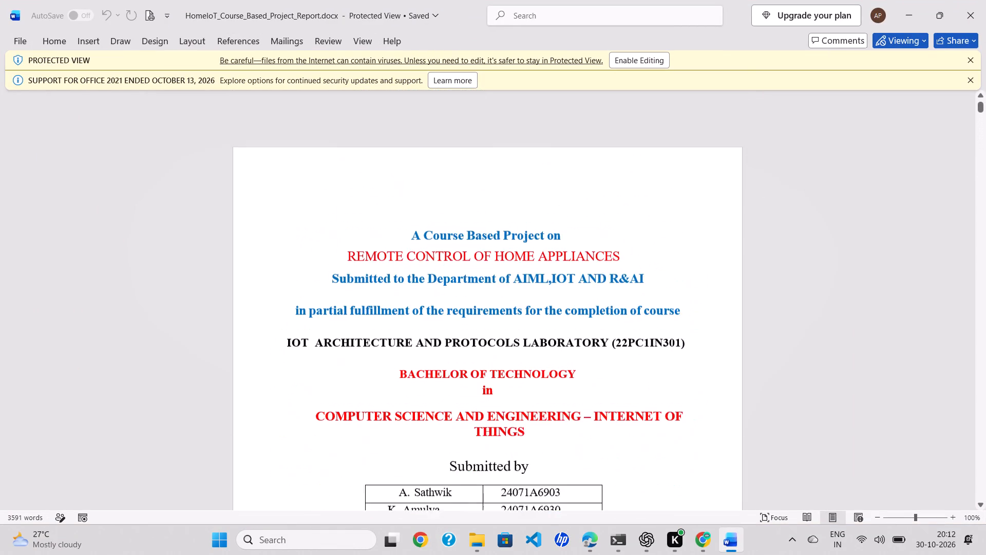
{"action": "scroll", "coordinate": [636, 253], "scroll_direction": "up", "scroll_amount": 2}
{"action": "scroll", "coordinate": [540, 191], "scroll_direction": "down", "scroll_amount": 1}
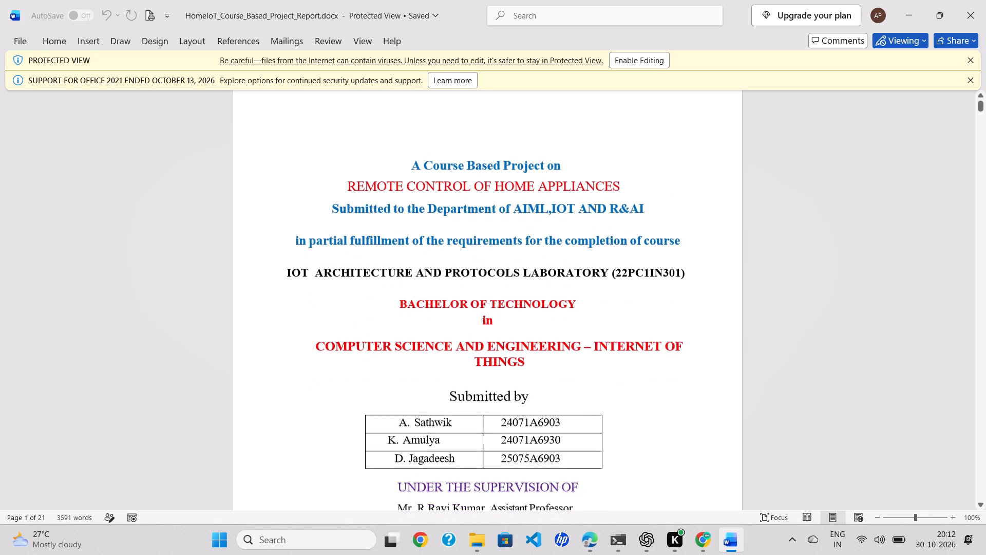
{"action": "scroll", "coordinate": [540, 191], "scroll_direction": "down", "scroll_amount": 7}
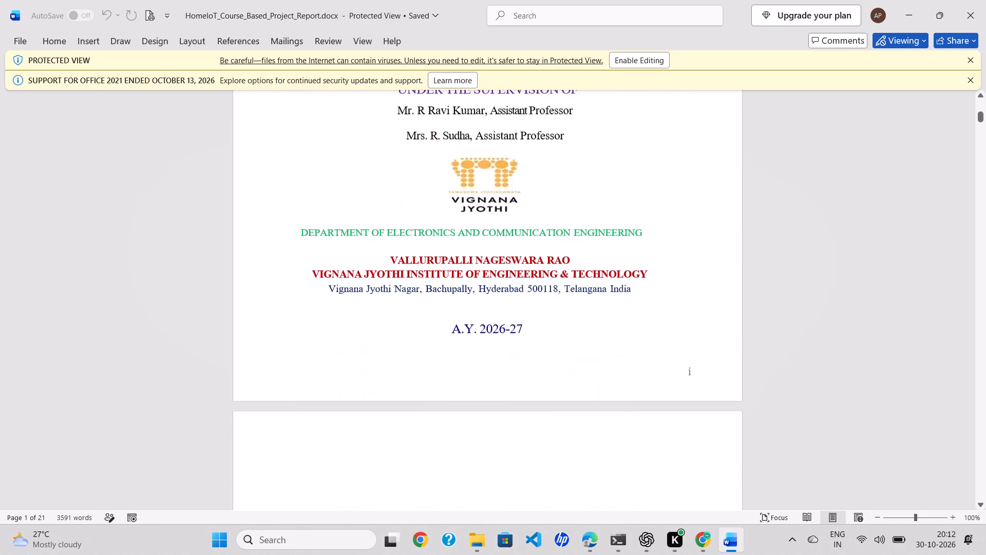
{"action": "scroll", "coordinate": [540, 191], "scroll_direction": "down", "scroll_amount": 11}
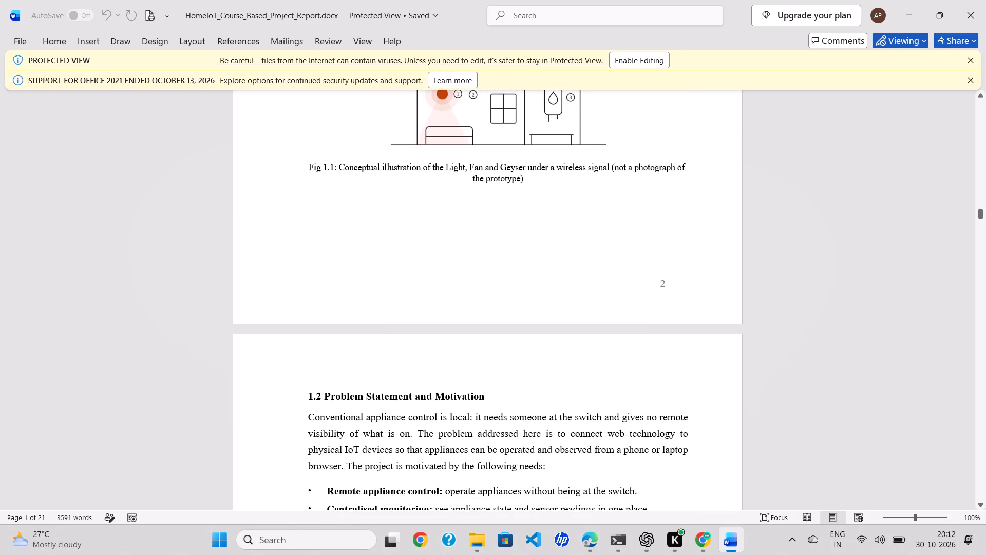
In Word, skim the HomeIoT course project report's architecture section and examine its title page.
{"action": "scroll", "coordinate": [526, 302], "scroll_direction": "down", "scroll_amount": 4}
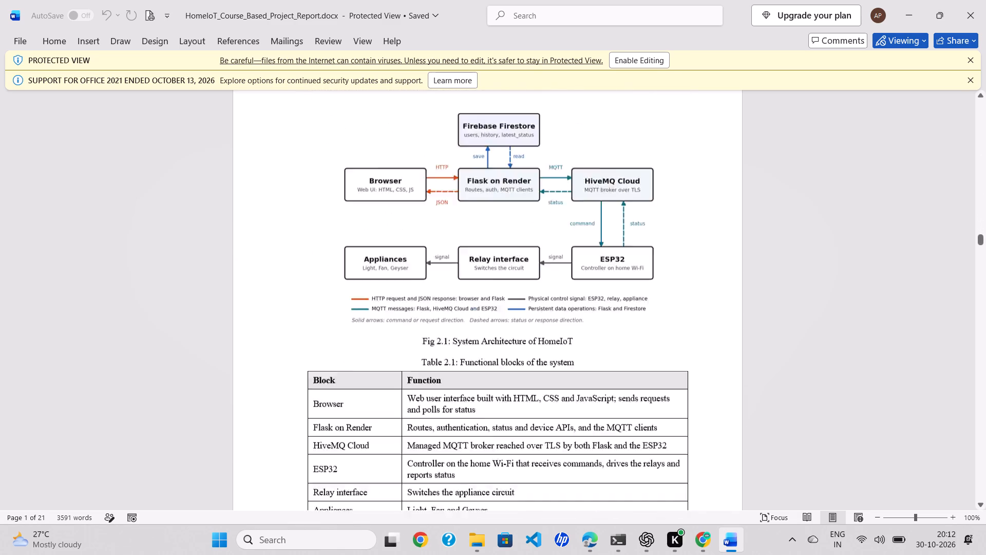
{"action": "scroll", "coordinate": [526, 302], "scroll_direction": "down", "scroll_amount": 2}
{"action": "scroll", "coordinate": [526, 302], "scroll_direction": "up", "scroll_amount": 15}
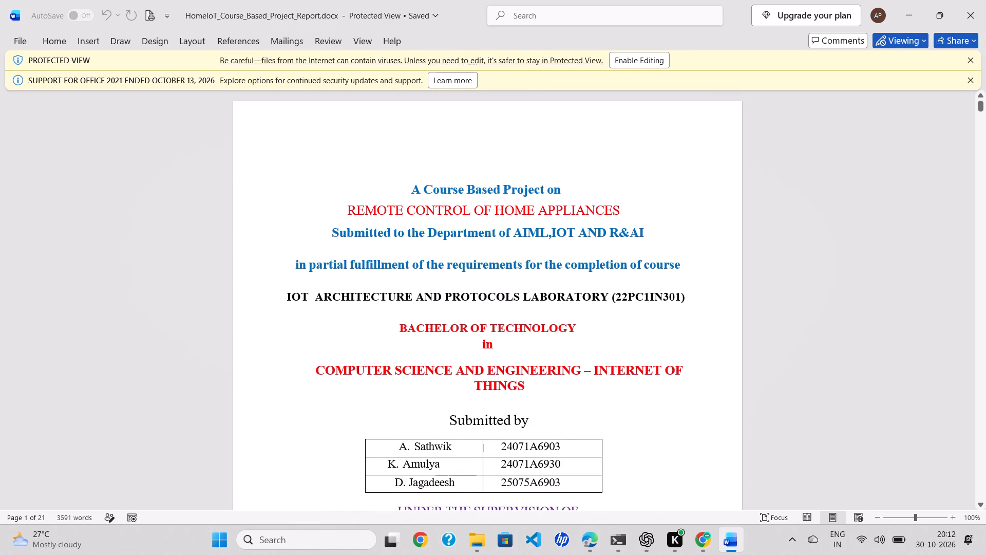
{"action": "left_click", "coordinate": [619, 207]}
{"action": "scroll", "coordinate": [474, 345], "scroll_direction": "down", "scroll_amount": 5}
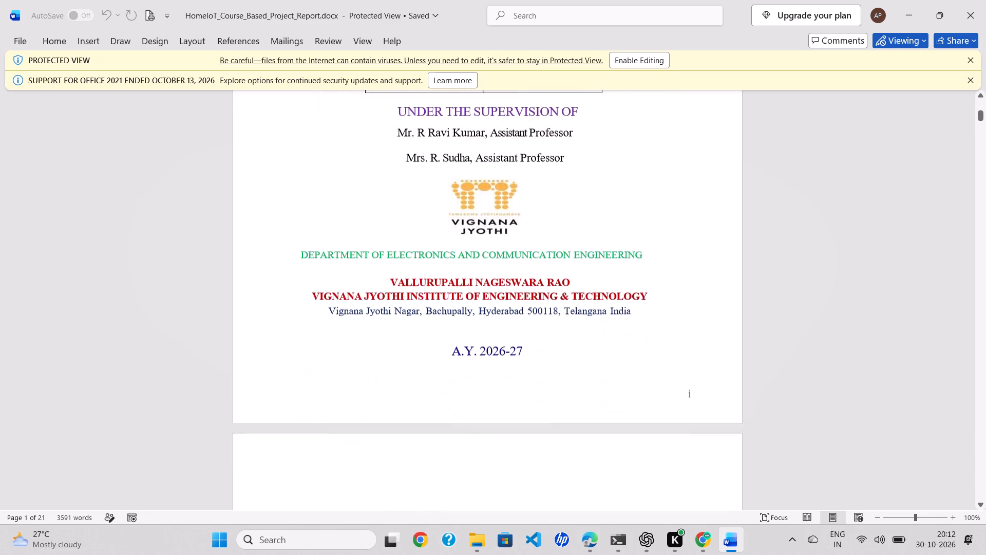
{"action": "scroll", "coordinate": [474, 345], "scroll_direction": "down", "scroll_amount": 1}
{"action": "scroll", "coordinate": [510, 336], "scroll_direction": "up", "scroll_amount": 4}
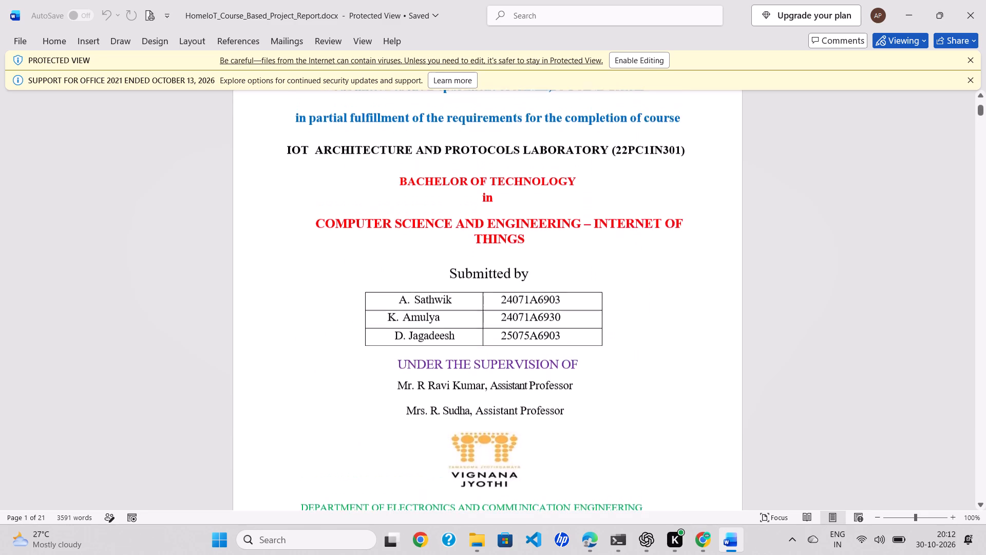
{"action": "scroll", "coordinate": [510, 336], "scroll_direction": "up", "scroll_amount": 3}
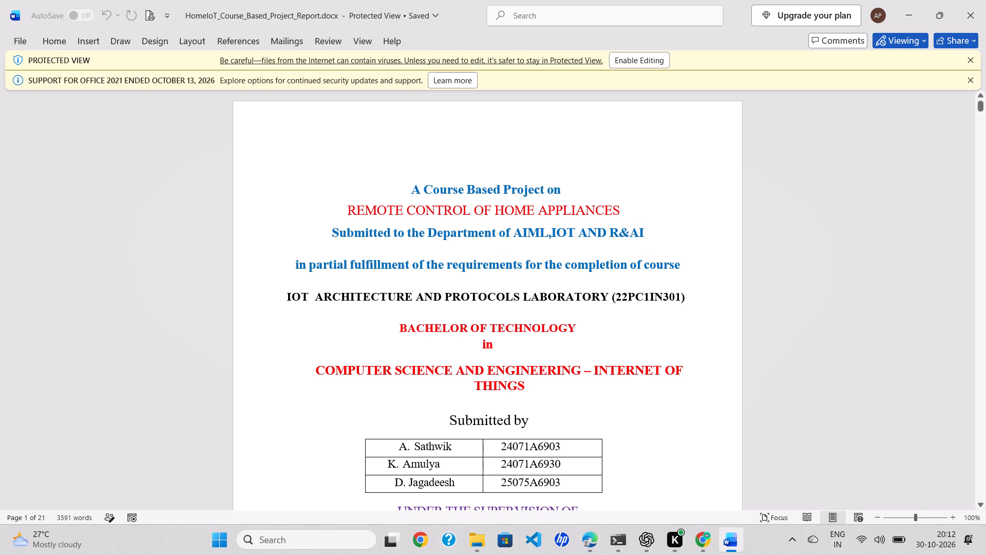
Enable editing of the HomeIoT course project report opened in Protected View.
{"action": "key", "text": "BackSpace"}
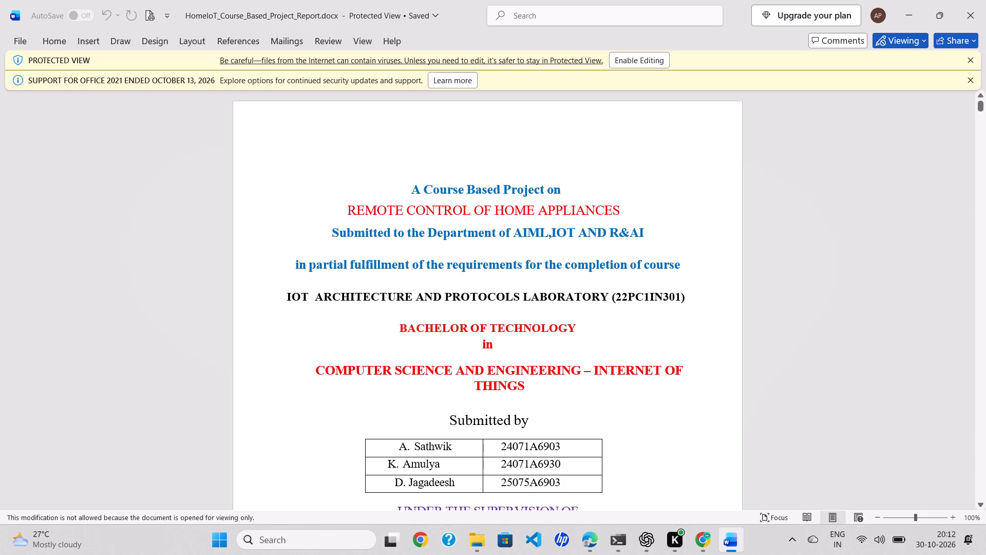
{"action": "left_click", "coordinate": [625, 63]}
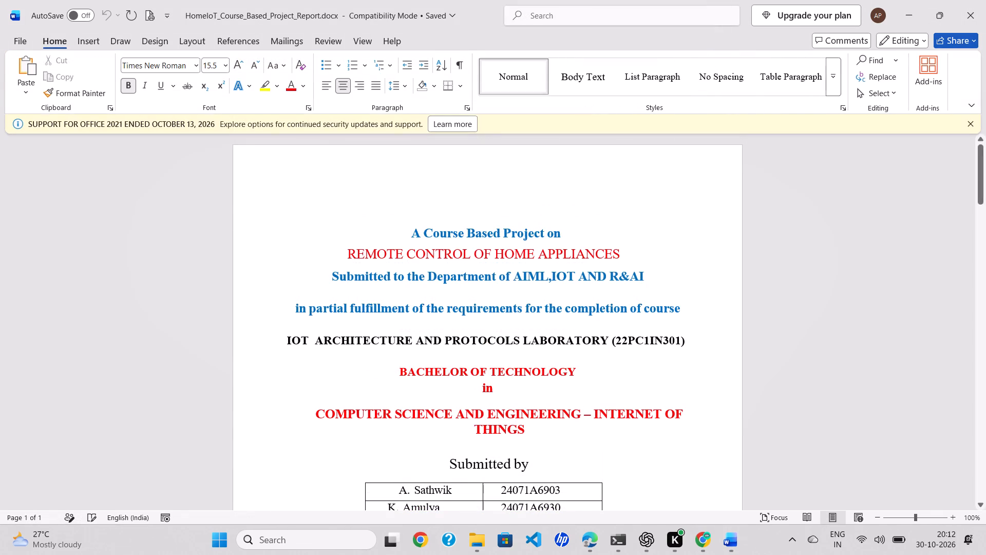
Replace the project title REMOTE CONTROL OF HOME APPLIANCES on the title page with SMART MOTOR HEALTH MONITORING.
{"action": "left_click", "coordinate": [621, 250]}
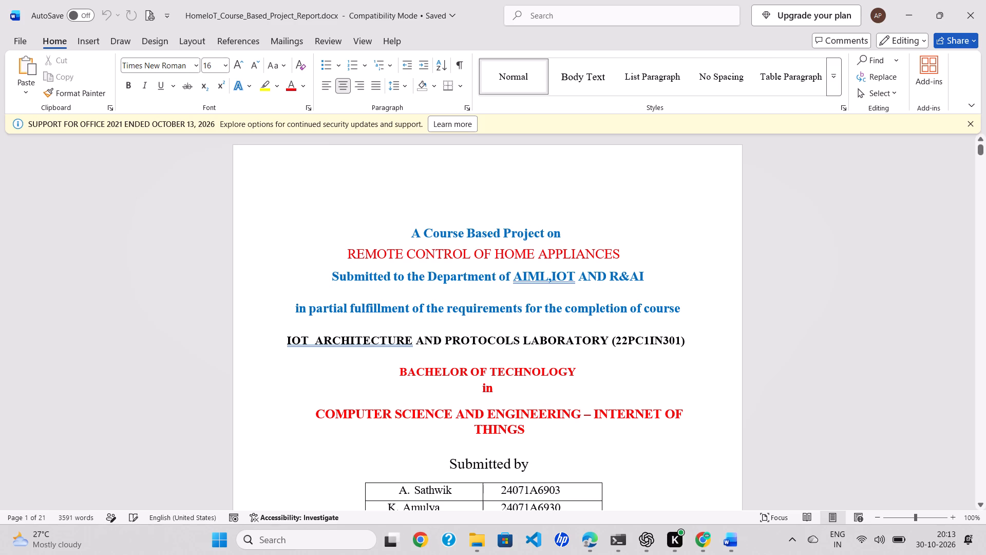
{"action": "key", "text": "BackSpace"}
{"action": "key", "text": "BackSpace"}
{"action": "key", "text": "BackSpace"}
{"action": "key", "text": "BackSpace"}
{"action": "key", "text": "BackSpace"}
{"action": "key", "text": "BackSpace"}
{"action": "key", "text": "BackSpace"}
{"action": "key", "text": "BackSpace"}
{"action": "key", "text": "BackSpace"}
{"action": "key", "text": "BackSpace"}
{"action": "key", "text": "BackSpace"}
{"action": "key", "text": "BackSpace"}
{"action": "key", "text": "BackSpace"}
{"action": "key", "text": "BackSpace"}
{"action": "key", "text": "BackSpace"}
{"action": "key", "text": "BackSpace"}
{"action": "key", "text": "BackSpace"}
{"action": "key", "text": "BackSpace"}
{"action": "key", "text": "BackSpace"}
{"action": "key", "text": "BackSpace"}
{"action": "key", "text": "BackSpace"}
{"action": "key", "text": "BackSpace"}
{"action": "key", "text": "BackSpace"}
{"action": "key", "text": "BackSpace"}
{"action": "key", "text": "BackSpace"}
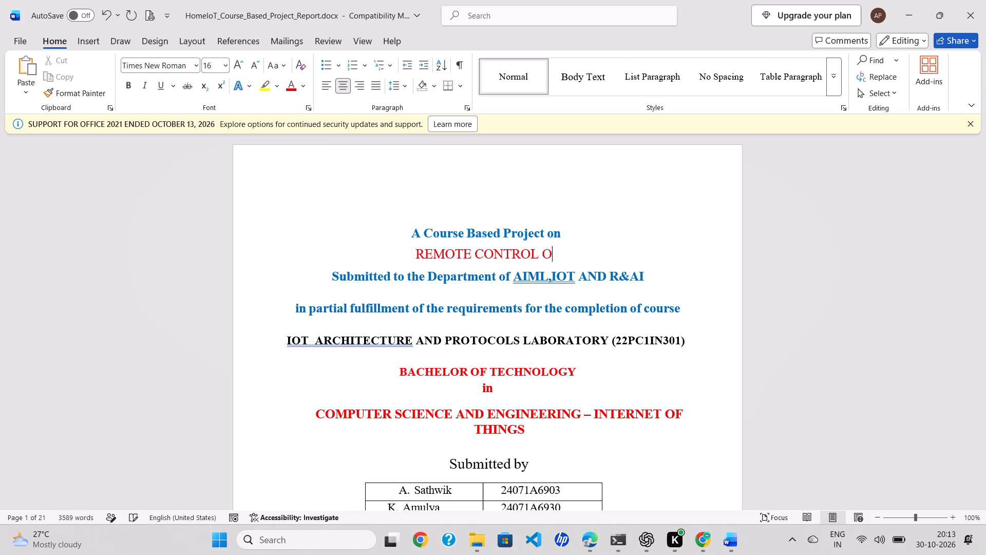
{"action": "key", "text": "BackSpace"}
{"action": "key", "text": "BackSpace"}
{"action": "key", "text": "BackSpace"}
{"action": "key", "text": "BackSpace"}
{"action": "key", "text": "BackSpace"}
{"action": "key", "text": "BackSpace"}
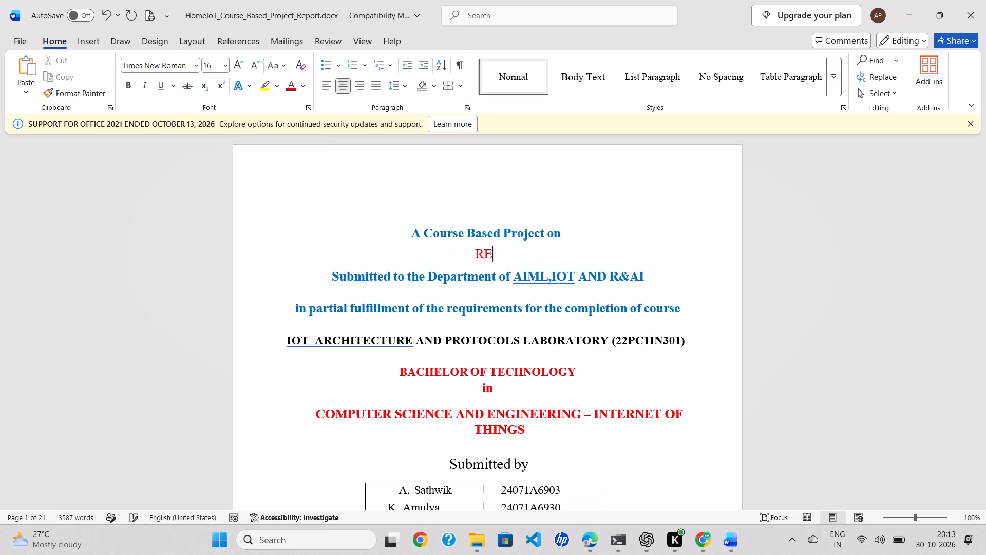
{"action": "key", "text": "BackSpace"}
{"action": "key", "text": "BackSpace"}
{"action": "key", "text": "shift+s"}
{"action": "type", "text": "MART MOTOR"}
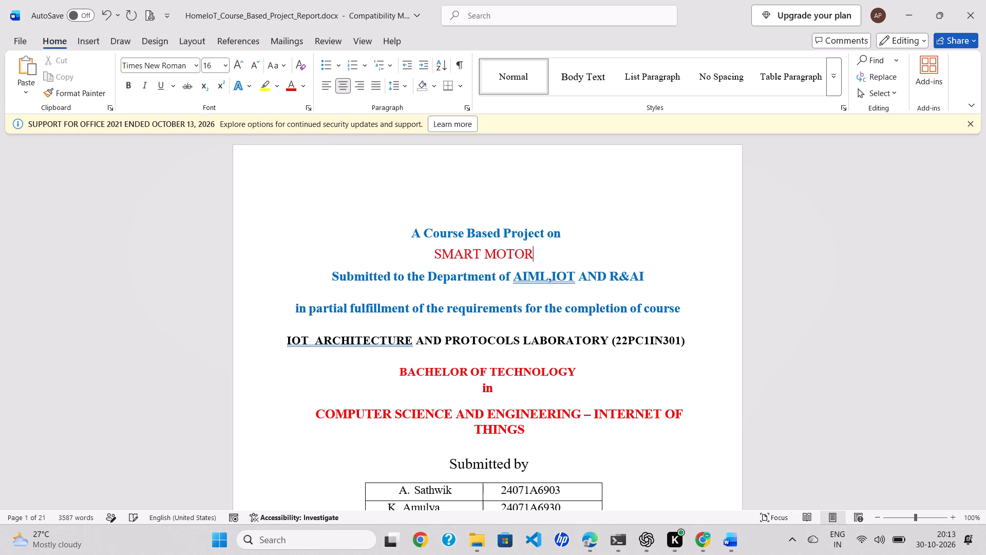
{"action": "key", "text": "space"}
{"action": "type", "text": "HEALTH"}
{"action": "key", "text": "space"}
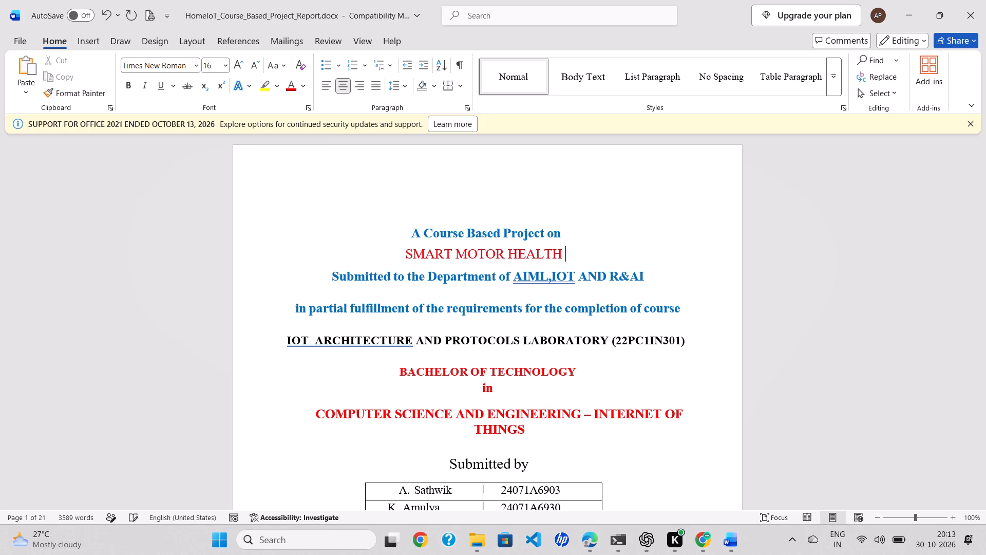
{"action": "type", "text": "MONITORING"}
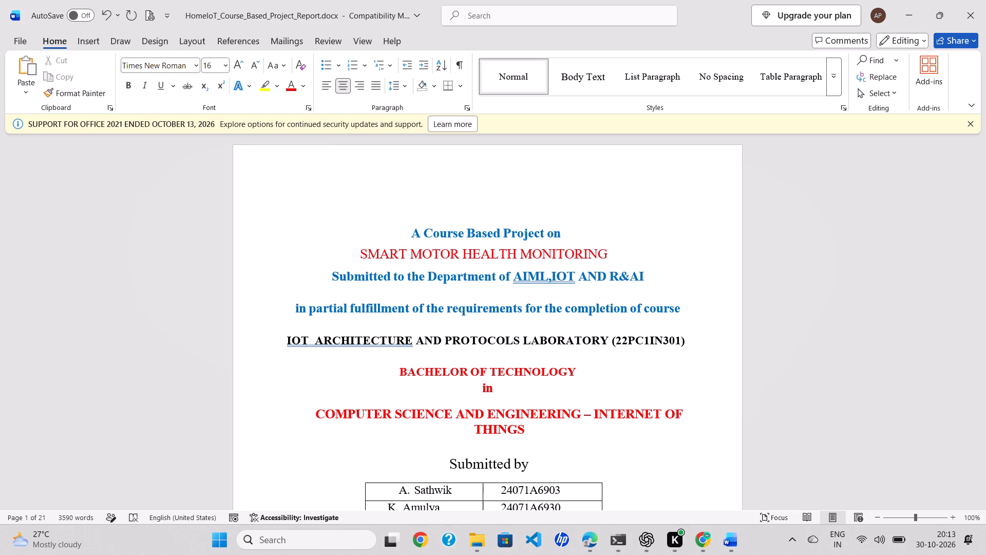
{"action": "key", "text": "space"}
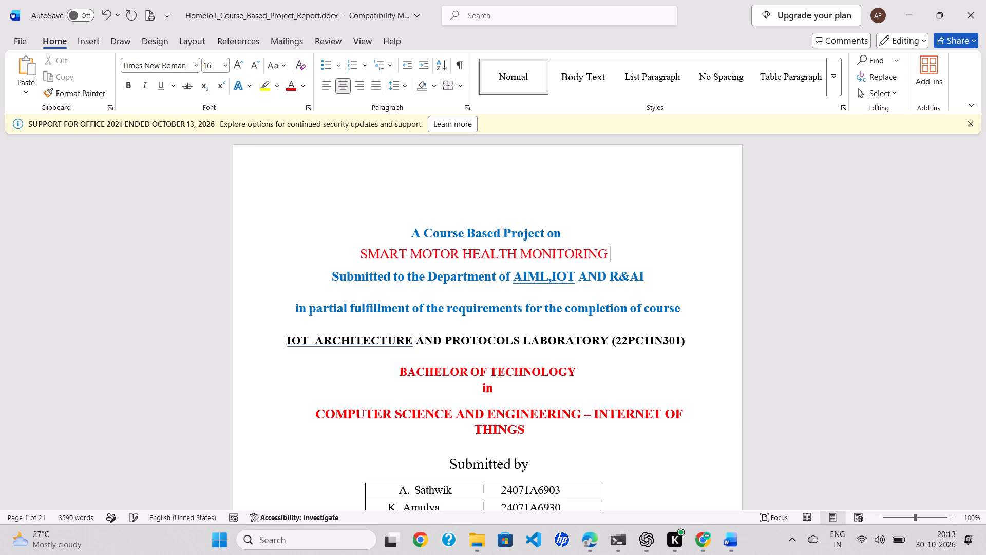
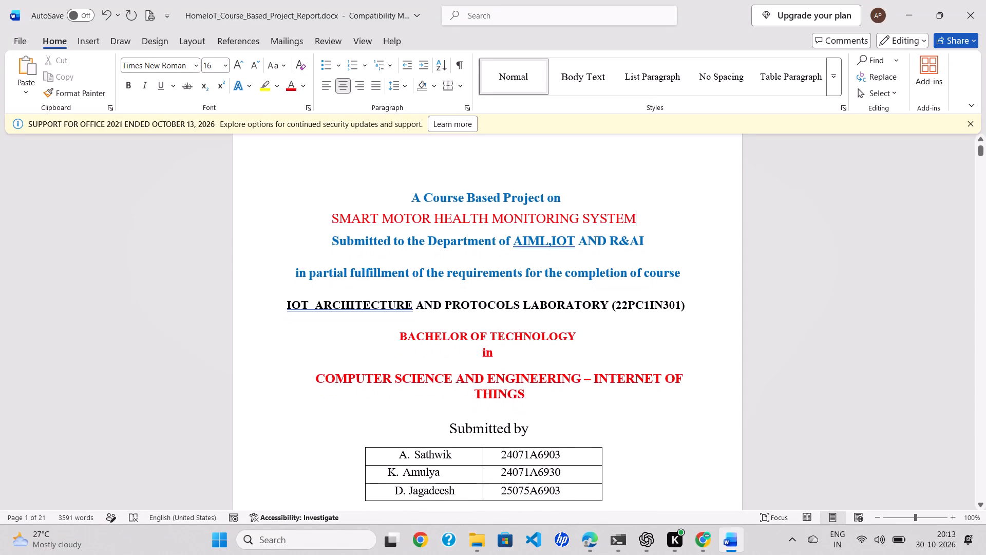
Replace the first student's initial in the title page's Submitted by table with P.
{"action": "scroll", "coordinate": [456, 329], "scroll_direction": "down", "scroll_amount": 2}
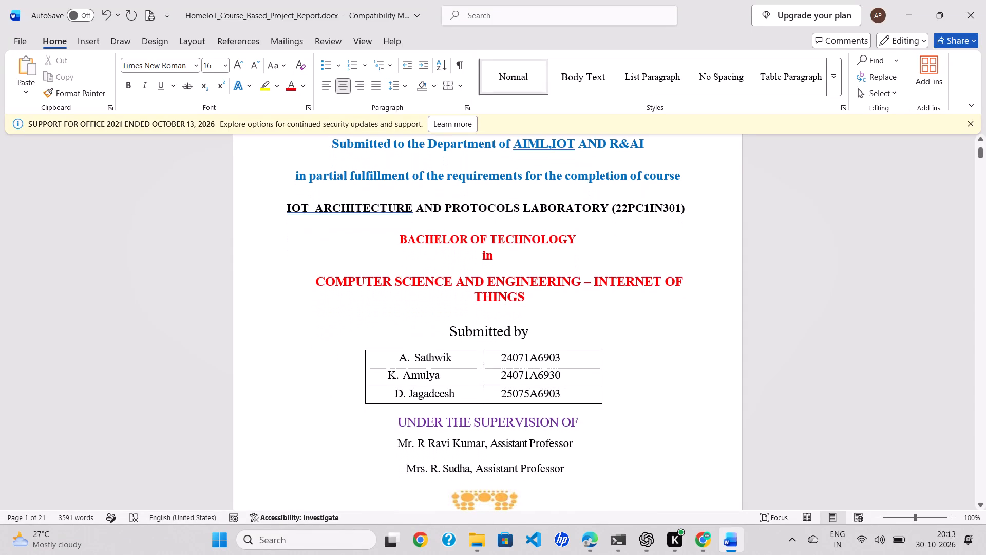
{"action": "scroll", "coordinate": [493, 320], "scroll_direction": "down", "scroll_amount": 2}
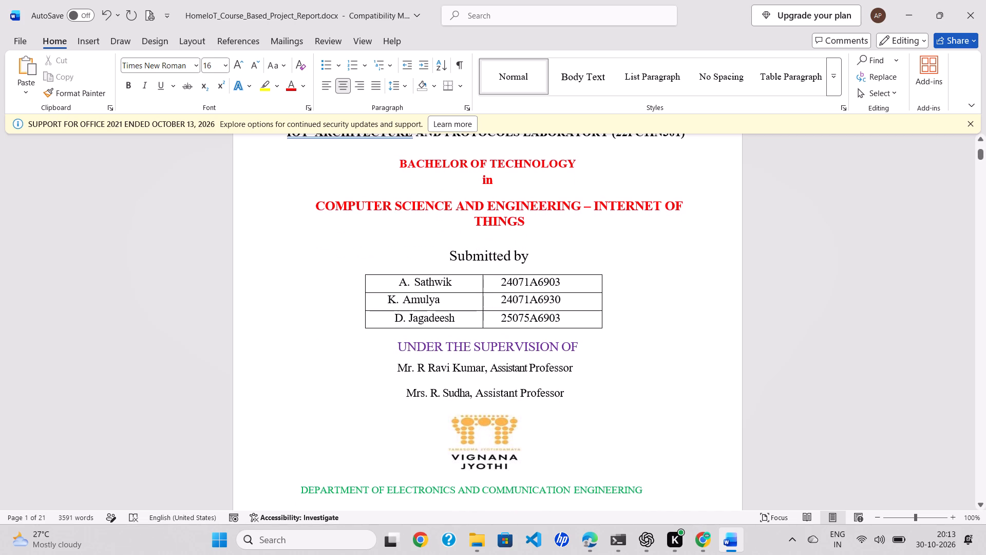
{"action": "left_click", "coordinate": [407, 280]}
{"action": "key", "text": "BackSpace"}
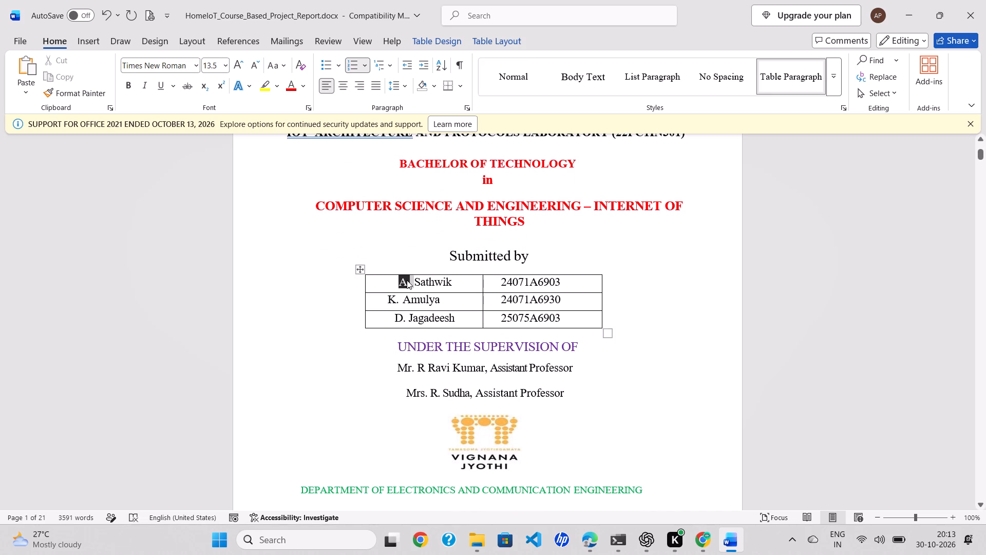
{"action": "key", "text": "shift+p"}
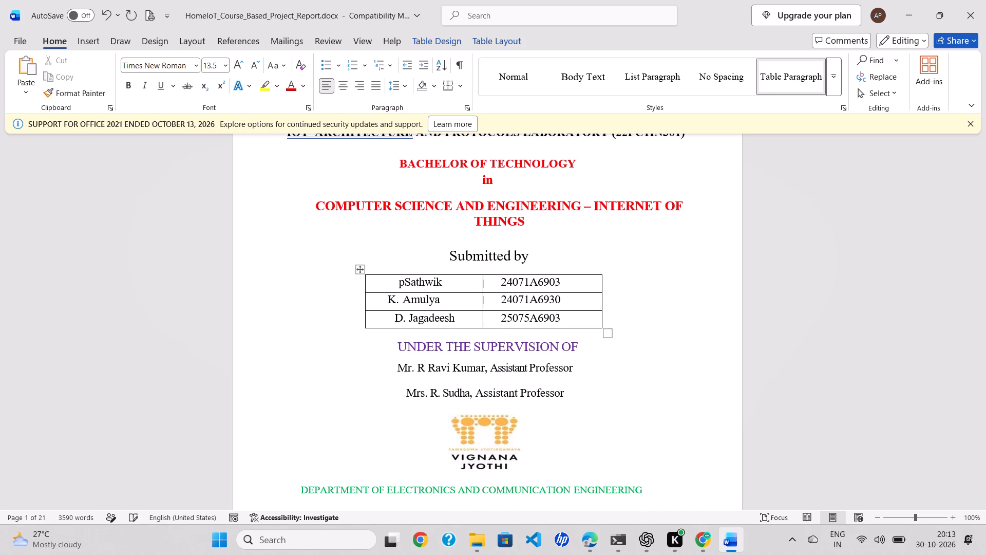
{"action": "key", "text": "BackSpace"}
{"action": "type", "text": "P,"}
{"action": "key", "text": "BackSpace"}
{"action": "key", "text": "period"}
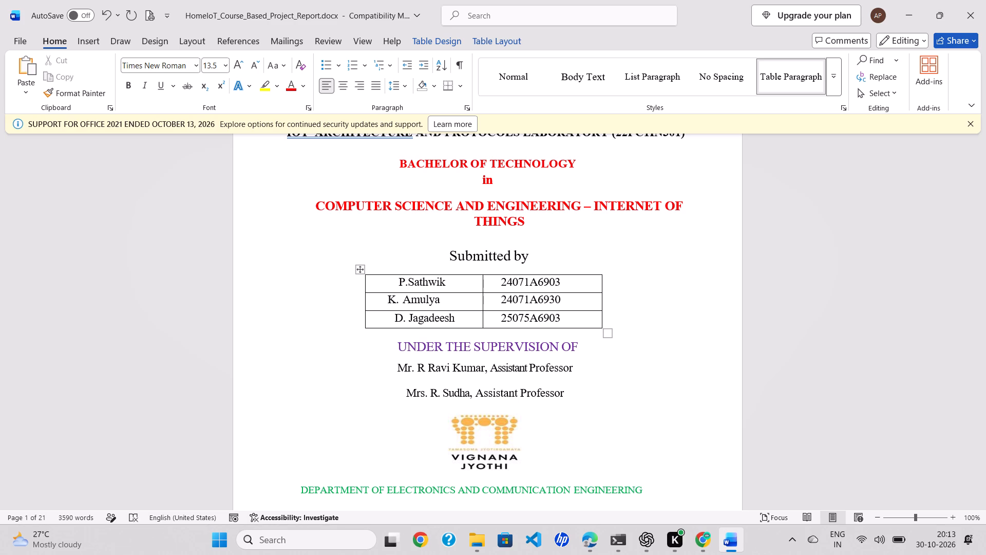
Clear the first student's name and initial from the title page's Submitted by table.
{"action": "key", "text": "Delete"}
{"action": "key", "text": "Delete"}
{"action": "key", "text": "Delete"}
{"action": "key", "text": "Delete"}
{"action": "key", "text": "Delete"}
{"action": "key", "text": "Delete"}
{"action": "key", "text": "Delete"}
{"action": "key", "text": "BackSpace"}
{"action": "key", "text": "BackSpace"}
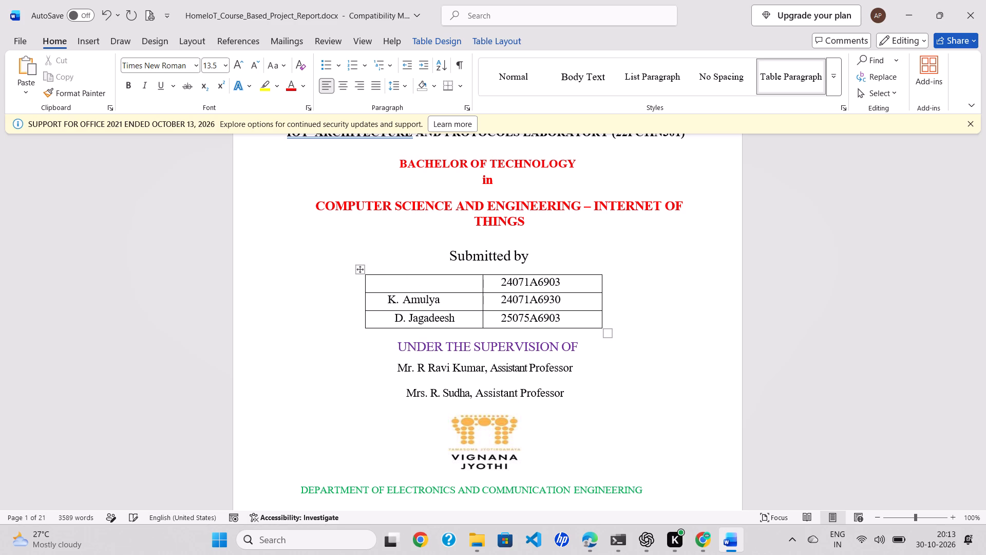
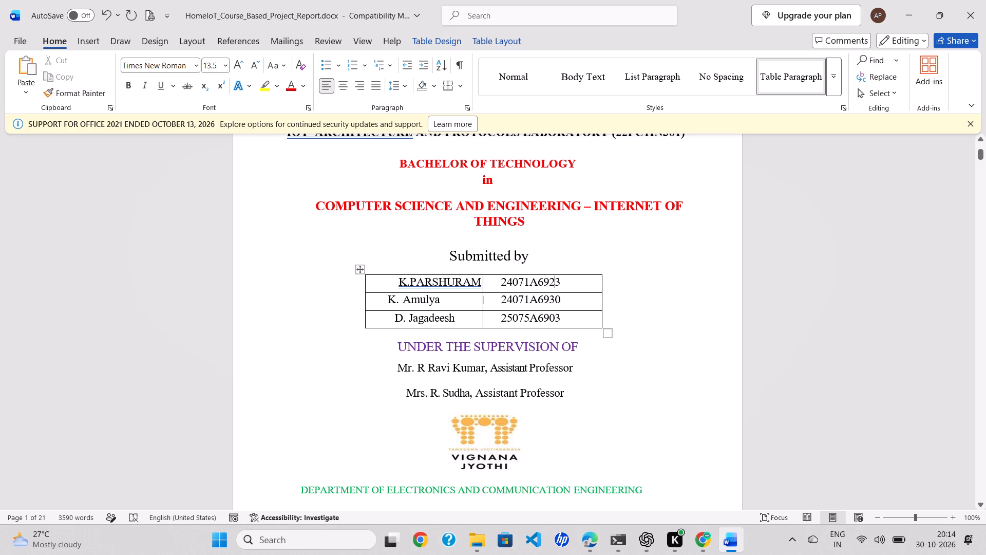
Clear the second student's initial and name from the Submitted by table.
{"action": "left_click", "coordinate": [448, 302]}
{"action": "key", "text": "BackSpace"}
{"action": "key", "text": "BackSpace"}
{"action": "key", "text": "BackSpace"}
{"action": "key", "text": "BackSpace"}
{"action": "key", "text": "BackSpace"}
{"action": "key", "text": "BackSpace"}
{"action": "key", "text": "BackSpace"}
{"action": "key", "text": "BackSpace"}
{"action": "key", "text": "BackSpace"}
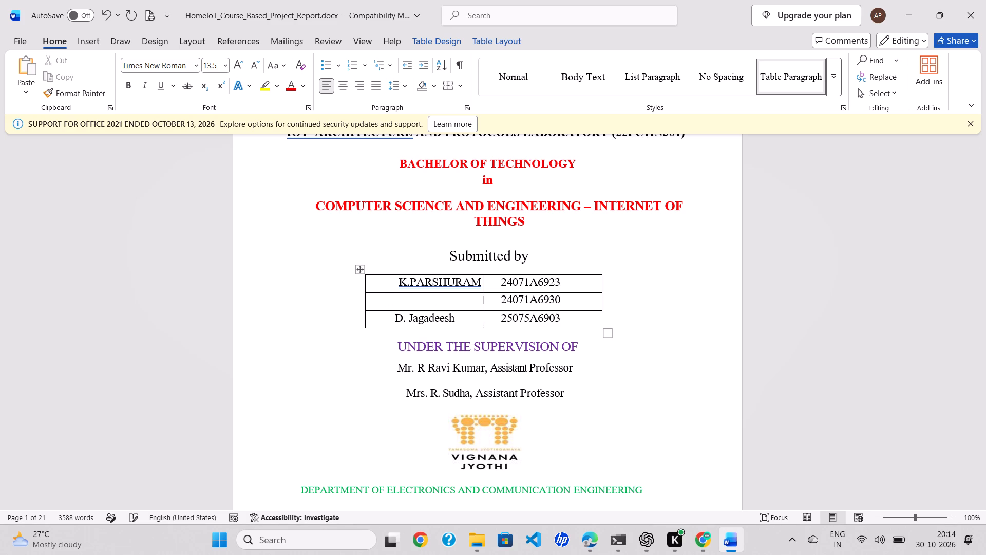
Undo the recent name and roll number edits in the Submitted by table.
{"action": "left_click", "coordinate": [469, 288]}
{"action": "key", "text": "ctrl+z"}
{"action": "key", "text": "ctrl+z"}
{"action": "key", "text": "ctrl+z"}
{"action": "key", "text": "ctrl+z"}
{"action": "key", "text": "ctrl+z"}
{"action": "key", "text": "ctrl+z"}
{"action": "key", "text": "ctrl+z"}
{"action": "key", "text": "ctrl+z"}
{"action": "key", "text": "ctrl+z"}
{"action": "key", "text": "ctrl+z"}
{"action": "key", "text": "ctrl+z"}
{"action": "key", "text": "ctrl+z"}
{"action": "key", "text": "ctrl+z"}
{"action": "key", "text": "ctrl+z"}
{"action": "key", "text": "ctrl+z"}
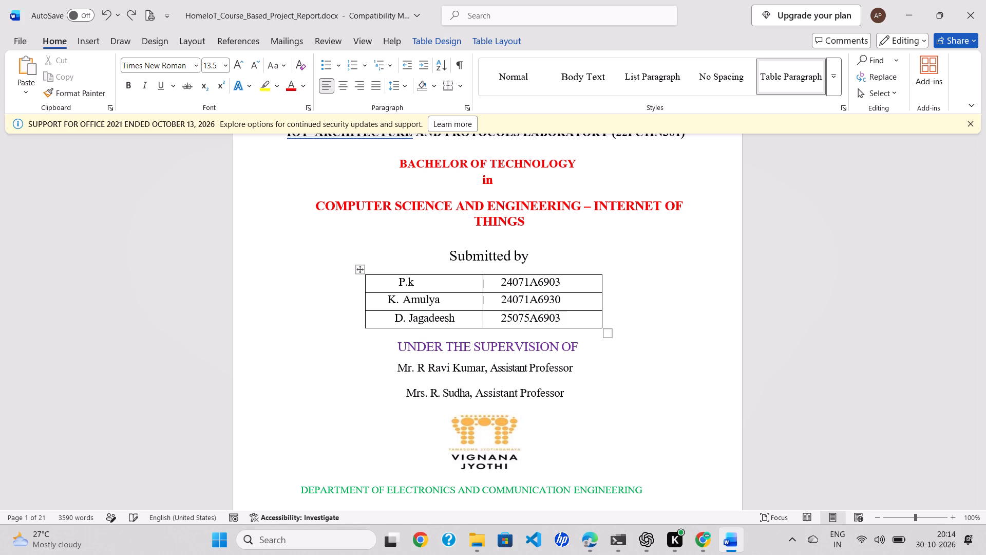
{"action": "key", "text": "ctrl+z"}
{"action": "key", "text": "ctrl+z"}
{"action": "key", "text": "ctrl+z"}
Replace the first student's cell text with the initial K. and the new name, capitalizing only its first letter.
{"action": "key", "text": "Delete"}
{"action": "key", "text": "Delete"}
{"action": "key", "text": "Delete"}
{"action": "key", "text": "Delete"}
{"action": "key", "text": "Delete"}
{"action": "key", "text": "BackSpace"}
{"action": "key", "text": "BackSpace"}
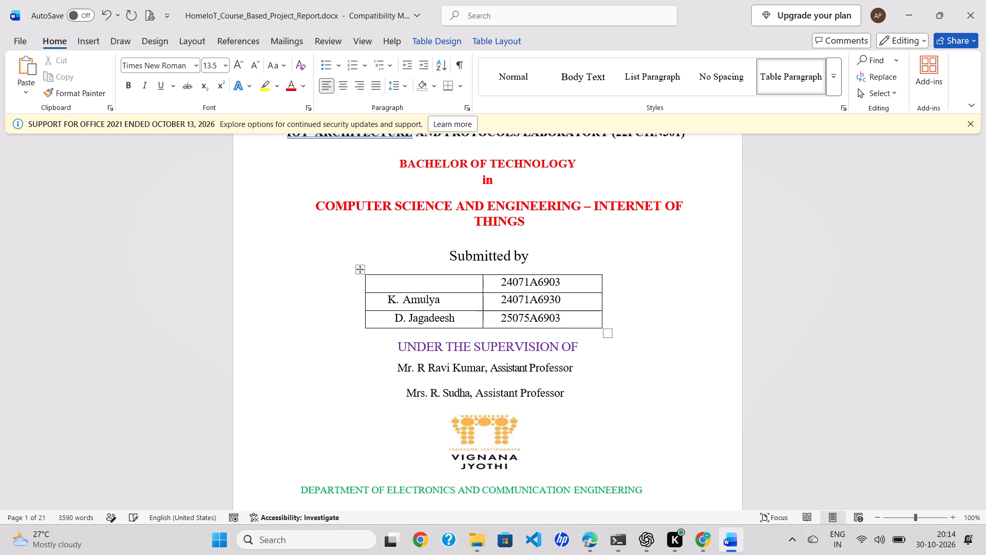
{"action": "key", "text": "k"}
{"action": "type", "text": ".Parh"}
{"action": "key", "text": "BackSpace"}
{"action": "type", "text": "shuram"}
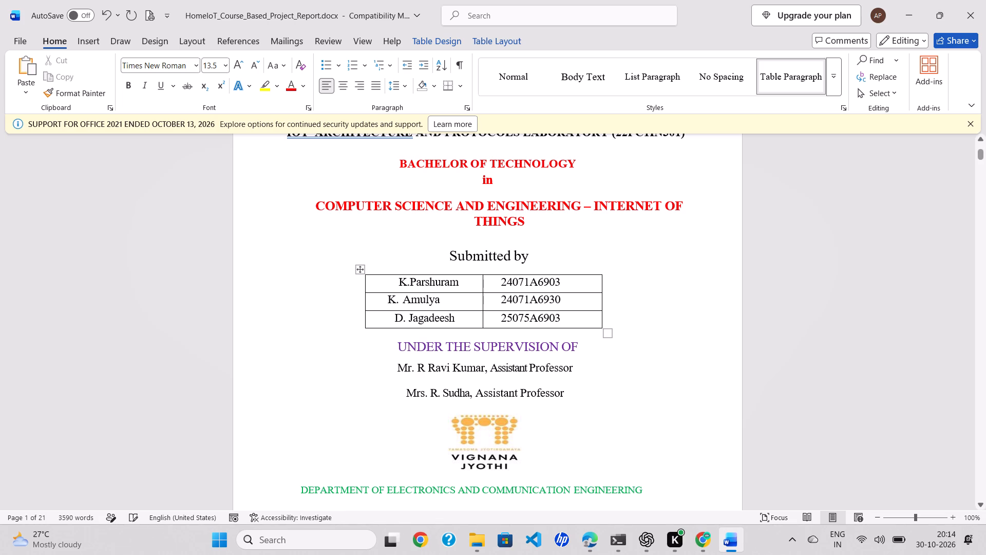
Replace the last two digits of the first student's roll number in the Submitted by table.
{"action": "left_click", "coordinate": [574, 283]}
{"action": "key", "text": "BackSpace"}
{"action": "key", "text": "BackSpace"}
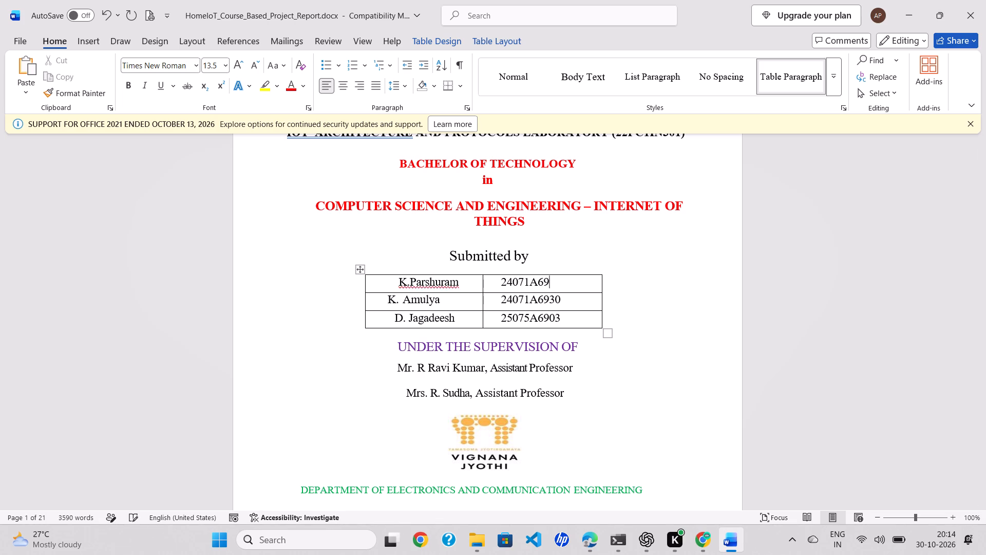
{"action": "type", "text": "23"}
Delete the second student's given name after the initial in the Submitted by table.
{"action": "left_click", "coordinate": [459, 302]}
{"action": "key", "text": "BackSpace"}
{"action": "key", "text": "BackSpace"}
{"action": "key", "text": "BackSpace"}
{"action": "key", "text": "BackSpace"}
{"action": "key", "text": "BackSpace"}
{"action": "key", "text": "BackSpace"}
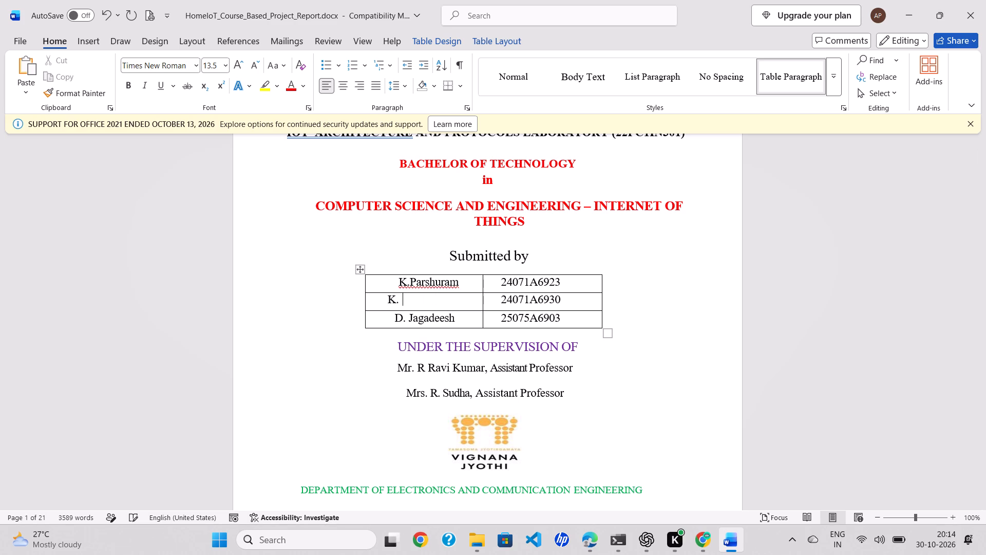
Insert a space between the first student's initial and name in the Submitted by table.
{"action": "left_click", "coordinate": [409, 285]}
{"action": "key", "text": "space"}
Replace the second student's initial with P., indented by three spaces, and enter the new two-word name after it.
{"action": "left_click", "coordinate": [401, 302]}
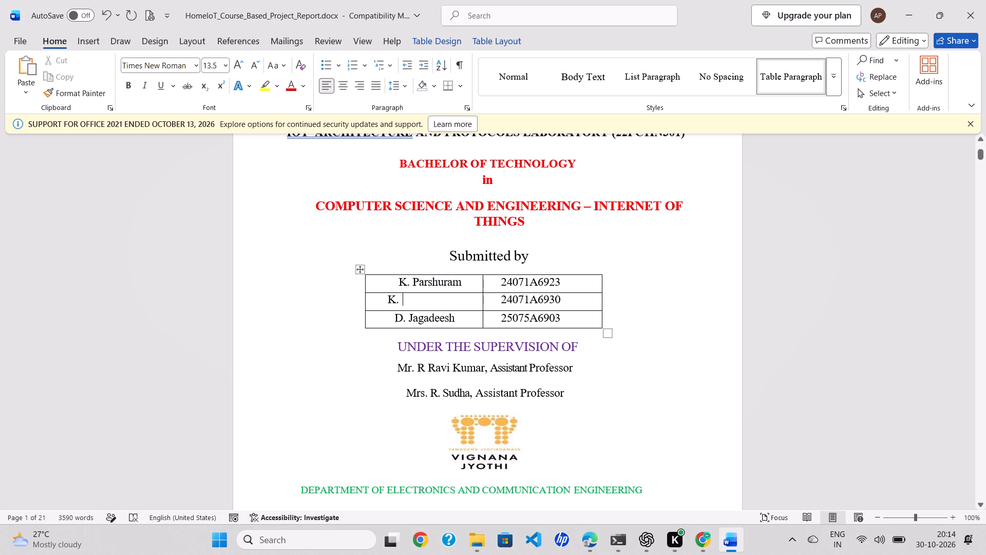
{"action": "key", "text": "BackSpace"}
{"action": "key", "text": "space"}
{"action": "key", "text": "BackSpace"}
{"action": "key", "text": "BackSpace"}
{"action": "key", "text": "BackSpace"}
{"action": "key", "text": "Tab"}
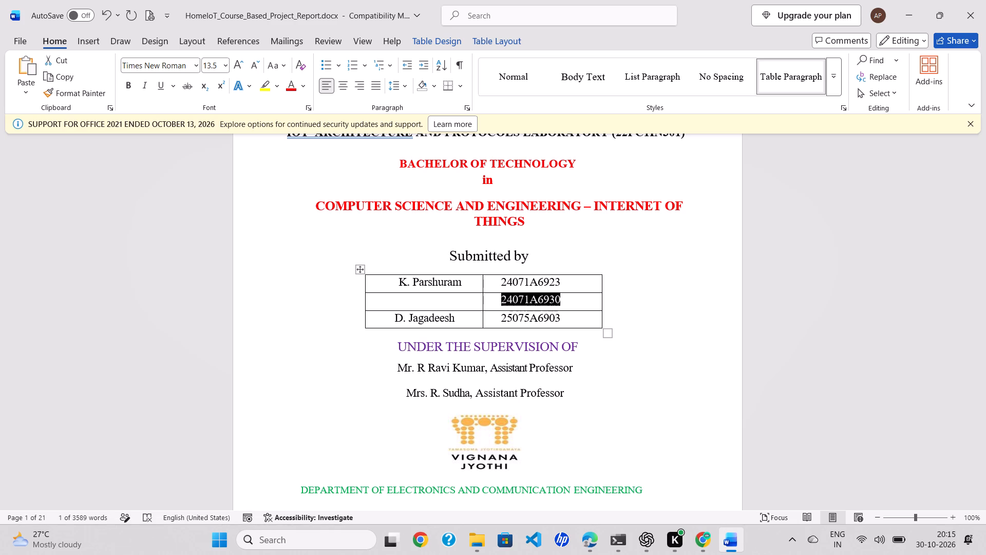
{"action": "key", "text": "Left"}
{"action": "key", "text": "Left"}
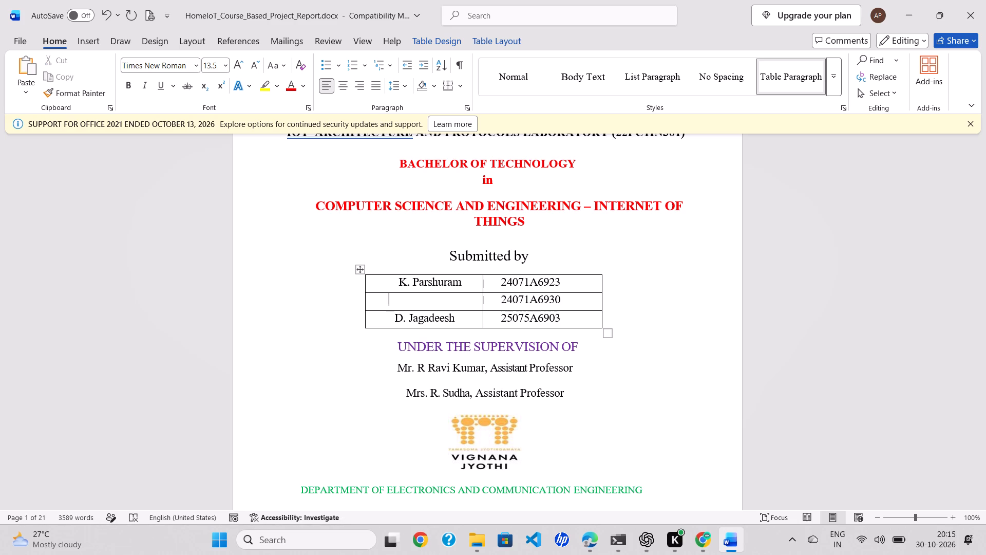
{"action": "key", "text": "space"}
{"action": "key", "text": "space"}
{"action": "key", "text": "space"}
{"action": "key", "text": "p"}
{"action": "key", "text": "BackSpace"}
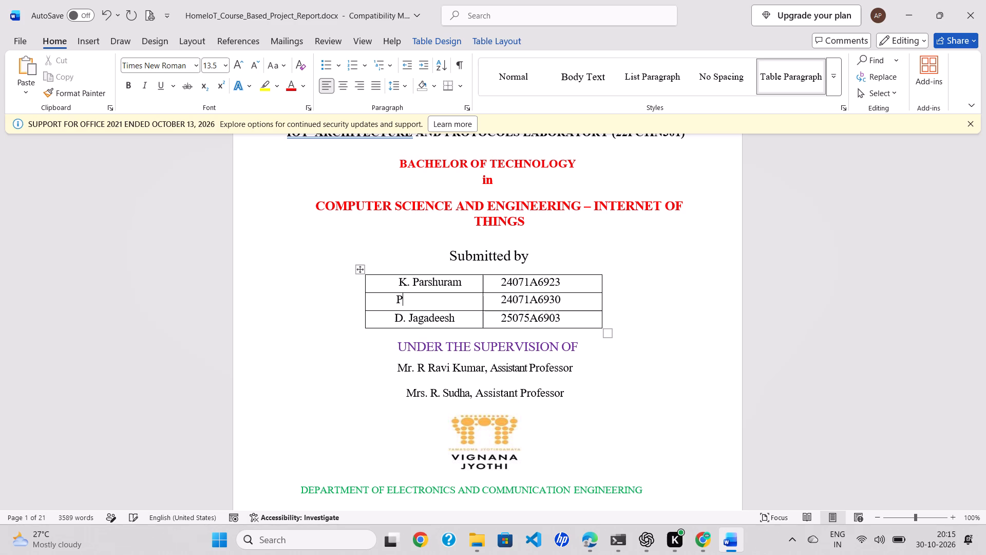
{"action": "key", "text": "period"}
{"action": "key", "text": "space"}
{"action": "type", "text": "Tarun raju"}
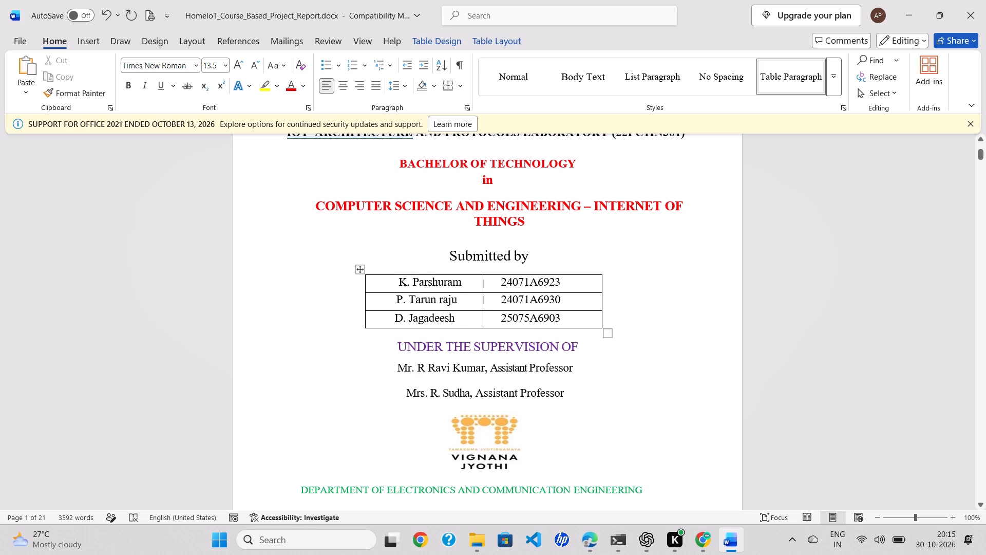
Capitalize the first letter of the last word in the second student's name.
{"action": "left_click", "coordinate": [402, 319]}
{"action": "left_click", "coordinate": [445, 308]}
{"action": "key", "text": "BackSpace"}
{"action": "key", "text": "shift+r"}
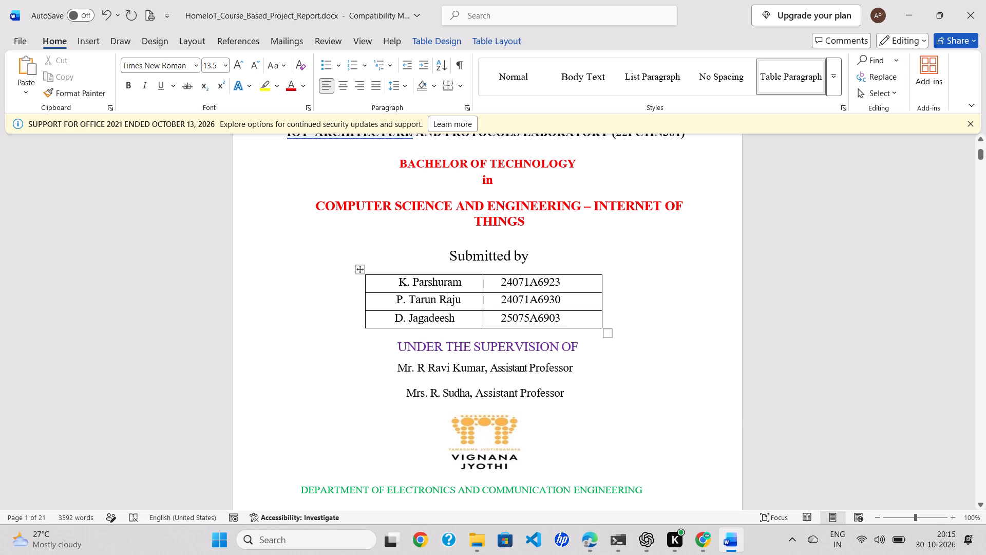
Replace the last two digits of the second student's roll number in the Submitted by table.
{"action": "left_click", "coordinate": [576, 298]}
{"action": "key", "text": "BackSpace"}
{"action": "key", "text": "BackSpace"}
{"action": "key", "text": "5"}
{"action": "key", "text": "BackSpace"}
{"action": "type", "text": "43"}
Place the insertion point in the third student's roll number in the Submitted by table.
{"action": "left_click", "coordinate": [556, 315]}
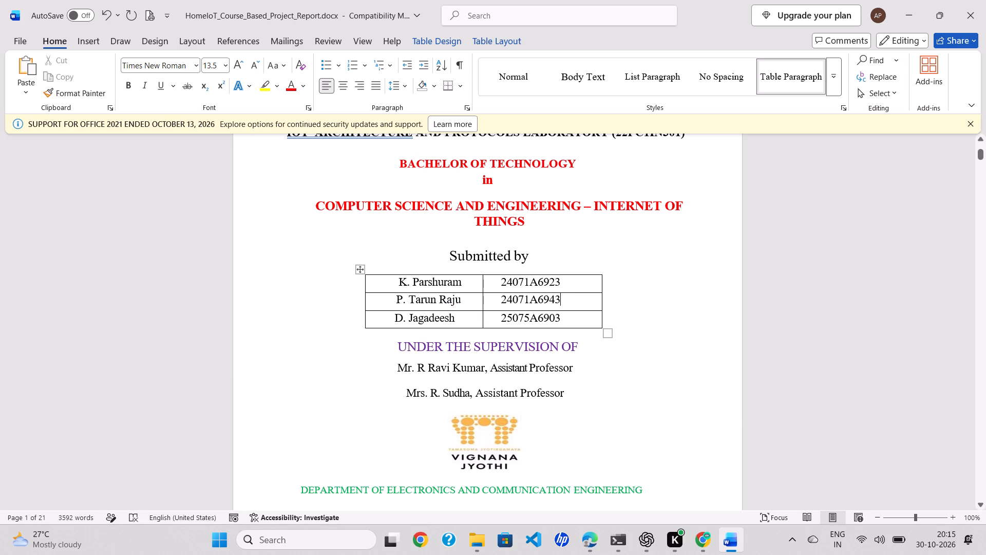
Replace the last two digits of the third student's roll number in the Submitted by table.
{"action": "key", "text": "BackSpace"}
{"action": "key", "text": "Right"}
{"action": "key", "text": "BackSpace"}
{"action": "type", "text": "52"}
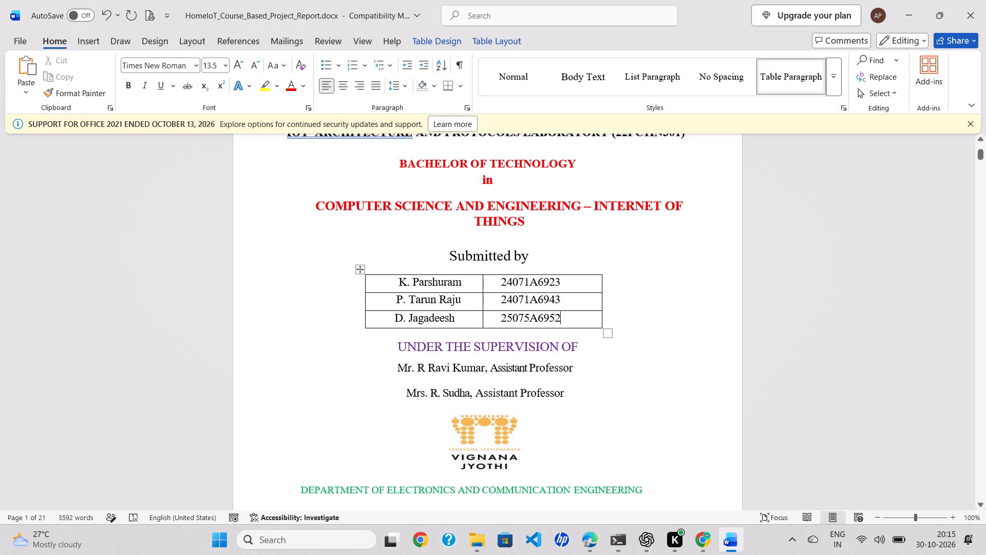
Replace the third student's name in the Submitted by table with the initial S. followed by the new two-word name.
{"action": "left_click_drag", "start_coordinate": [453, 309], "coordinate": [456, 323]}
{"action": "left_click", "coordinate": [457, 317]}
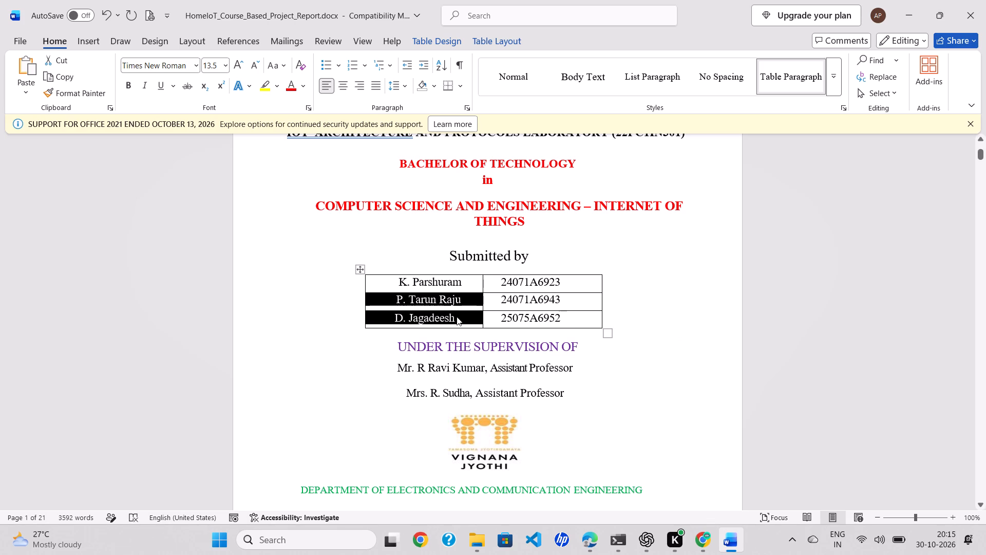
{"action": "key", "text": "BackSpace"}
{"action": "key", "text": "BackSpace"}
{"action": "key", "text": "BackSpace"}
{"action": "key", "text": "BackSpace"}
{"action": "key", "text": "BackSpace"}
{"action": "key", "text": "BackSpace"}
{"action": "key", "text": "BackSpace"}
{"action": "key", "text": "BackSpace"}
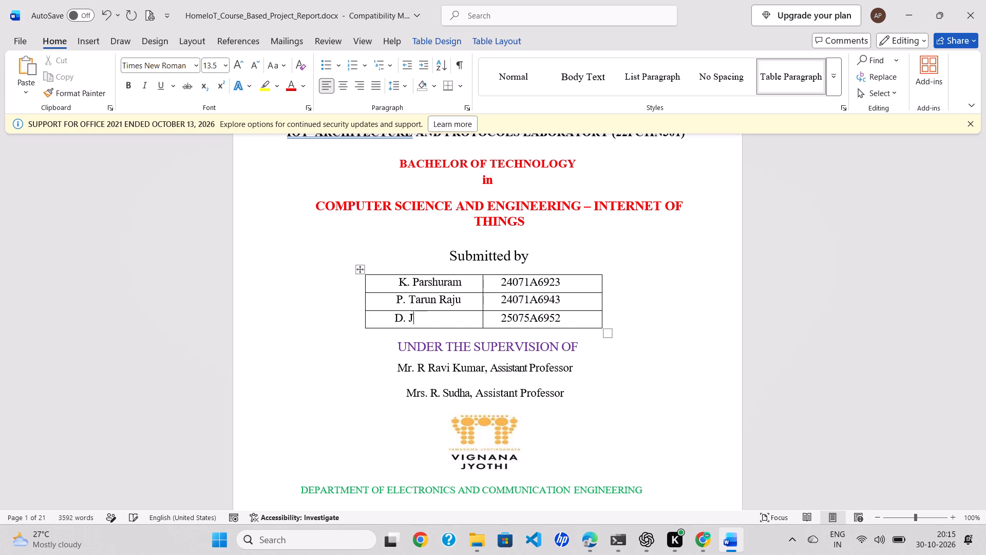
{"action": "key", "text": "BackSpace"}
{"action": "key", "text": "BackSpace"}
{"action": "key", "text": "BackSpace"}
{"action": "key", "text": "BackSpace"}
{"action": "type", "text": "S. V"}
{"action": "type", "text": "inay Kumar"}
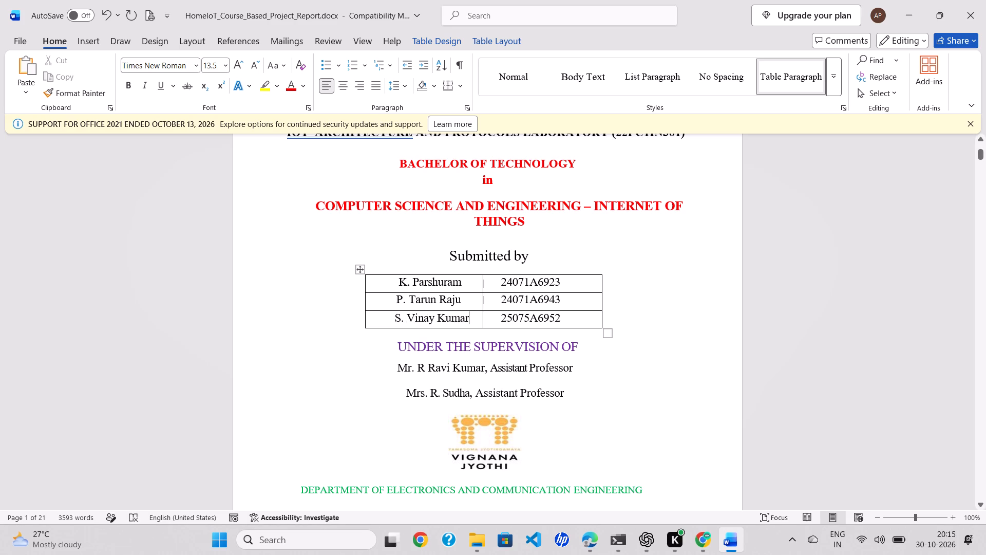
Replace the indent before the first student's name with nine spaces, lining it up with the names below.
{"action": "left_click", "coordinate": [397, 283]}
{"action": "key", "text": "BackSpace"}
{"action": "key", "text": "Tab"}
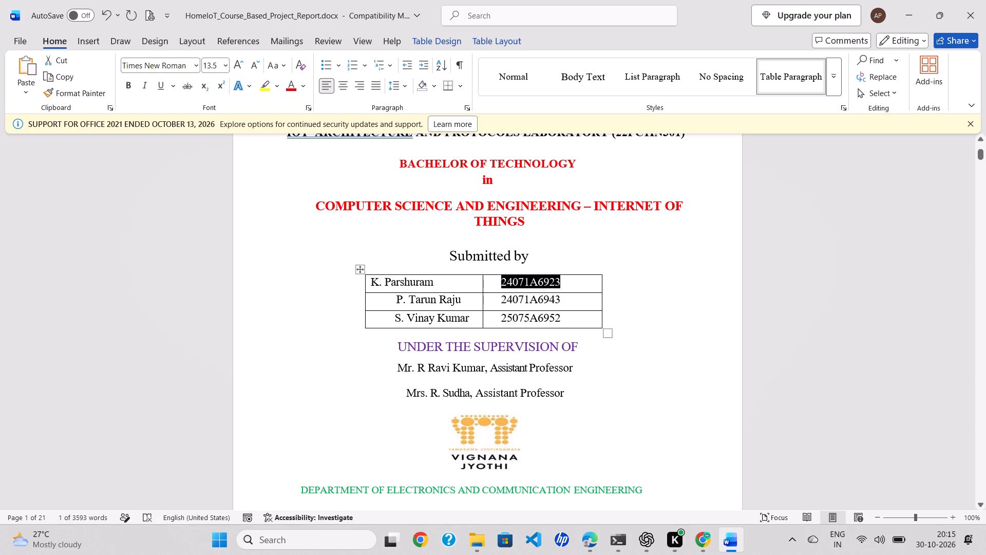
{"action": "left_click", "coordinate": [417, 289]}
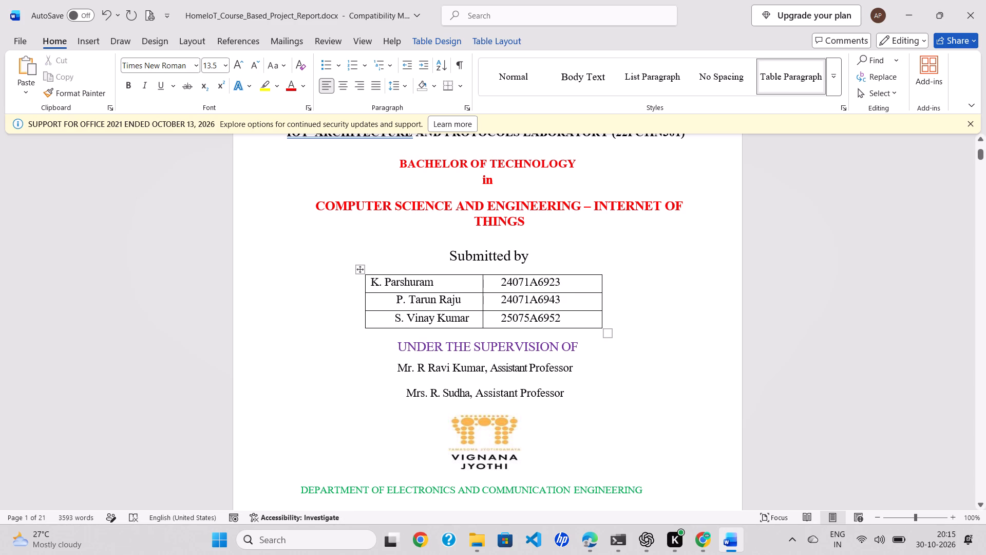
{"action": "left_click", "coordinate": [372, 279]}
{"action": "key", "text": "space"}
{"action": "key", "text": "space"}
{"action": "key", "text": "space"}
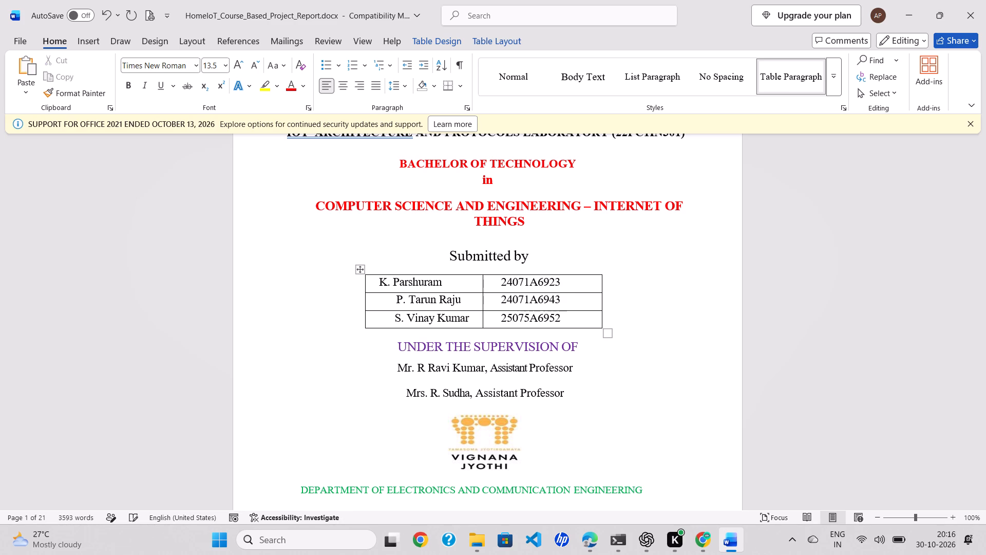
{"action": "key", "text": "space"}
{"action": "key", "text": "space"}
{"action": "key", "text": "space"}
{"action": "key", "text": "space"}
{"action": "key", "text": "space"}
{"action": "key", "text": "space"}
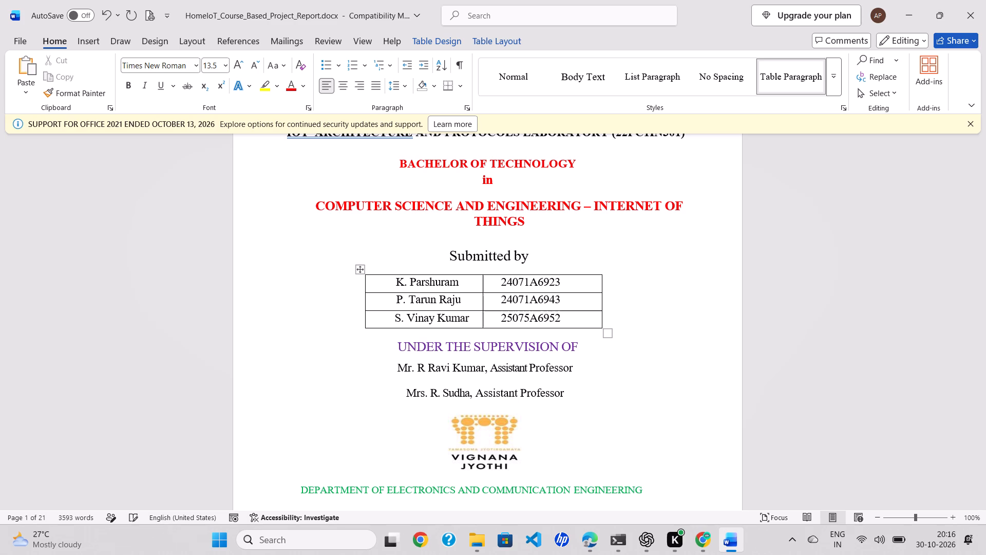
{"action": "scroll", "coordinate": [395, 359], "scroll_direction": "down", "scroll_amount": 1}
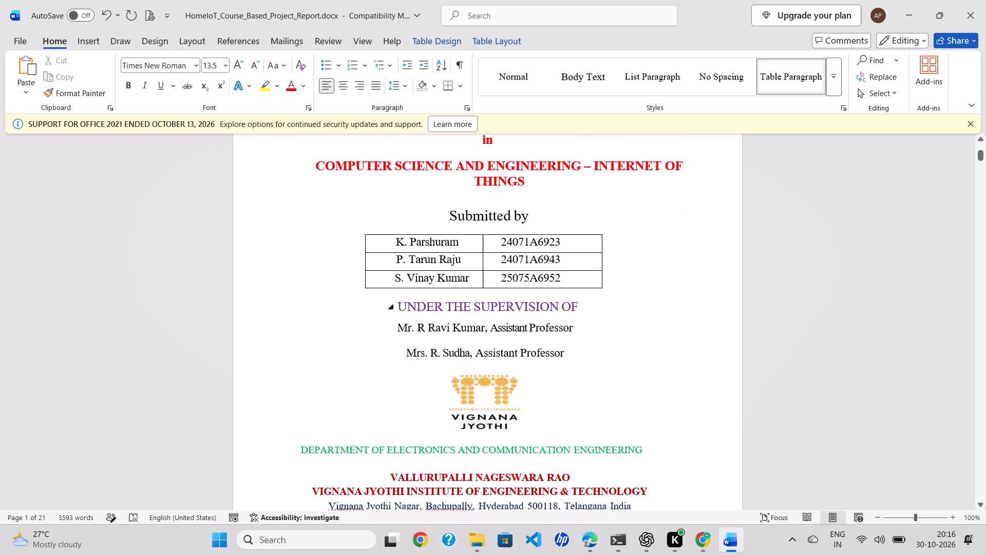
Review the title page details and the certificate page's project title and student names.
{"action": "scroll", "coordinate": [457, 337], "scroll_direction": "down", "scroll_amount": 1}
{"action": "scroll", "coordinate": [457, 337], "scroll_direction": "up", "scroll_amount": 2}
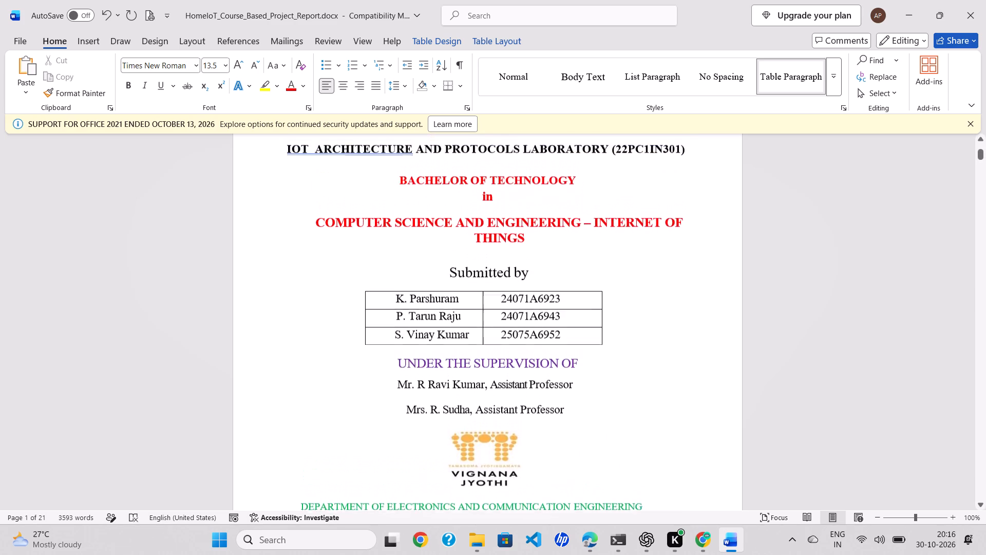
{"action": "scroll", "coordinate": [457, 337], "scroll_direction": "down", "scroll_amount": 3}
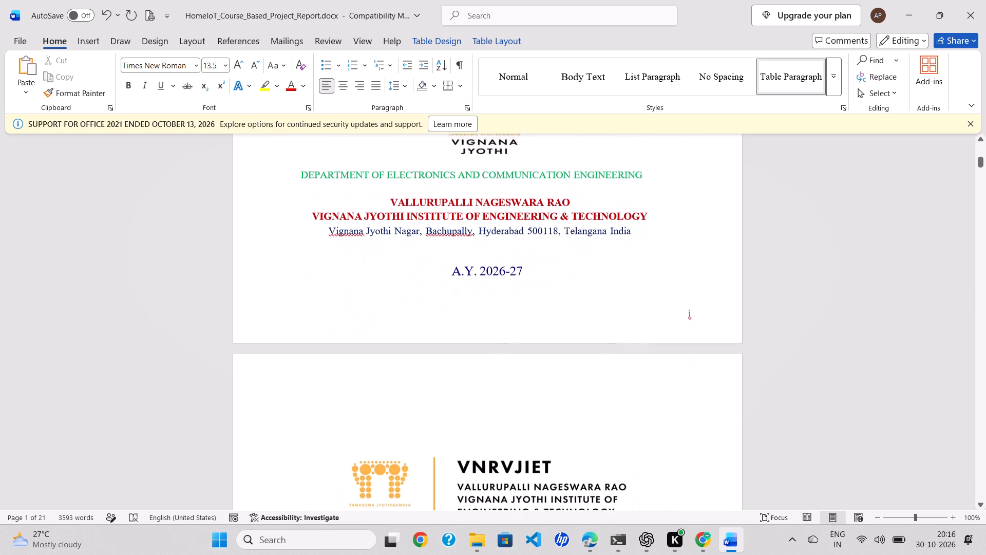
{"action": "scroll", "coordinate": [457, 337], "scroll_direction": "down", "scroll_amount": 2}
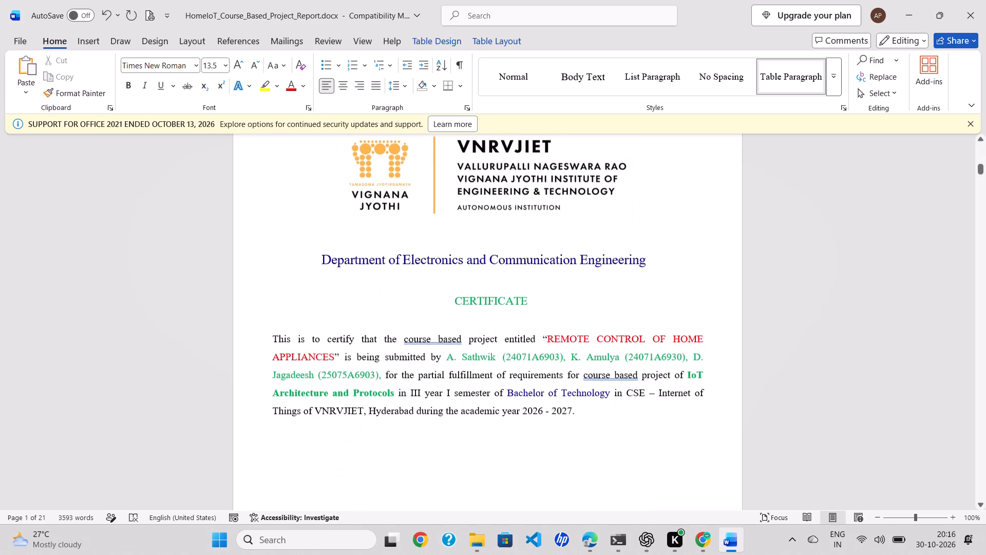
{"action": "scroll", "coordinate": [542, 323], "scroll_direction": "up", "scroll_amount": 6}
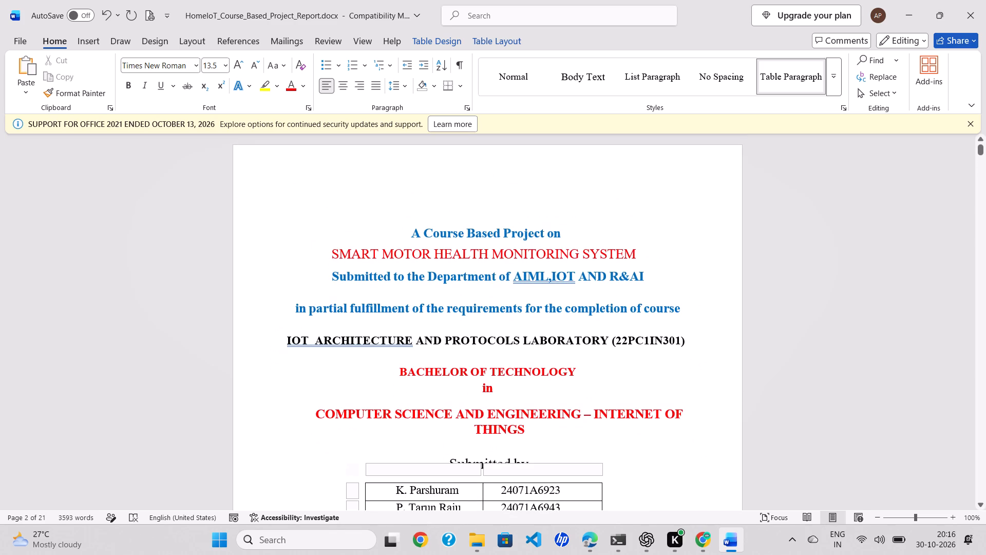
Copy the full project title line SMART MOTOR HEALTH MONITORING SYSTEM from the title page.
{"action": "double_click", "coordinate": [631, 253]}
{"action": "left_click", "coordinate": [631, 253]}
{"action": "left_click", "coordinate": [631, 253]}
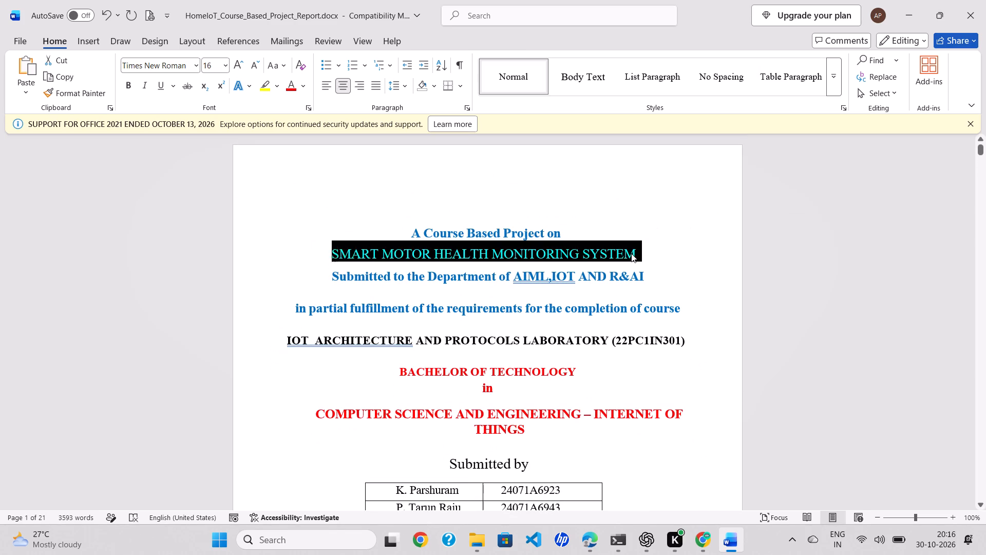
{"action": "double_click", "coordinate": [631, 253]}
{"action": "double_click", "coordinate": [623, 253]}
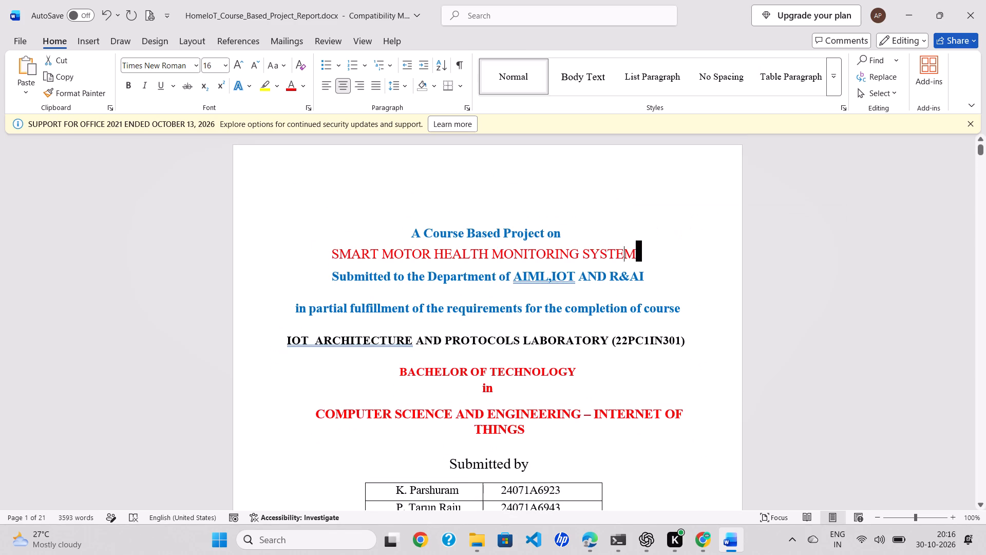
{"action": "double_click", "coordinate": [623, 253]}
{"action": "double_click", "coordinate": [623, 253]}
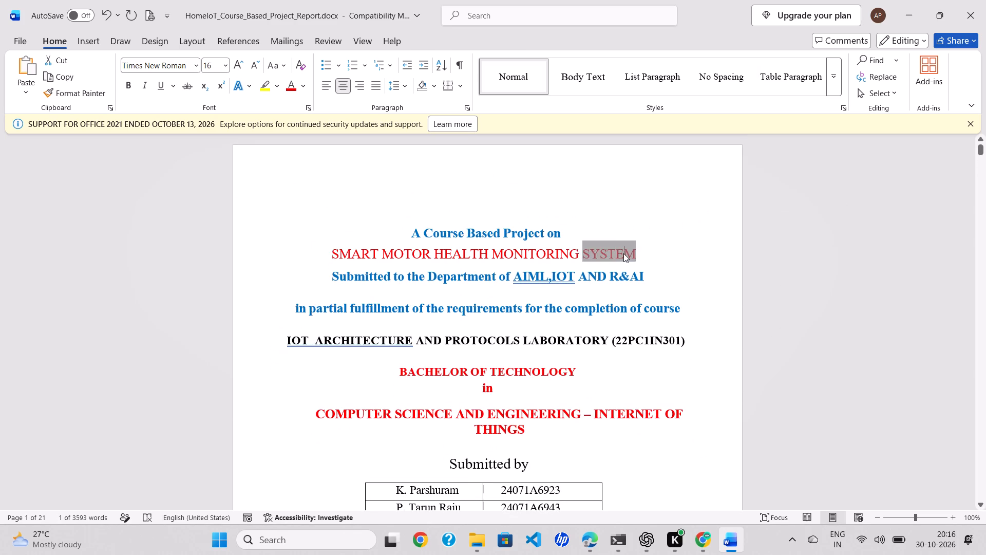
{"action": "double_click", "coordinate": [623, 253]}
{"action": "double_click", "coordinate": [623, 253]}
{"action": "left_click", "coordinate": [623, 253]}
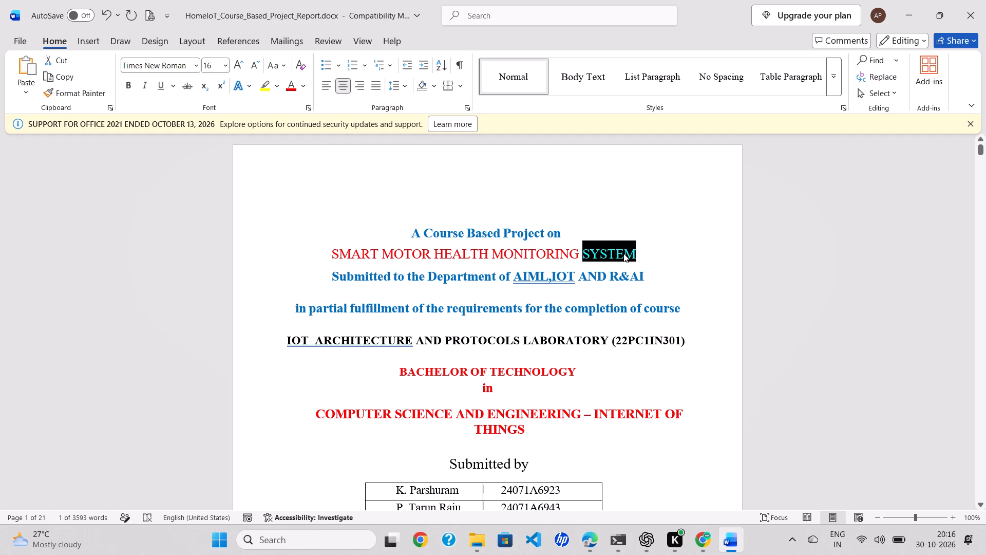
{"action": "double_click", "coordinate": [623, 253]}
{"action": "double_click", "coordinate": [623, 253]}
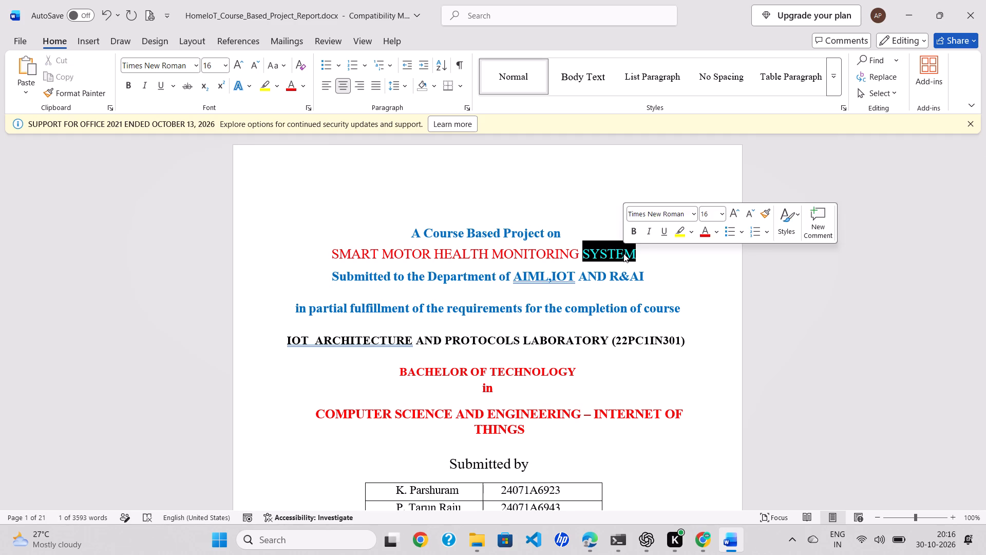
{"action": "double_click", "coordinate": [623, 253]}
{"action": "triple_click", "coordinate": [623, 253]}
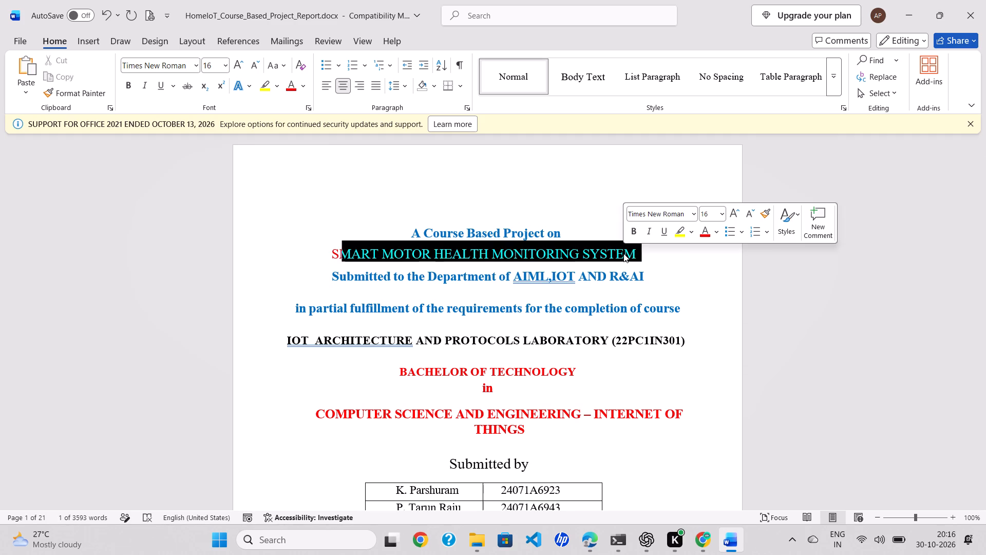
{"action": "left_click", "coordinate": [623, 253]}
{"action": "triple_click", "coordinate": [620, 253]}
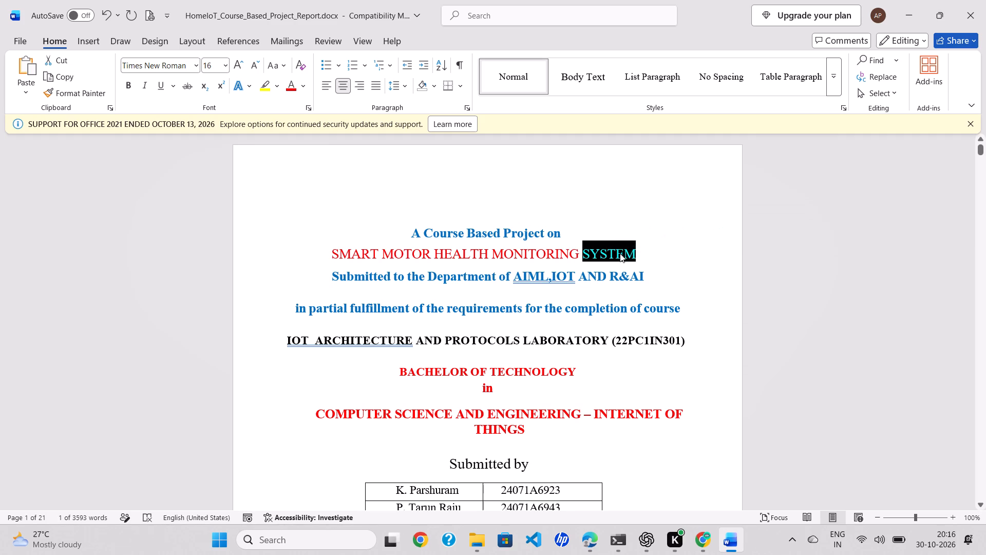
{"action": "left_click", "coordinate": [620, 253]}
{"action": "triple_click", "coordinate": [620, 253]}
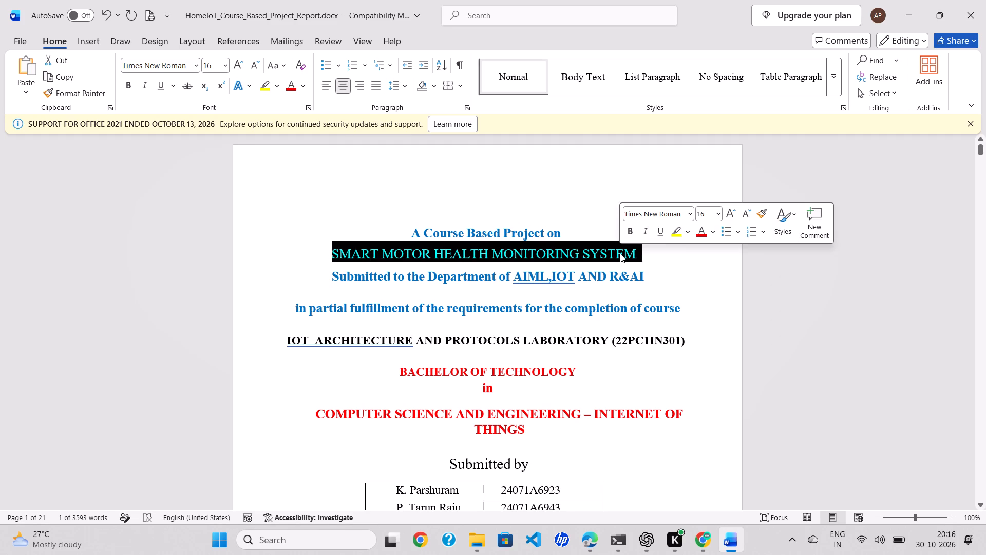
{"action": "key", "text": "ctrl+c"}
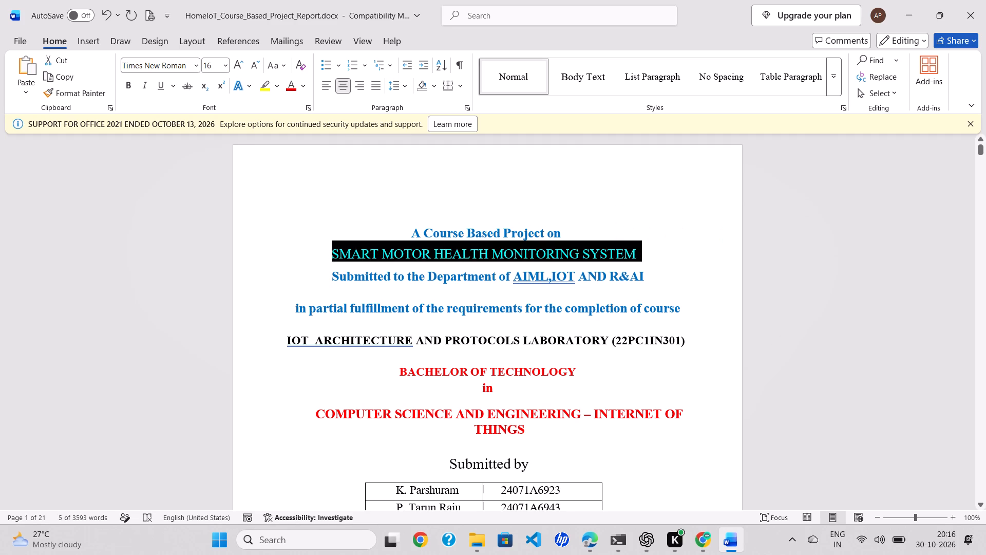
Replace REMOTE CONTROL OF HOME APPLIANCES in the certificate paragraph with the copied project title and remove the extra line break after it.
{"action": "scroll", "coordinate": [578, 322], "scroll_direction": "down", "scroll_amount": 7}
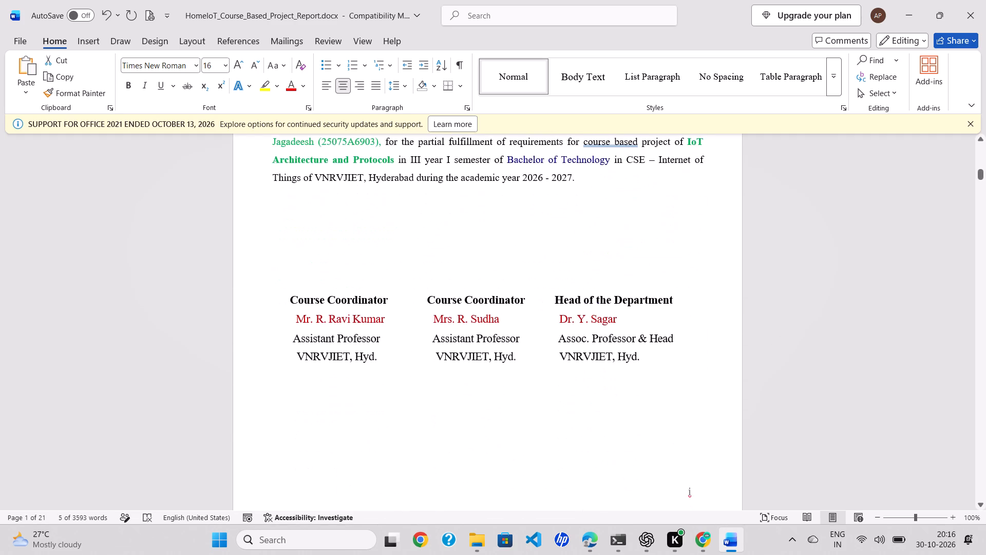
{"action": "scroll", "coordinate": [578, 322], "scroll_direction": "up", "scroll_amount": 3}
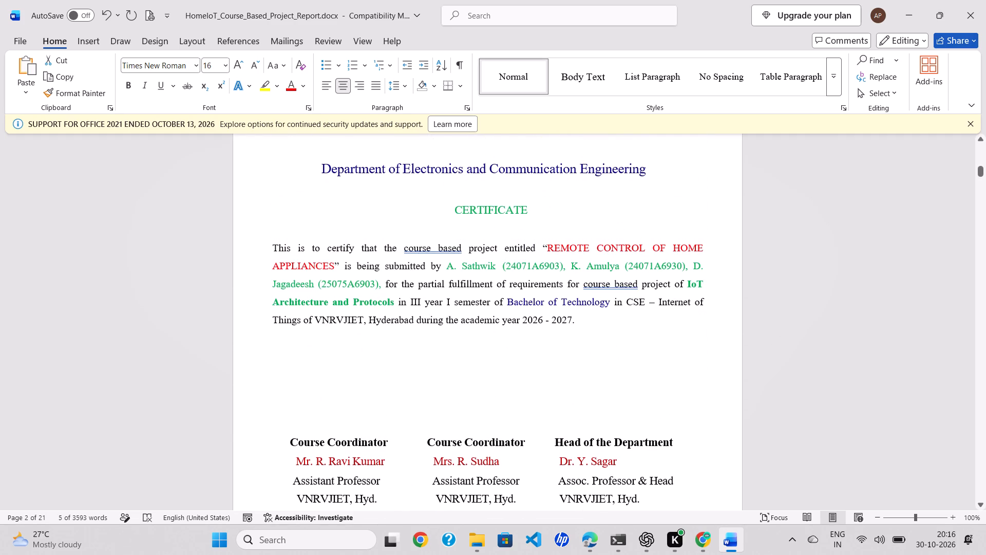
{"action": "left_click", "coordinate": [549, 246]}
{"action": "left_click_drag", "start_coordinate": [549, 246], "coordinate": [581, 265]}
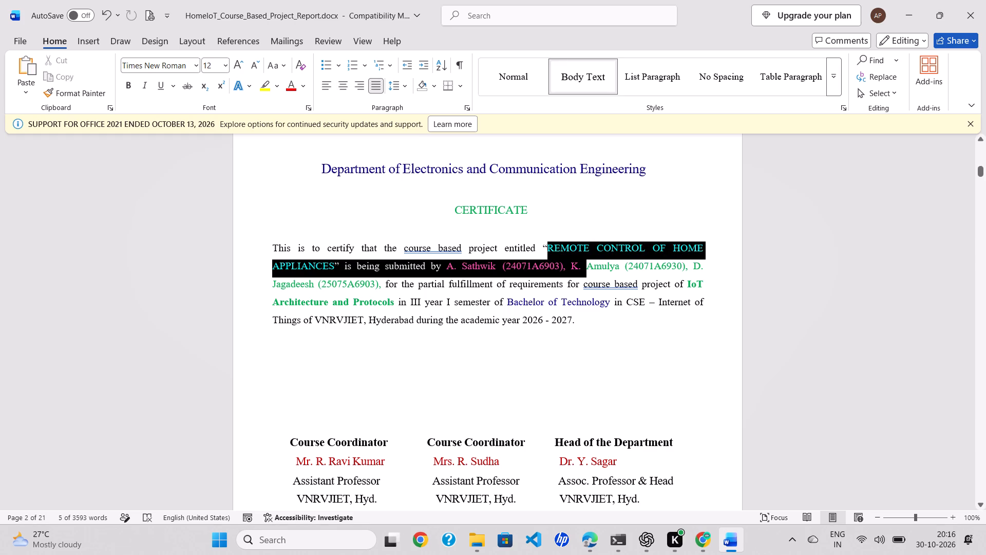
{"action": "left_click_drag", "start_coordinate": [581, 265], "coordinate": [332, 261]}
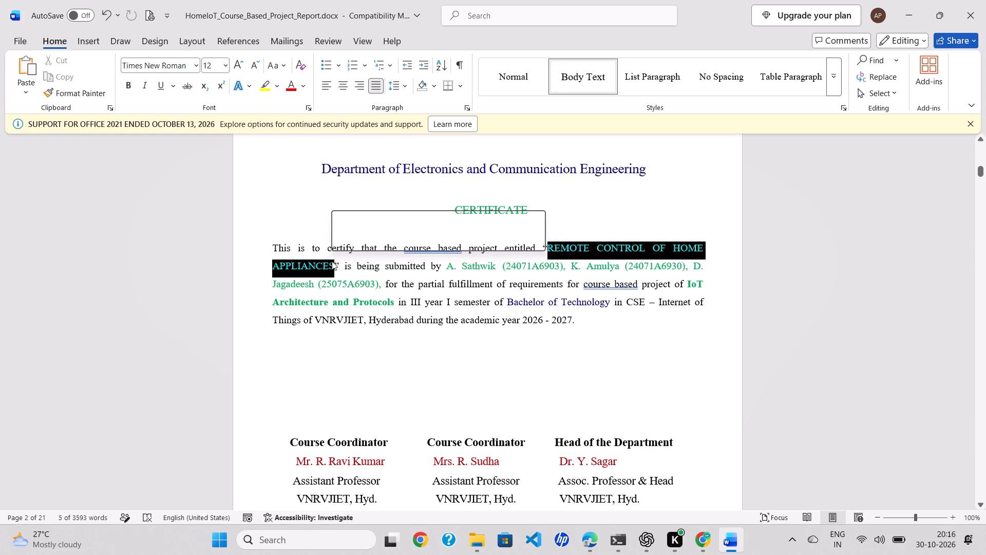
{"action": "key", "text": "ctrl+v"}
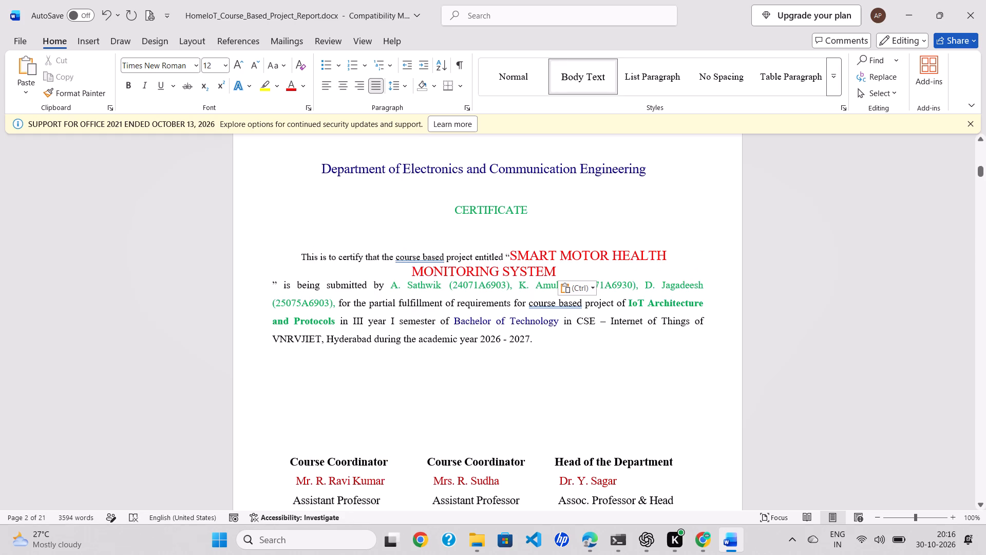
{"action": "key", "text": "BackSpace"}
{"action": "key", "text": "BackSpace"}
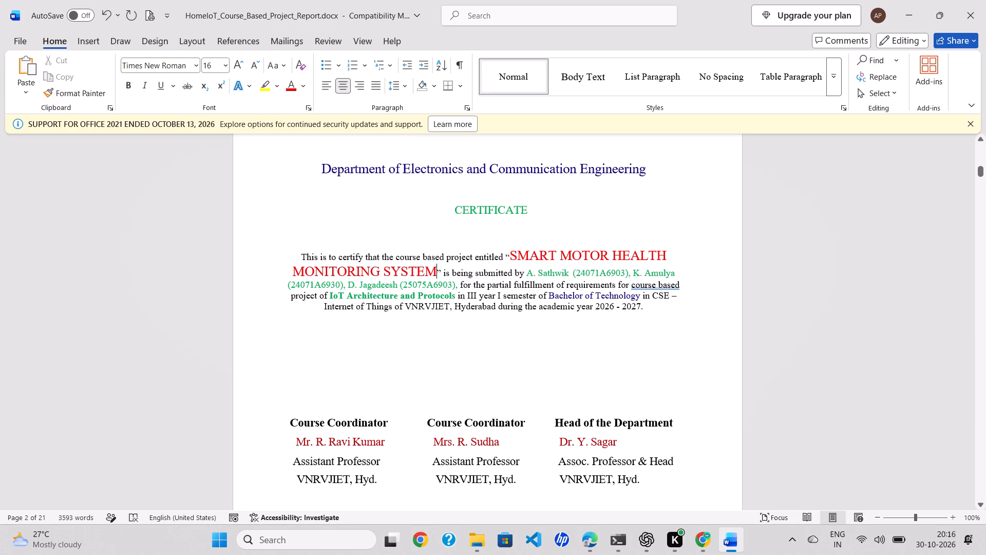
Replace the first student's name in the certificate with the first name from the Submitted by table, keeping one space before the roll number.
{"action": "scroll", "coordinate": [378, 338], "scroll_direction": "down", "scroll_amount": 1}
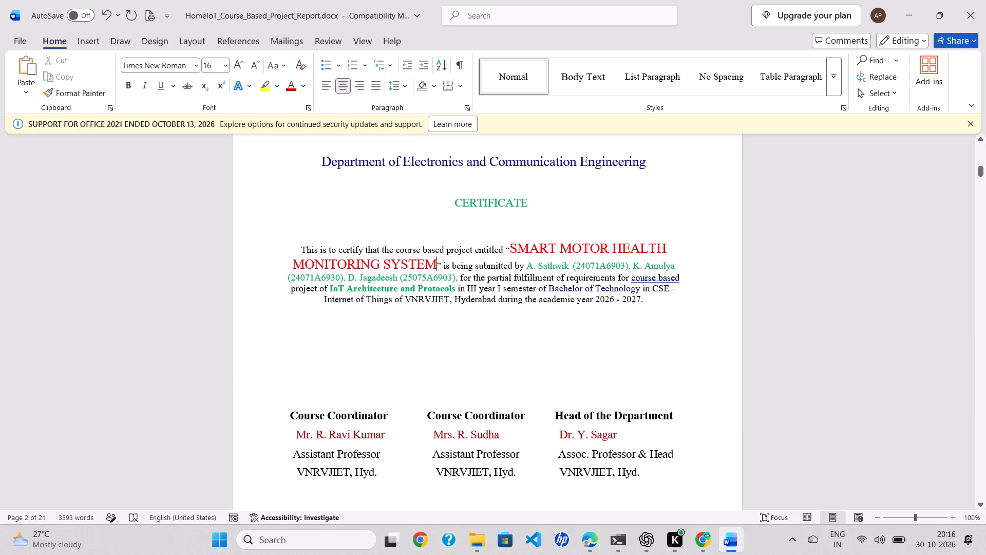
{"action": "left_click", "coordinate": [530, 265]}
{"action": "key", "text": "BackSpace"}
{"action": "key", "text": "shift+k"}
{"action": "key", "text": "BackSpace"}
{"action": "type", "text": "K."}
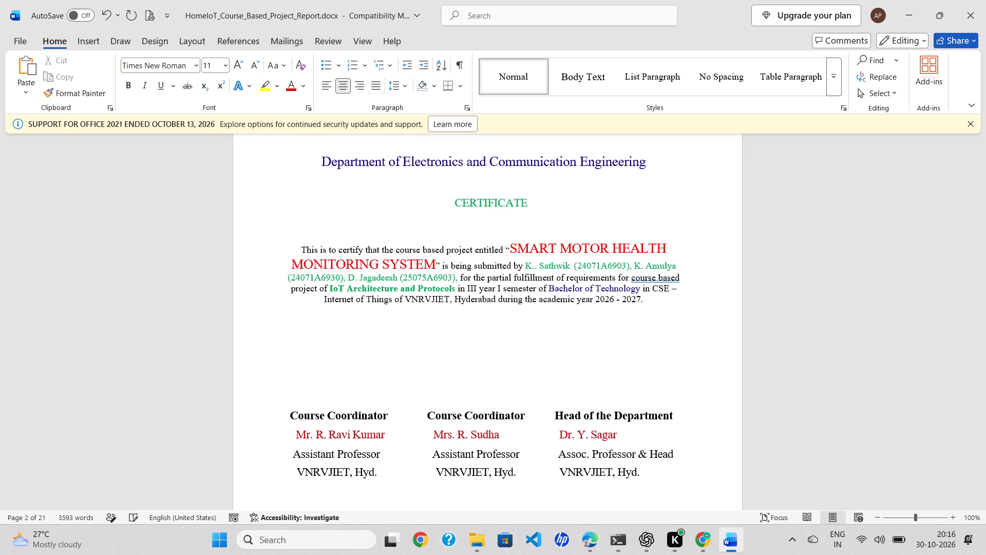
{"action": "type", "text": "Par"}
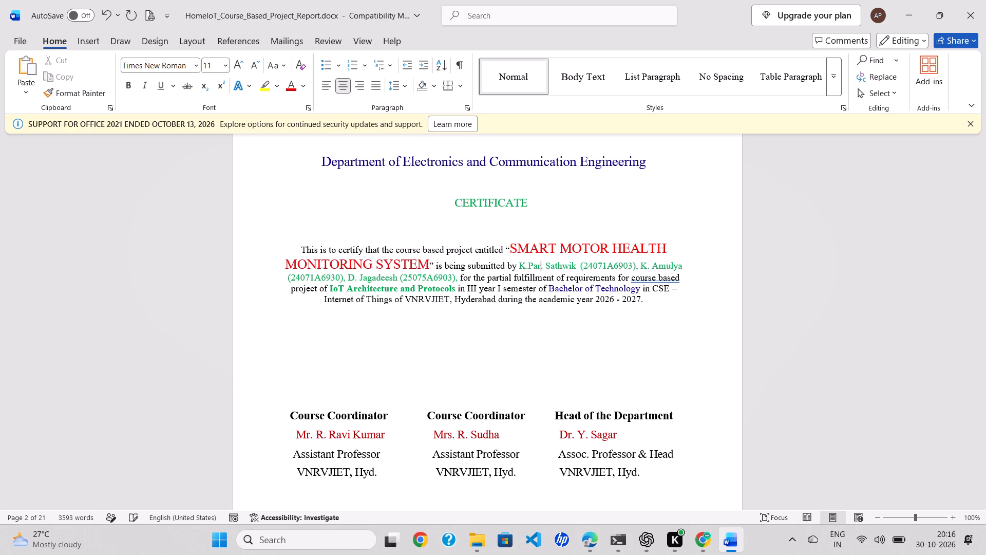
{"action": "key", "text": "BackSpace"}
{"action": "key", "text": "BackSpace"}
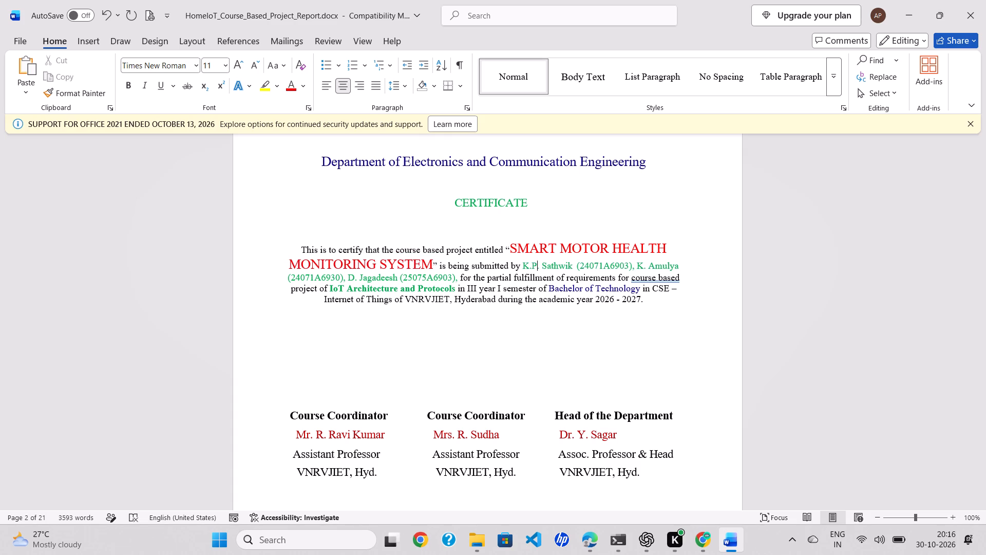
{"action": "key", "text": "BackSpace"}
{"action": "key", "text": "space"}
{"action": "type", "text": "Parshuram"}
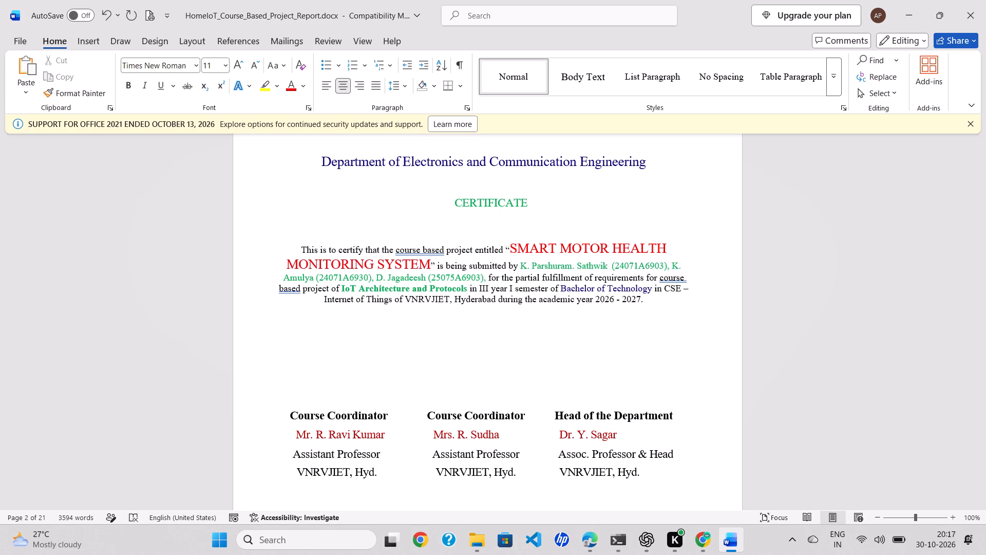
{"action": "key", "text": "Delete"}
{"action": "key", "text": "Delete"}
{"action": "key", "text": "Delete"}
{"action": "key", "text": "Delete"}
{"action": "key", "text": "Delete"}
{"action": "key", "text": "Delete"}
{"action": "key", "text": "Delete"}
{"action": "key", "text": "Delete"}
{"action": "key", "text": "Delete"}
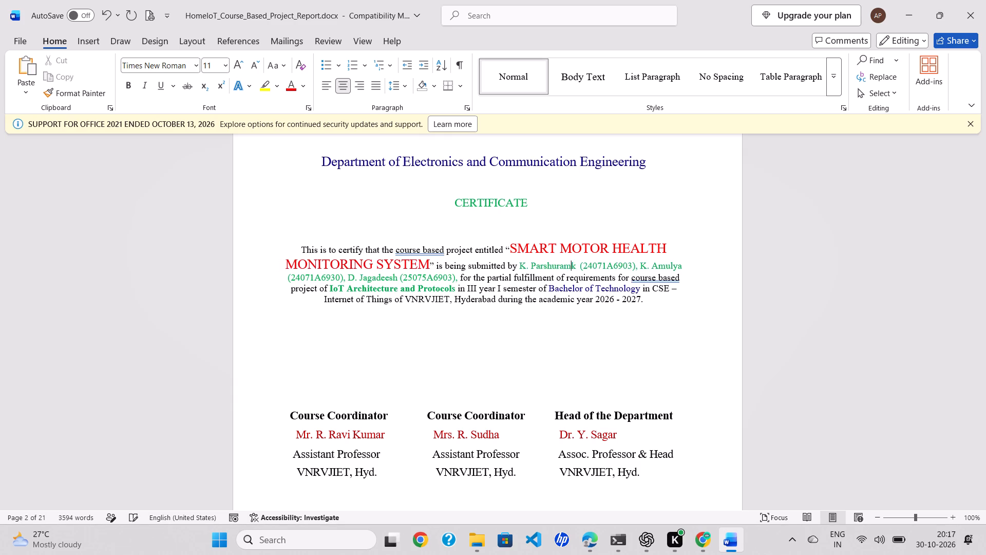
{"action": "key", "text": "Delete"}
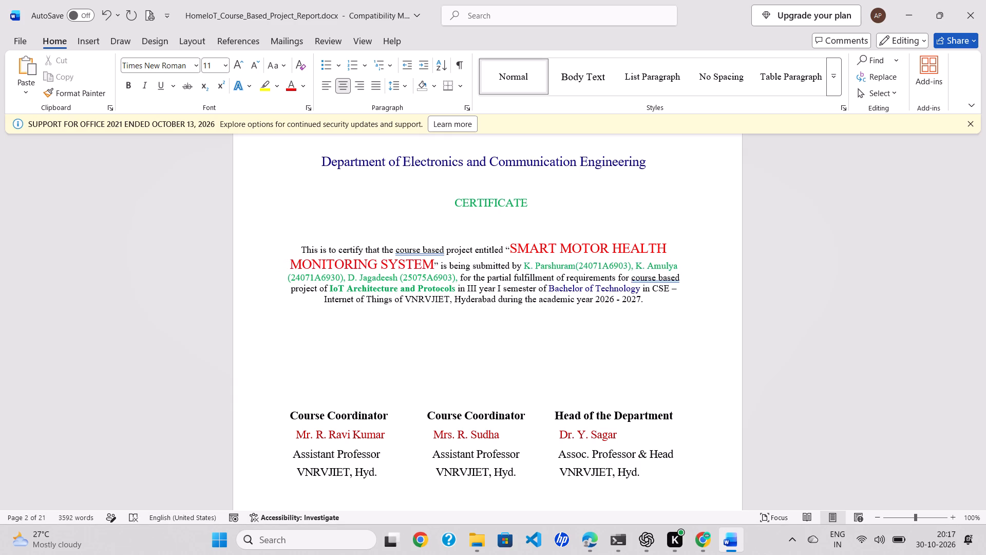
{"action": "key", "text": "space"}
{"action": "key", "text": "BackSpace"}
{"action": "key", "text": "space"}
Replace the last two digits of the first student's roll number in the certificate to match the Submitted by table.
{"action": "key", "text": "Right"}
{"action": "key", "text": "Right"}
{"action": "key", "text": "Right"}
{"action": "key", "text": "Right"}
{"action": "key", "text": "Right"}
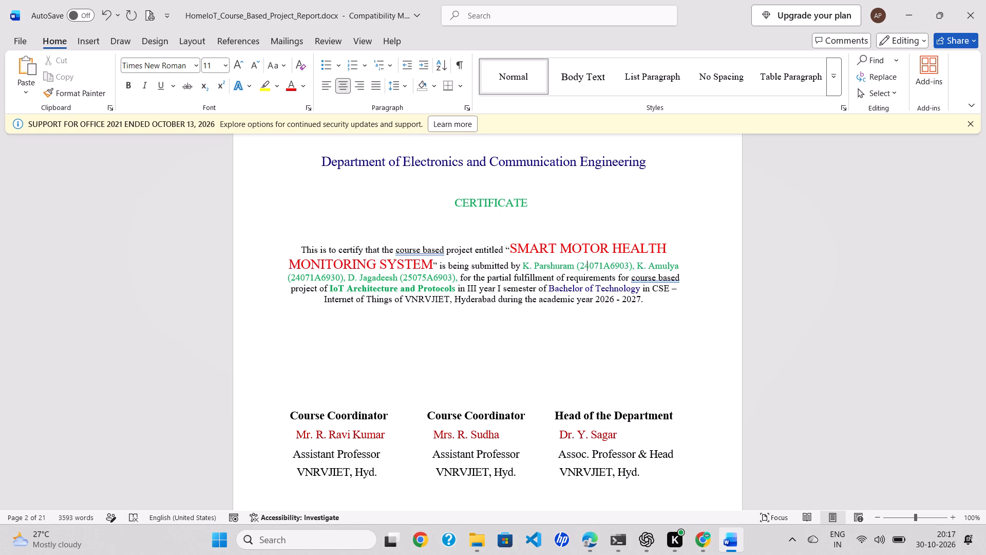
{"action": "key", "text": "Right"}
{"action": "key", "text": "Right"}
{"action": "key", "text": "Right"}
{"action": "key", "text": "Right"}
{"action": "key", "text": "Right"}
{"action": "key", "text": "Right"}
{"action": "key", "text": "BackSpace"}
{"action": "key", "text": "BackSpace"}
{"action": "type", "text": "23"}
Change the second student's initial in the certificate and insert the rest of the second name from the Submitted by table after it.
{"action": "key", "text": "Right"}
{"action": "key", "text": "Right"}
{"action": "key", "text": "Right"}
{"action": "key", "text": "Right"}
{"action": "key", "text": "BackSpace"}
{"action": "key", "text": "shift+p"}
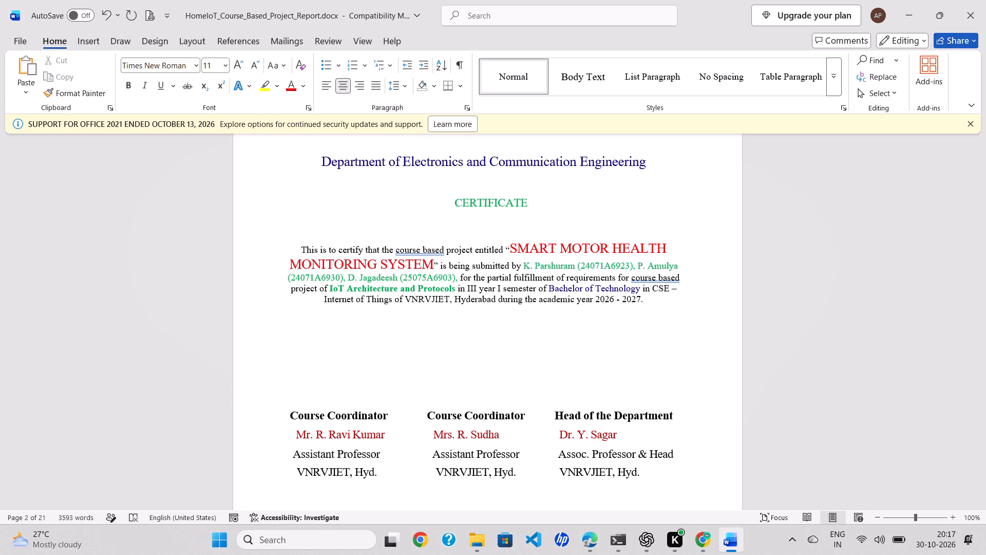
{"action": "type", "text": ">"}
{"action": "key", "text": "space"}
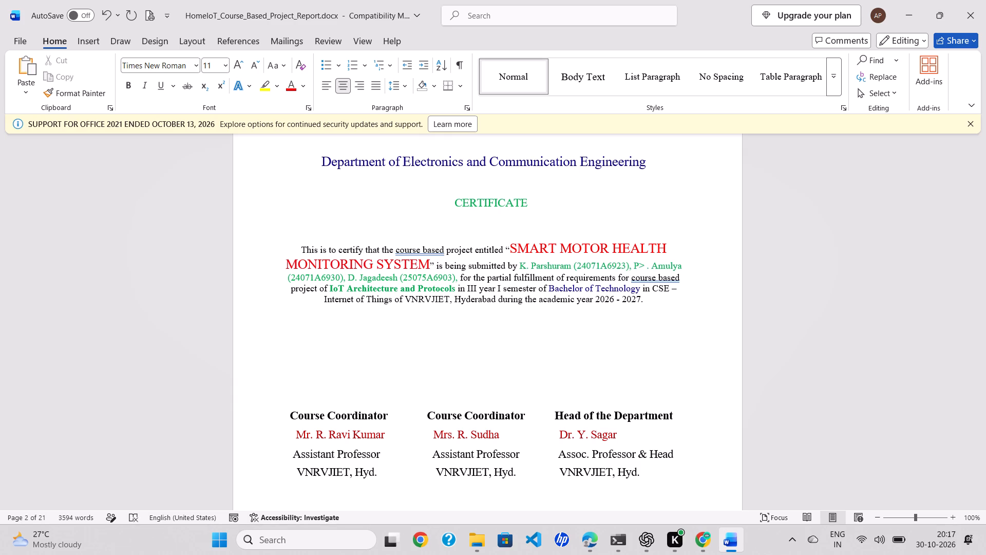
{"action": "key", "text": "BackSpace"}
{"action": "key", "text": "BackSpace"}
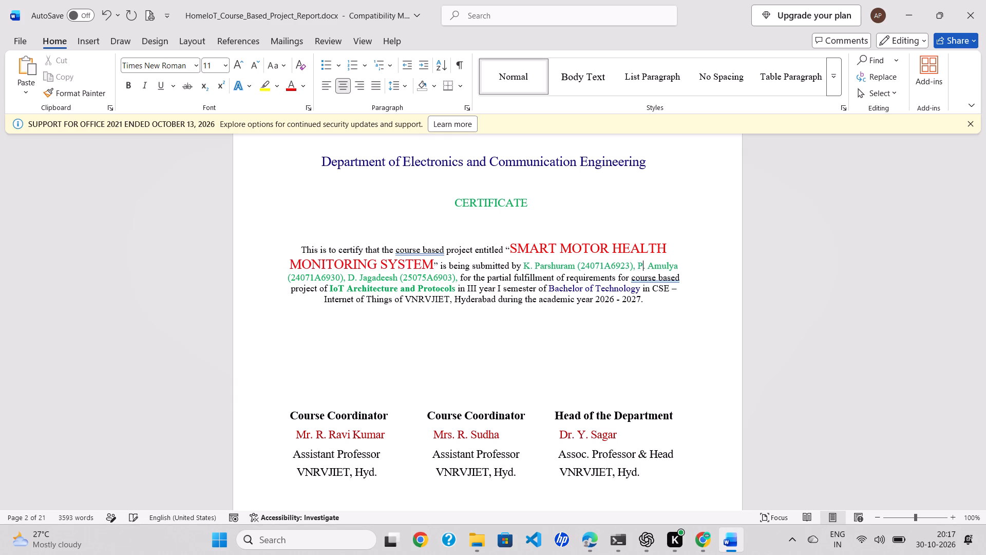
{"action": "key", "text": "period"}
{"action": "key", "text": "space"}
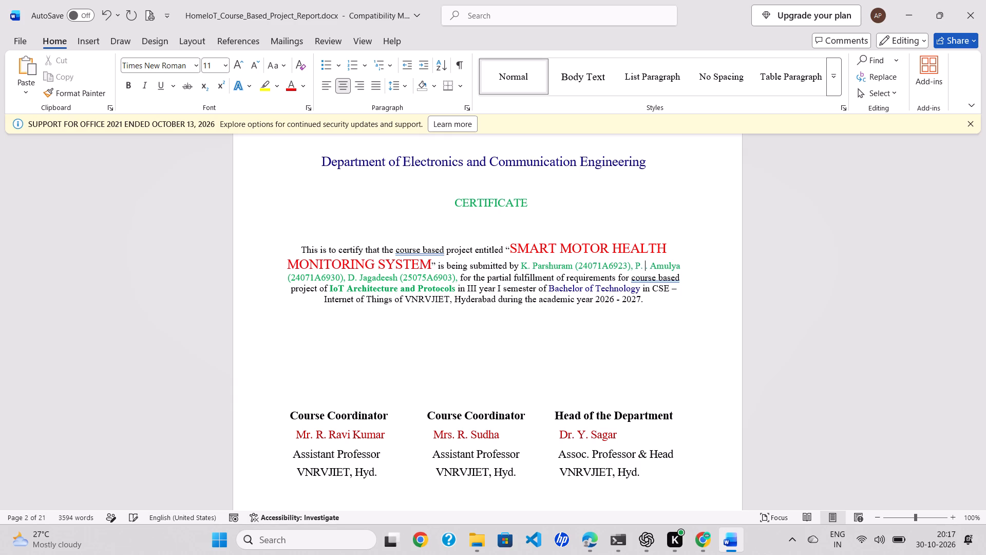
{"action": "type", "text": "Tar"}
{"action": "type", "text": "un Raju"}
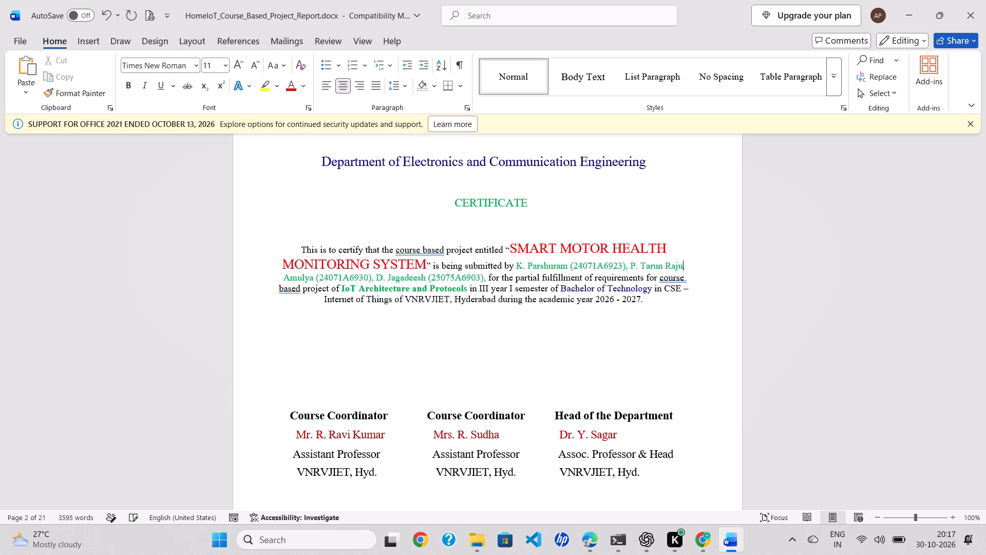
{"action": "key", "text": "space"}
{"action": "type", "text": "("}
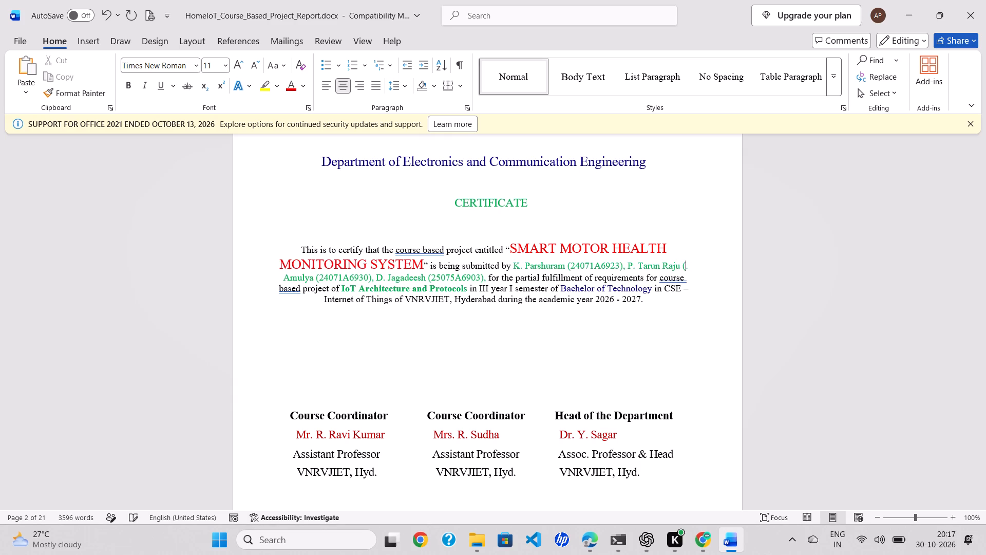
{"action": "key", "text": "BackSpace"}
Delete the leftover old given name of the second student in the certificate, keeping one space before the roll number.
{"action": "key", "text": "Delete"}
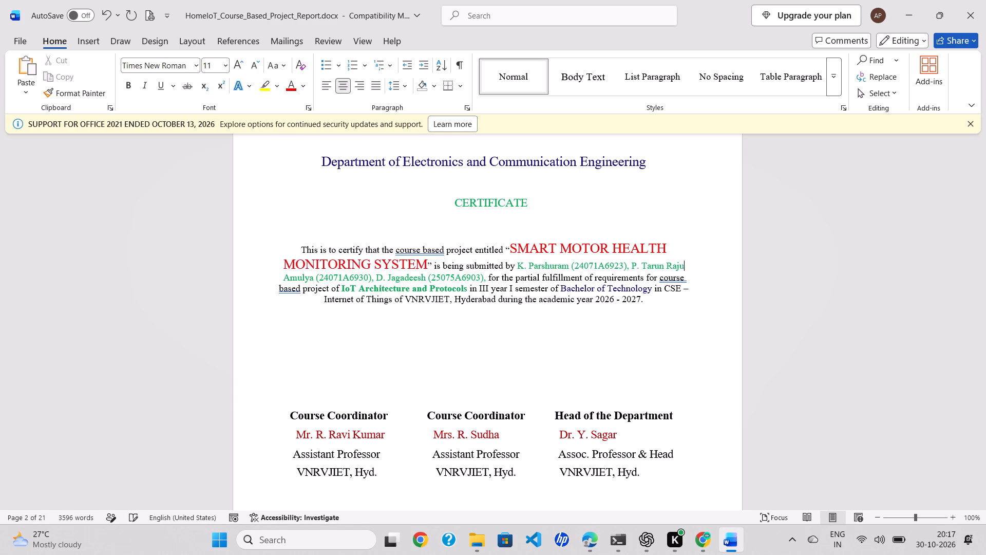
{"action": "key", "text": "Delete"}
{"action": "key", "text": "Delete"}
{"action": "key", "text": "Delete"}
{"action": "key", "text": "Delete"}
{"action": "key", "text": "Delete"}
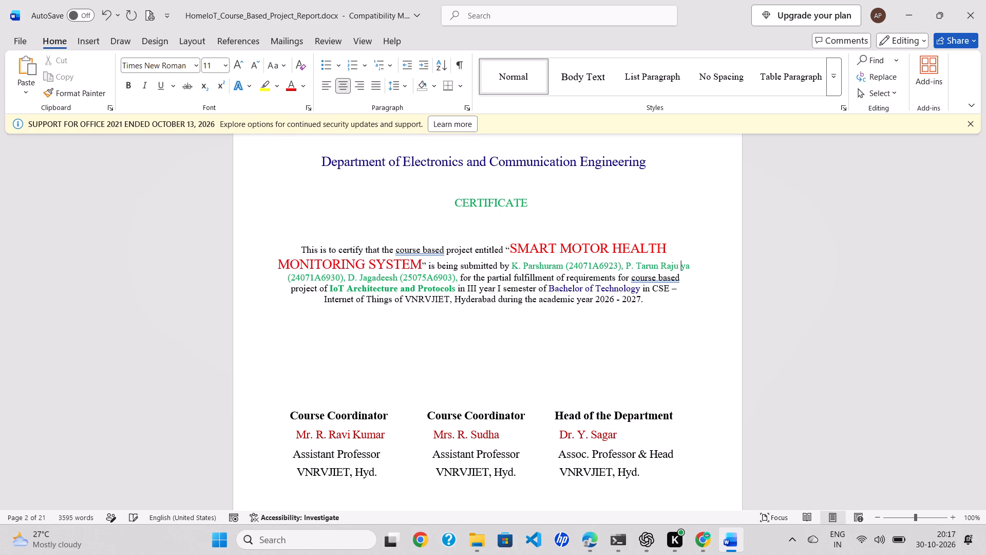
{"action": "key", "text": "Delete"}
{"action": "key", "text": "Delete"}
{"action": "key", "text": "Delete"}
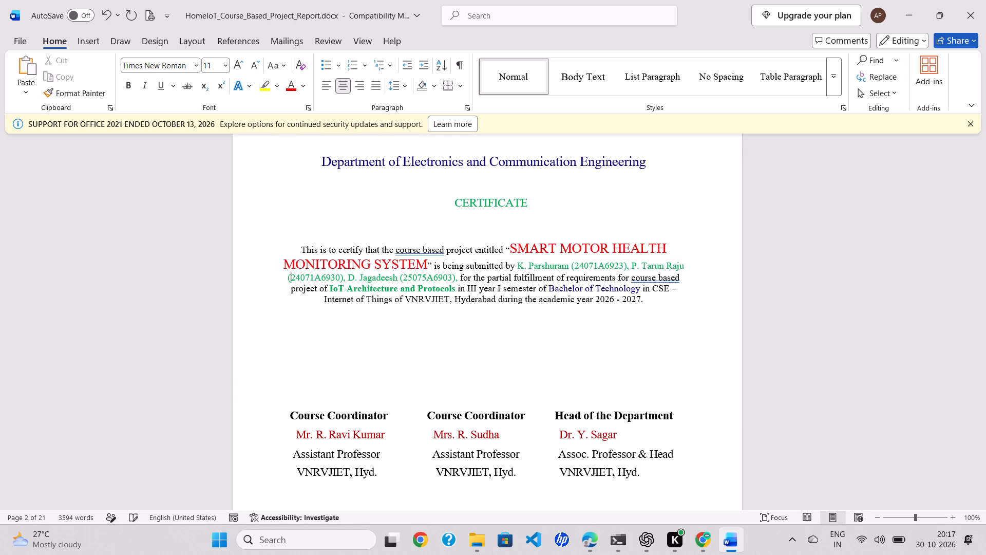
Replace the last two digits of the second student's roll number in the certificate to match the Submitted by table.
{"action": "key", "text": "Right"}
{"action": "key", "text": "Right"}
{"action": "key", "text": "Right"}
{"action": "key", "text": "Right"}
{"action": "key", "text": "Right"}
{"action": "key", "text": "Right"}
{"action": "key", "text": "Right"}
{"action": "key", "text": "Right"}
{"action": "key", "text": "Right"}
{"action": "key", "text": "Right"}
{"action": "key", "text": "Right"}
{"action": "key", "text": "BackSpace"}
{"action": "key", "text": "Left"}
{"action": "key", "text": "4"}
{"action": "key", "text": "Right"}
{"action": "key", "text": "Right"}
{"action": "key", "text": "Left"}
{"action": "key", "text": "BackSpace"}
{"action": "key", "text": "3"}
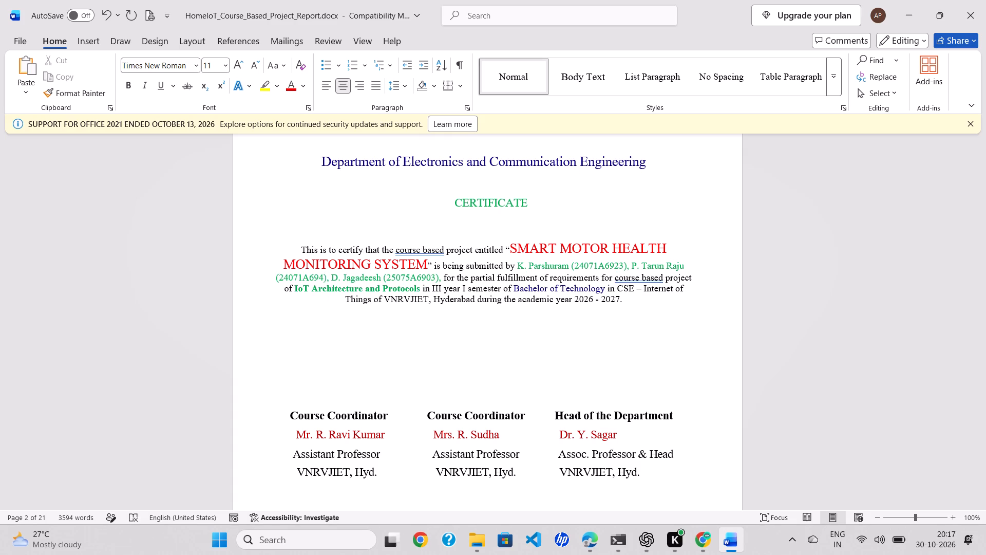
Insert the third student's name from the Submitted by table in the certificate, directly before the old third name.
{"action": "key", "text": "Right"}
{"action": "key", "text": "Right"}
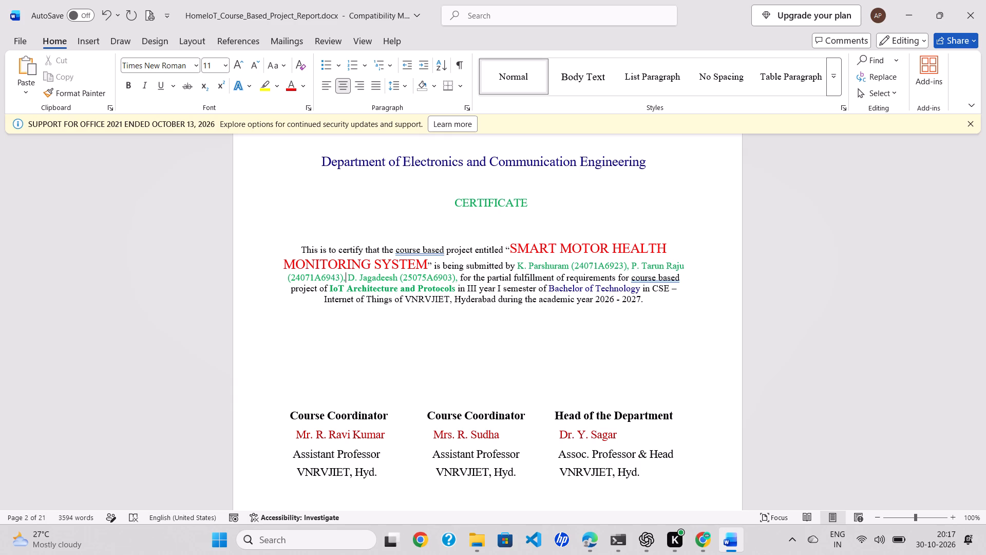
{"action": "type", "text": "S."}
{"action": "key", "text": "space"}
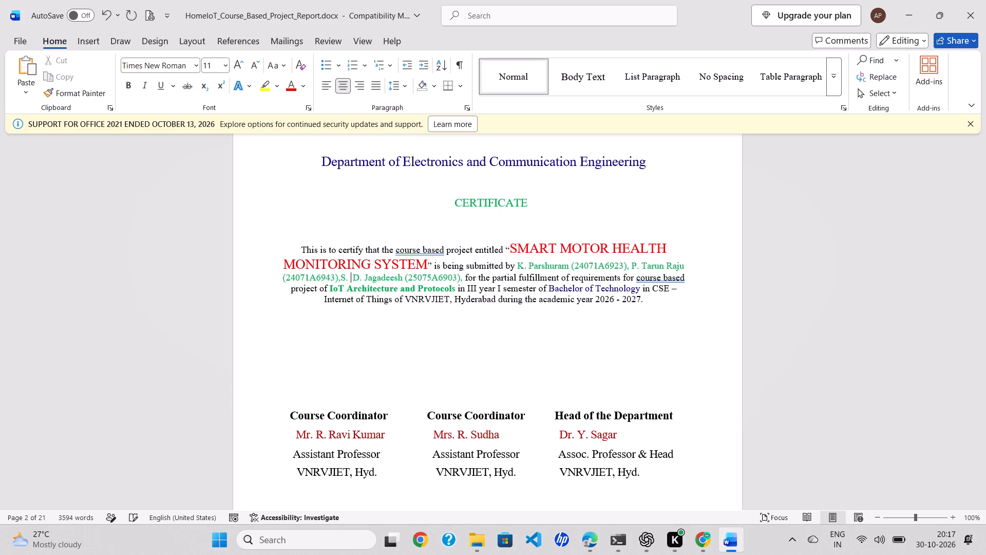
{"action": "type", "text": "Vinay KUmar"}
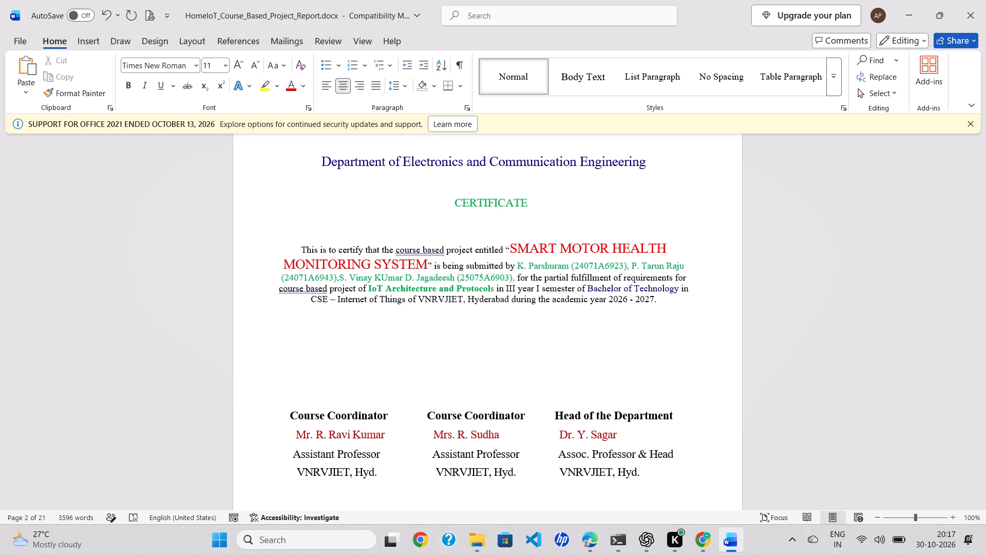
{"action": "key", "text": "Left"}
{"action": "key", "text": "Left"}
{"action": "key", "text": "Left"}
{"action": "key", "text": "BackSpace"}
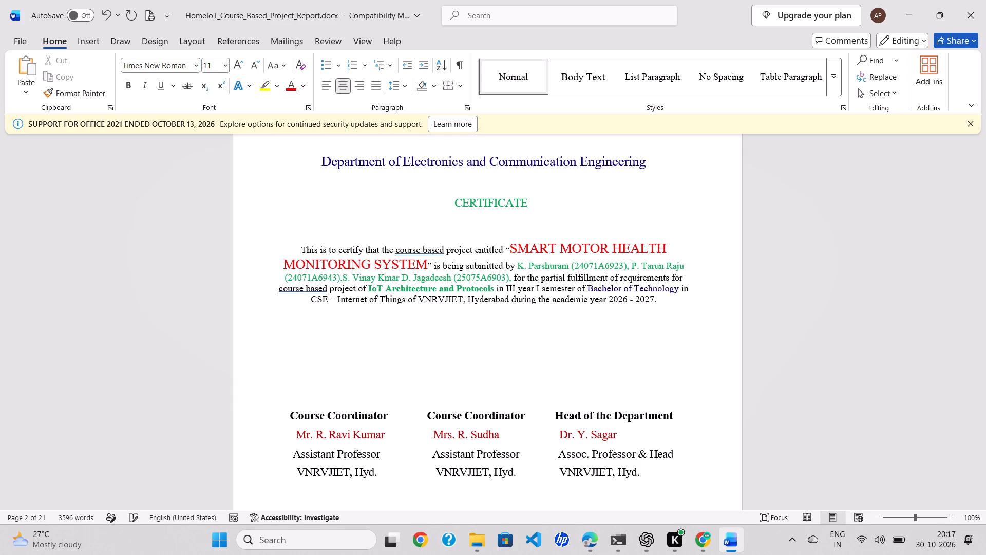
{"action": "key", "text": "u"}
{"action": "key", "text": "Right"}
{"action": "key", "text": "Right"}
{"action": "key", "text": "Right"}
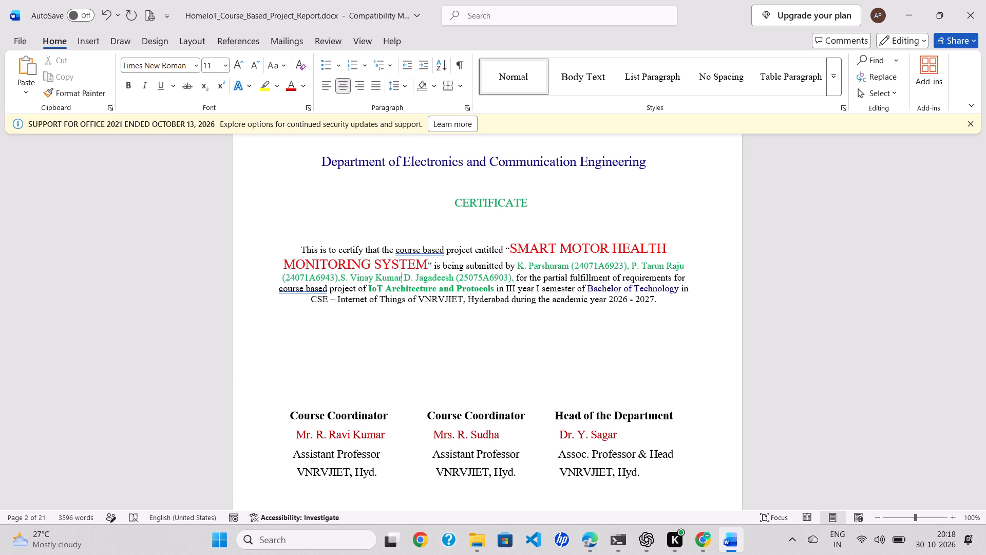
Delete the old third student's name from the certificate, keeping a space and an opening parenthesis before the roll number.
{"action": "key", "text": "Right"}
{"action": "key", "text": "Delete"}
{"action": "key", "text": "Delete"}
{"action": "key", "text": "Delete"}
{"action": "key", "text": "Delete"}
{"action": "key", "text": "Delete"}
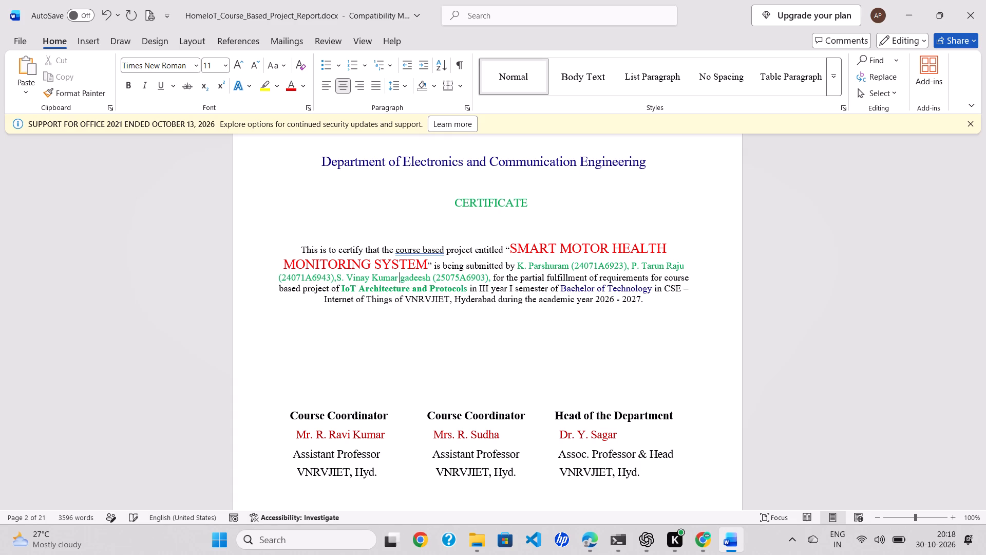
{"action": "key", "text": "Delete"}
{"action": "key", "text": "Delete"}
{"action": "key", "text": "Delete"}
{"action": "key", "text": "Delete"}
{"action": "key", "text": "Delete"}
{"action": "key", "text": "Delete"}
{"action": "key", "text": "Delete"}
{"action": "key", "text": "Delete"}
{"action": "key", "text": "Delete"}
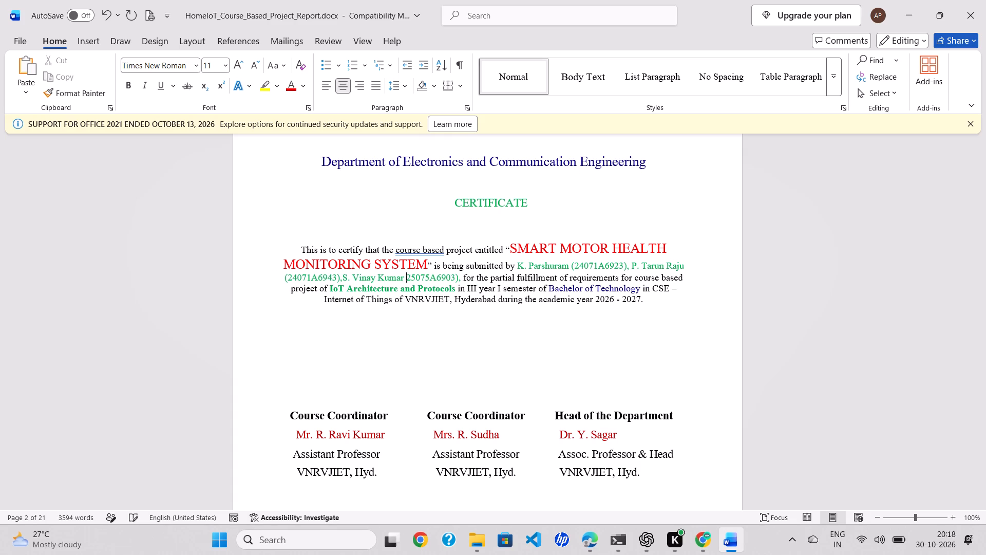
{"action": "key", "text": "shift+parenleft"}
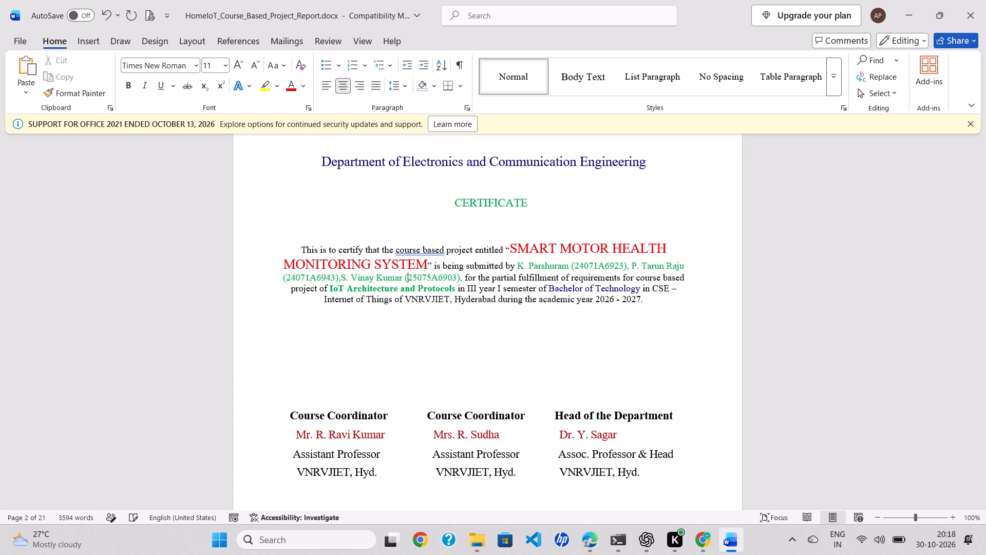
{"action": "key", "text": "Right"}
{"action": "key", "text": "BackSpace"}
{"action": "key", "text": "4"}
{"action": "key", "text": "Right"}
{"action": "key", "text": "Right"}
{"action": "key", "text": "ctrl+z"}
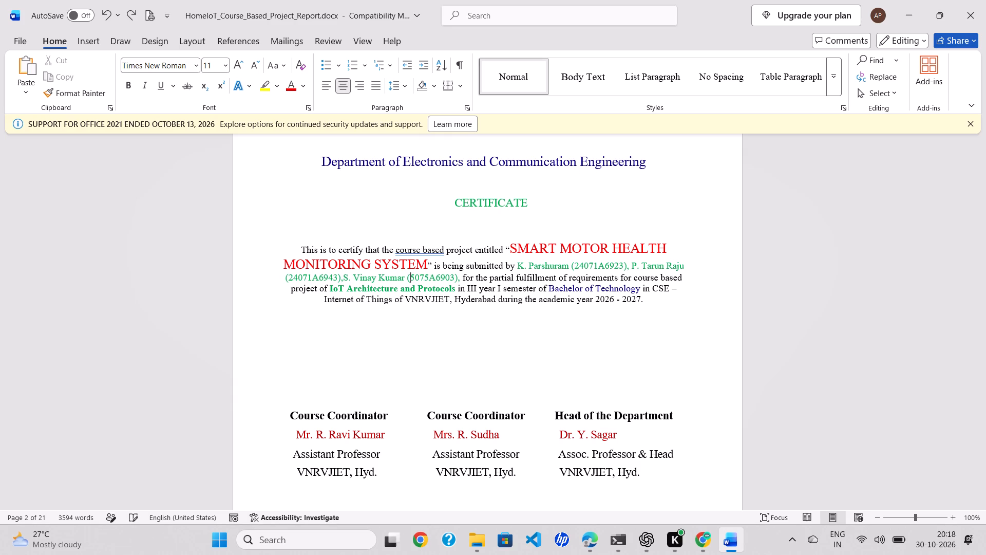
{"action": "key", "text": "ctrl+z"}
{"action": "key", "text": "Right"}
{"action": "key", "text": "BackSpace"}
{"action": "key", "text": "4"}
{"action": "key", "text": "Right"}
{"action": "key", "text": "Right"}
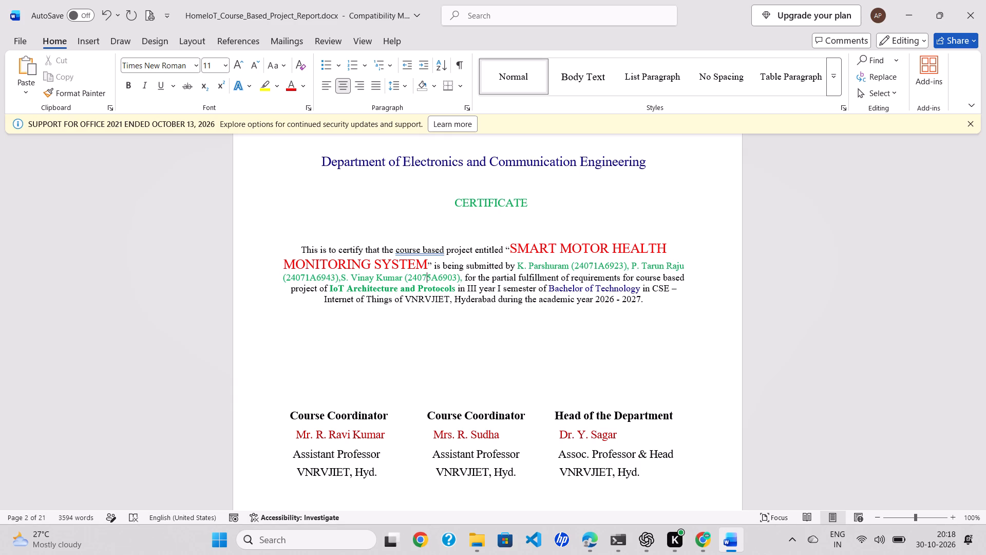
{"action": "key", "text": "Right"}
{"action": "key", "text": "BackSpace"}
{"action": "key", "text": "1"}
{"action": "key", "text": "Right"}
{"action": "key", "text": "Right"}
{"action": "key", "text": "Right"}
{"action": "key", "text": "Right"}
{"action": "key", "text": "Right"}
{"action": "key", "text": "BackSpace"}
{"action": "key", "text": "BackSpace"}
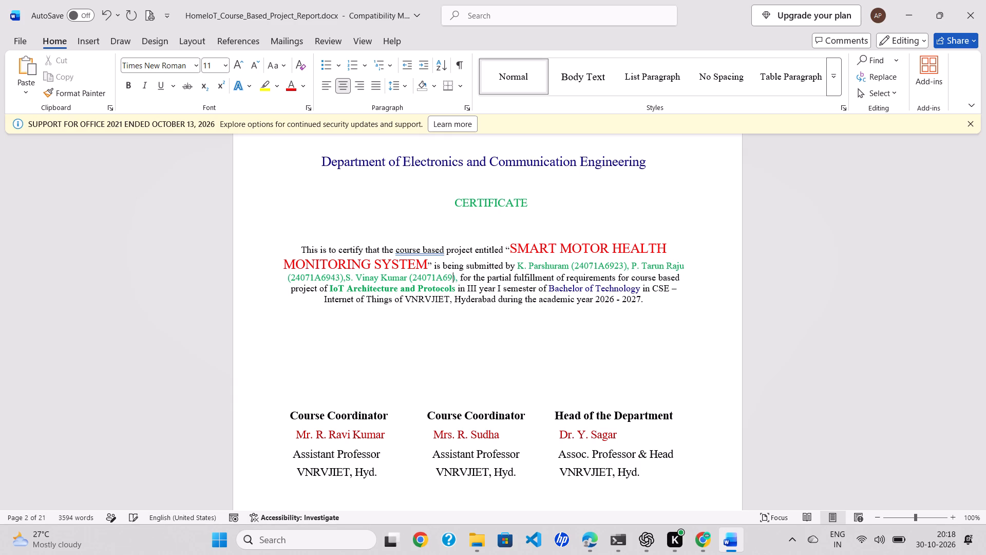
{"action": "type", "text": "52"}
{"action": "left_click", "coordinate": [529, 318]}
Change the prefix of the third student's roll number in the title page's Submitted by table to 24071.
{"action": "scroll", "coordinate": [529, 318], "scroll_direction": "up", "scroll_amount": 8}
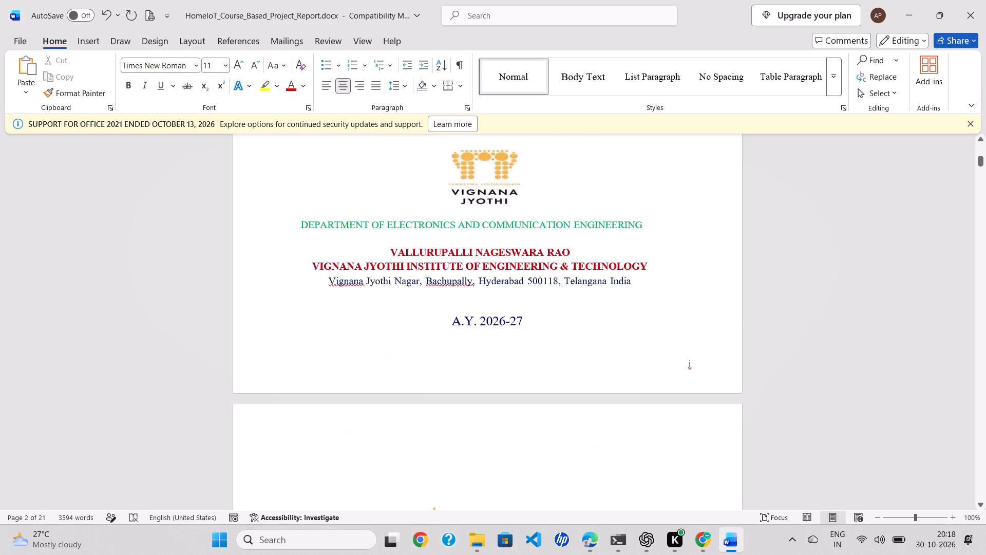
{"action": "scroll", "coordinate": [529, 318], "scroll_direction": "up", "scroll_amount": 4}
{"action": "scroll", "coordinate": [529, 318], "scroll_direction": "down", "scroll_amount": 1}
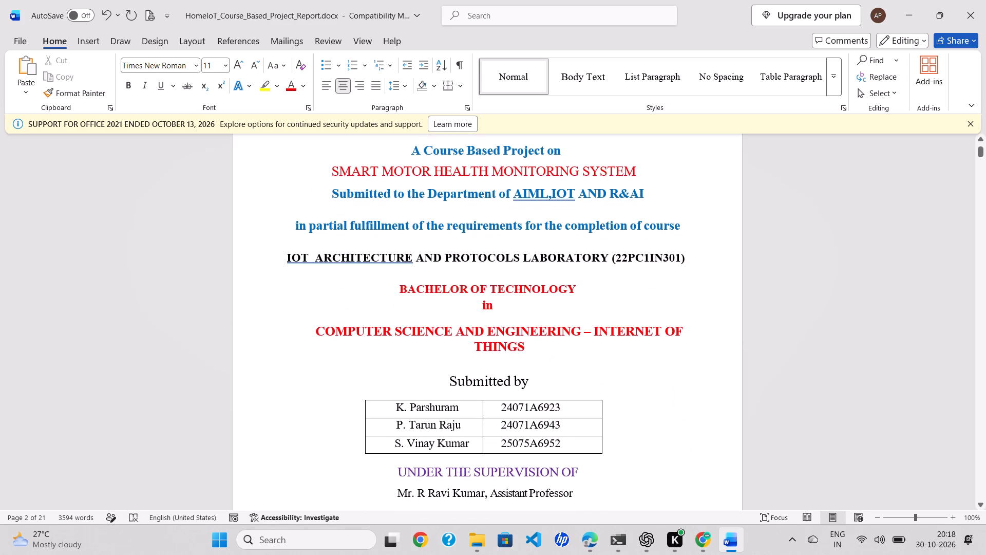
{"action": "left_click", "coordinate": [516, 445]}
{"action": "key", "text": "Left"}
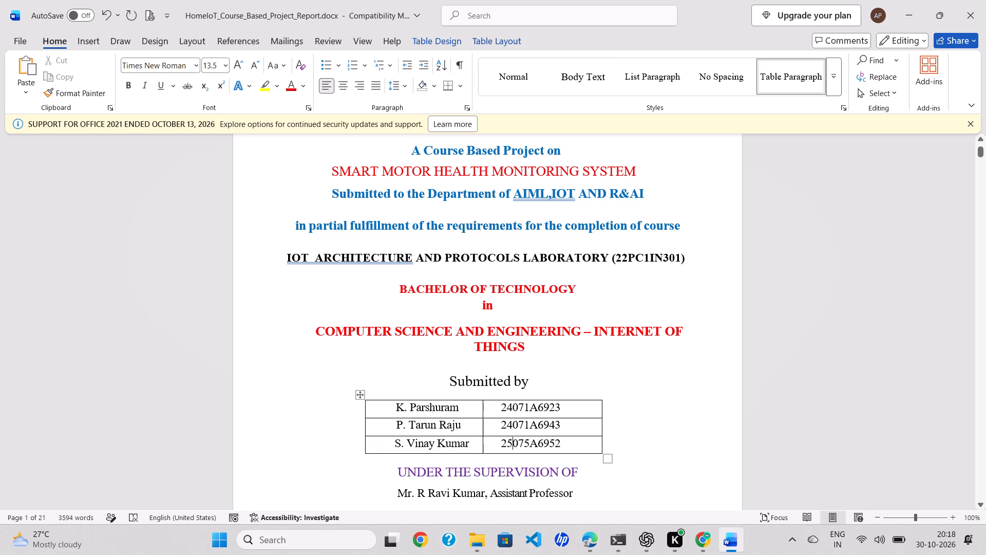
{"action": "key", "text": "BackSpace"}
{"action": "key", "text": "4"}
{"action": "key", "text": "Right"}
{"action": "key", "text": "Right"}
{"action": "key", "text": "Right"}
{"action": "key", "text": "BackSpace"}
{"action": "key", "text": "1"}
{"action": "key", "text": "Right"}
{"action": "key", "text": "Right"}
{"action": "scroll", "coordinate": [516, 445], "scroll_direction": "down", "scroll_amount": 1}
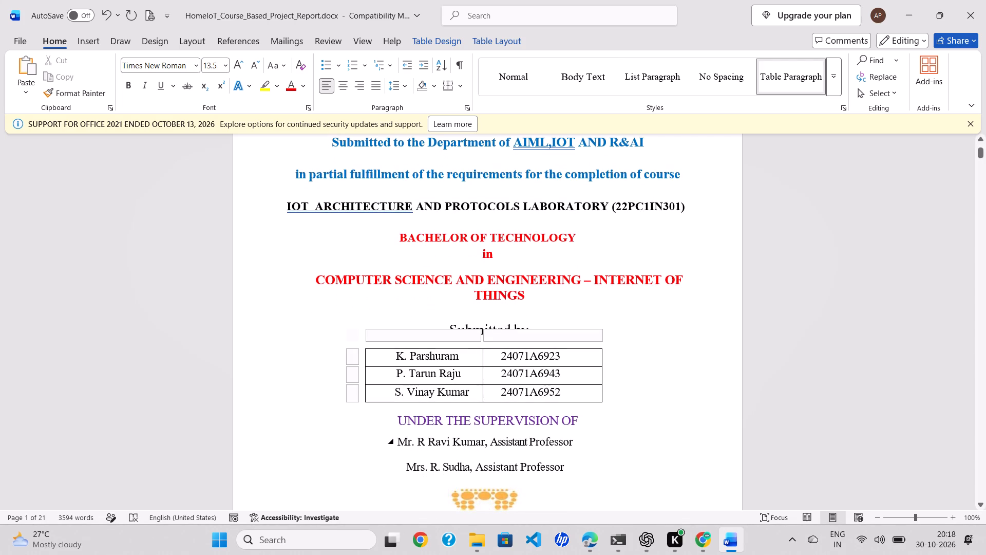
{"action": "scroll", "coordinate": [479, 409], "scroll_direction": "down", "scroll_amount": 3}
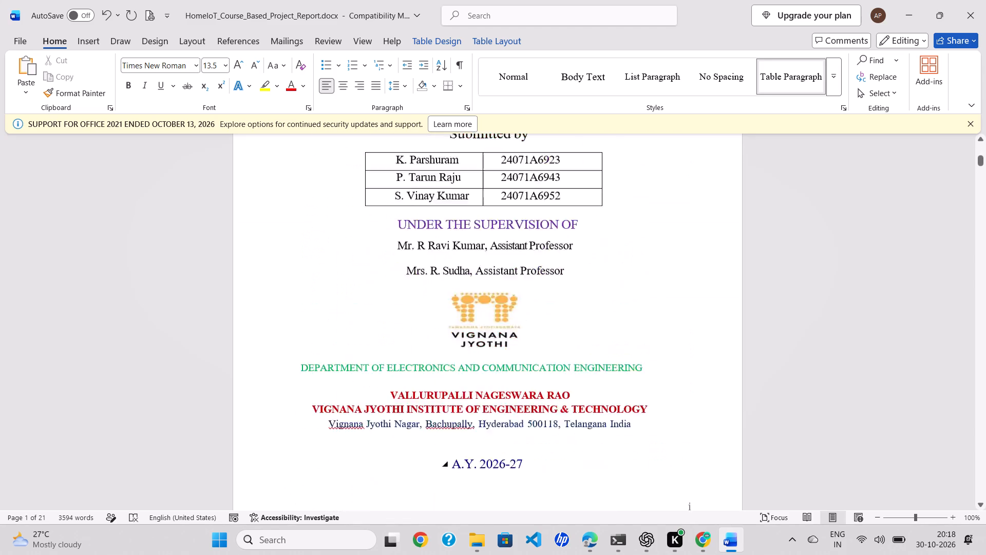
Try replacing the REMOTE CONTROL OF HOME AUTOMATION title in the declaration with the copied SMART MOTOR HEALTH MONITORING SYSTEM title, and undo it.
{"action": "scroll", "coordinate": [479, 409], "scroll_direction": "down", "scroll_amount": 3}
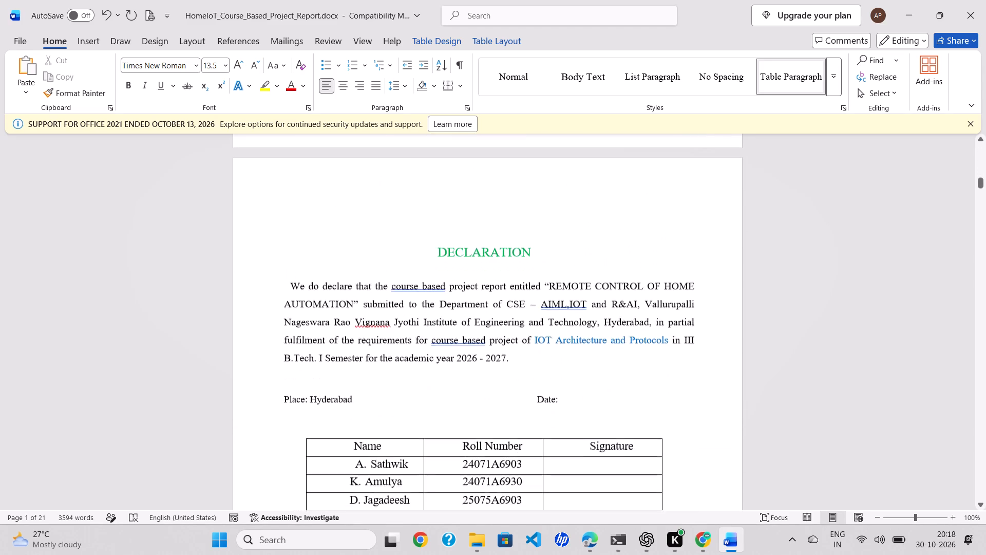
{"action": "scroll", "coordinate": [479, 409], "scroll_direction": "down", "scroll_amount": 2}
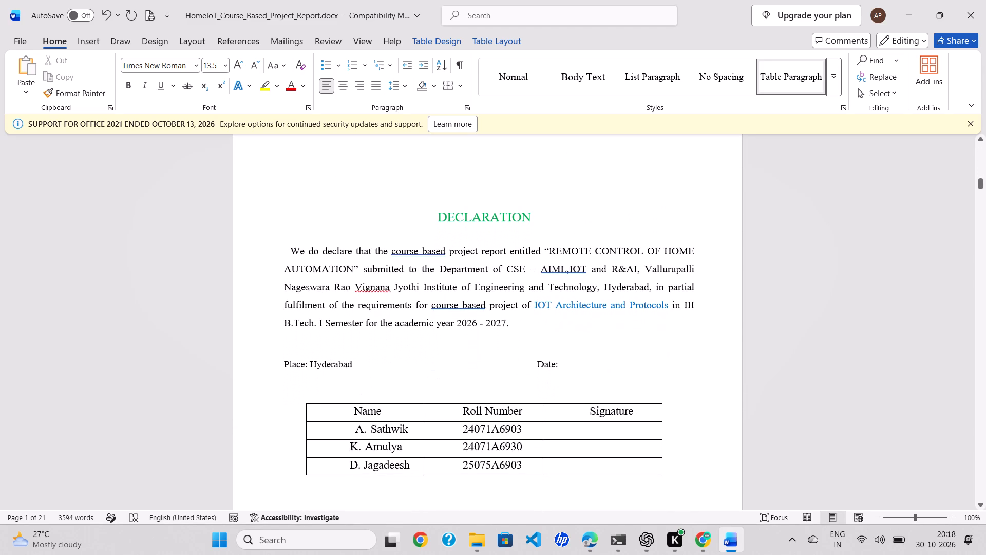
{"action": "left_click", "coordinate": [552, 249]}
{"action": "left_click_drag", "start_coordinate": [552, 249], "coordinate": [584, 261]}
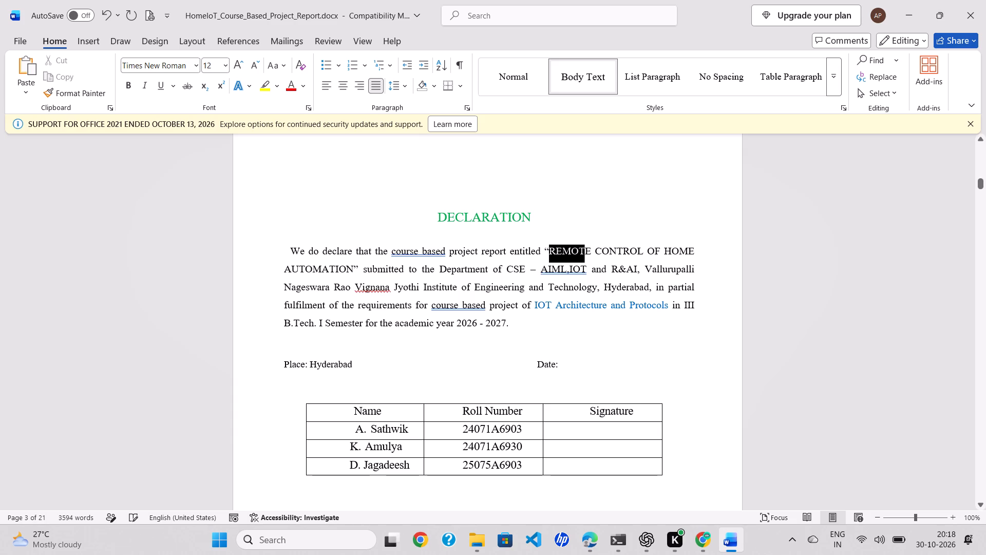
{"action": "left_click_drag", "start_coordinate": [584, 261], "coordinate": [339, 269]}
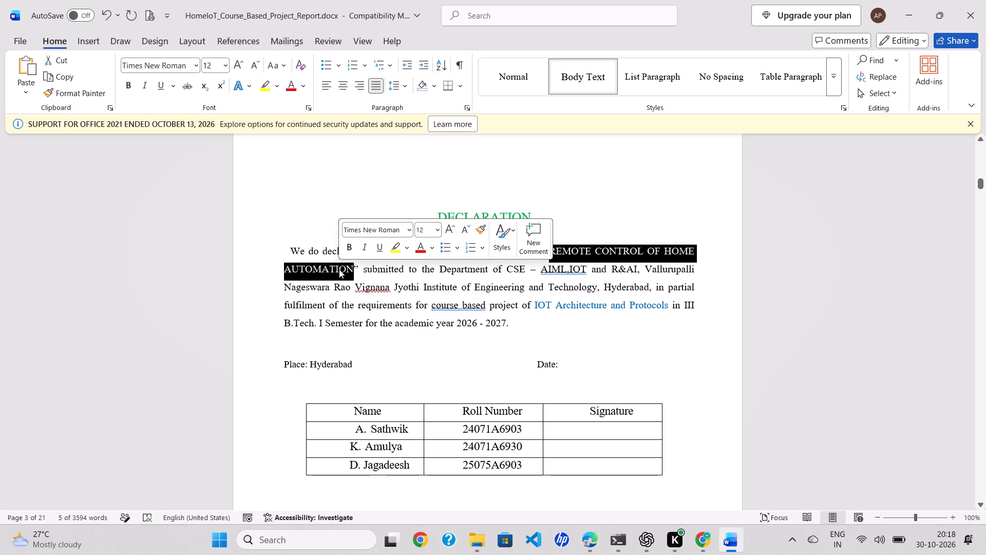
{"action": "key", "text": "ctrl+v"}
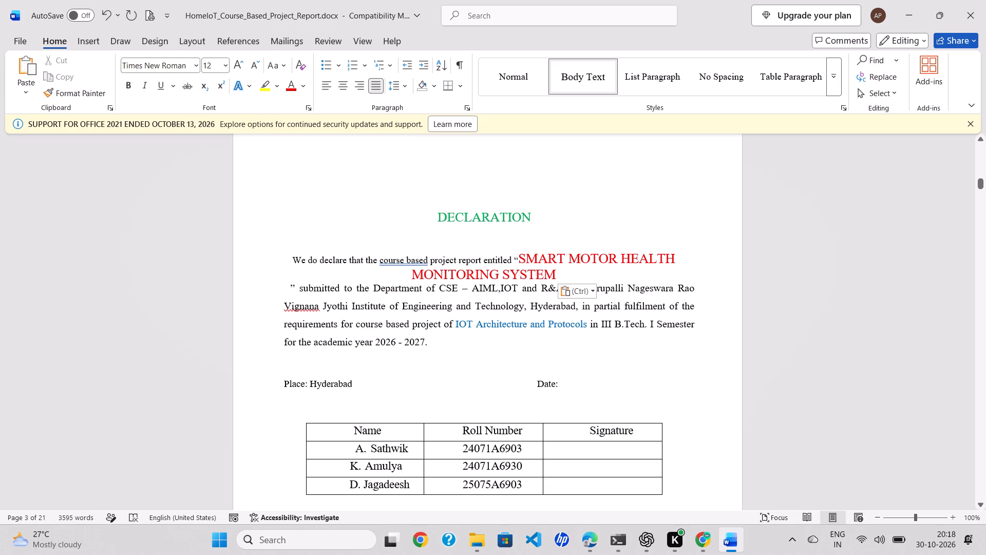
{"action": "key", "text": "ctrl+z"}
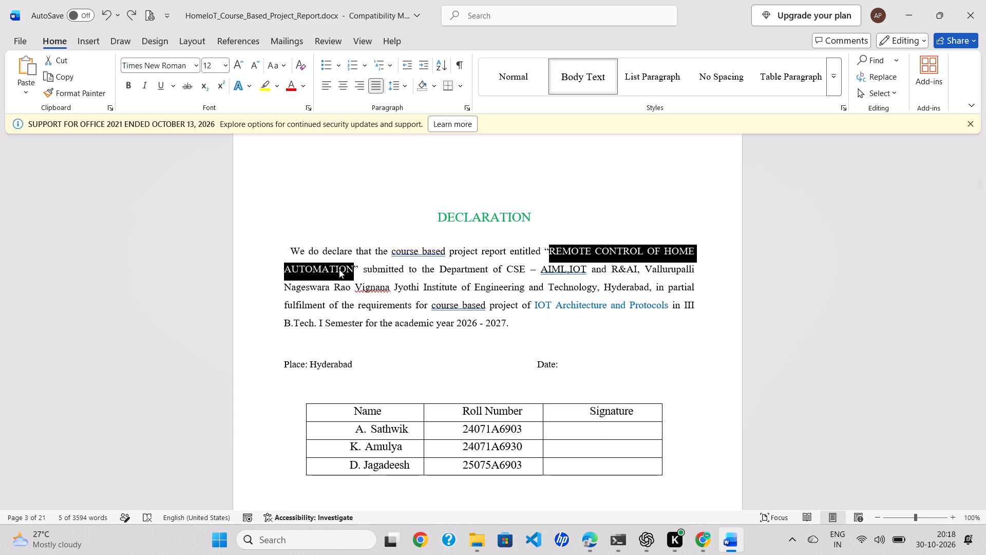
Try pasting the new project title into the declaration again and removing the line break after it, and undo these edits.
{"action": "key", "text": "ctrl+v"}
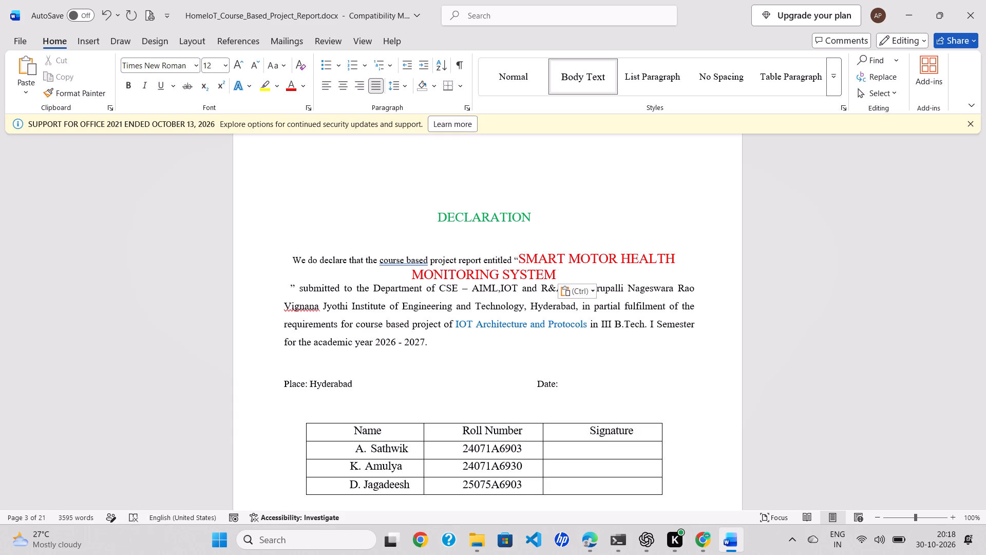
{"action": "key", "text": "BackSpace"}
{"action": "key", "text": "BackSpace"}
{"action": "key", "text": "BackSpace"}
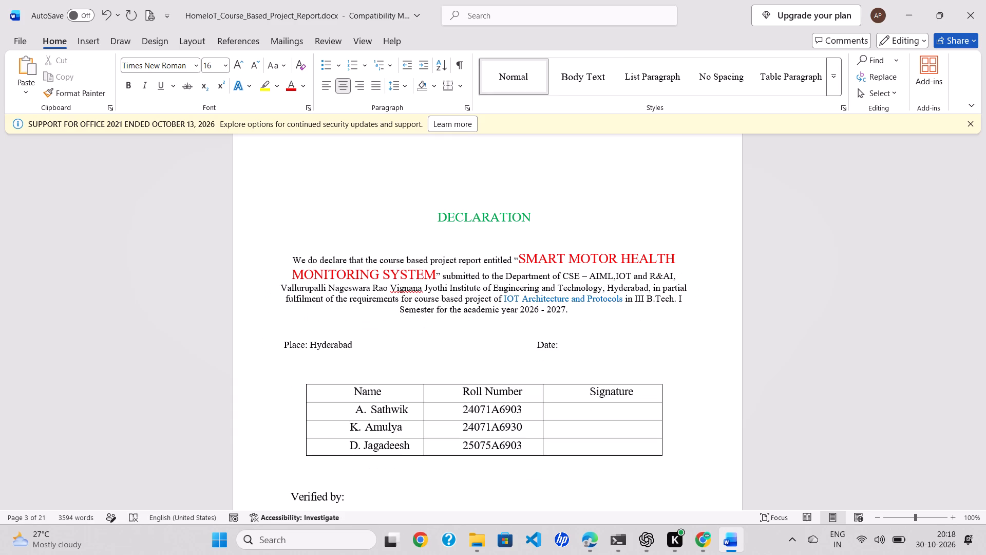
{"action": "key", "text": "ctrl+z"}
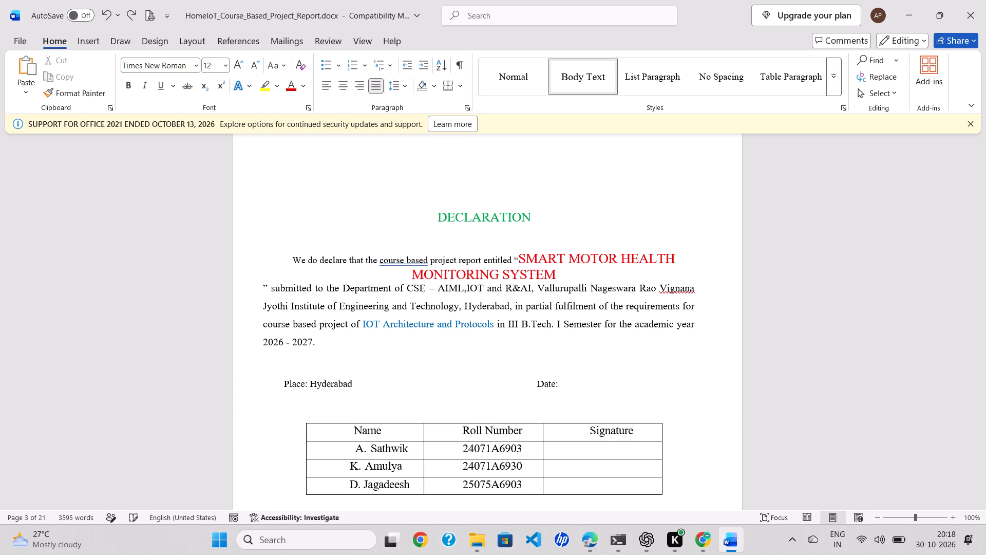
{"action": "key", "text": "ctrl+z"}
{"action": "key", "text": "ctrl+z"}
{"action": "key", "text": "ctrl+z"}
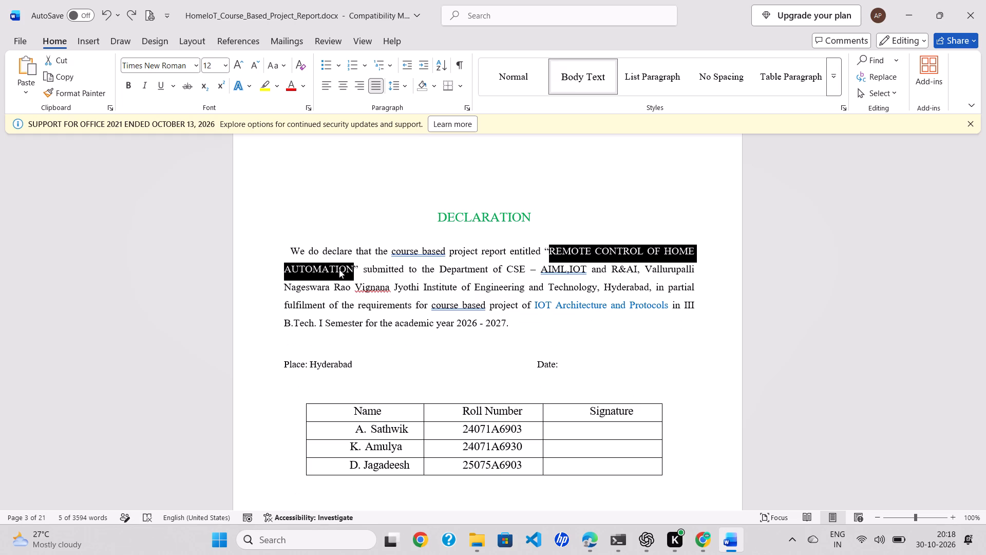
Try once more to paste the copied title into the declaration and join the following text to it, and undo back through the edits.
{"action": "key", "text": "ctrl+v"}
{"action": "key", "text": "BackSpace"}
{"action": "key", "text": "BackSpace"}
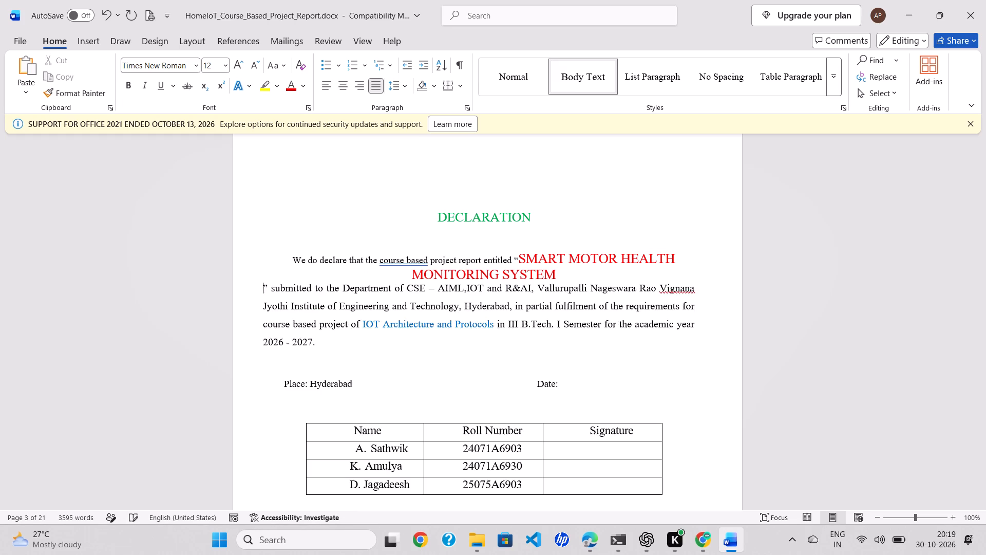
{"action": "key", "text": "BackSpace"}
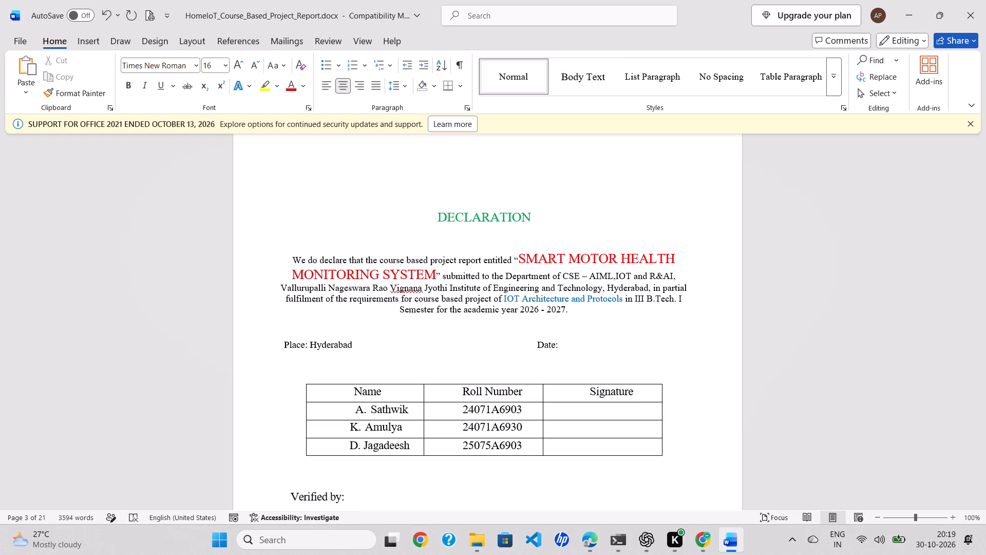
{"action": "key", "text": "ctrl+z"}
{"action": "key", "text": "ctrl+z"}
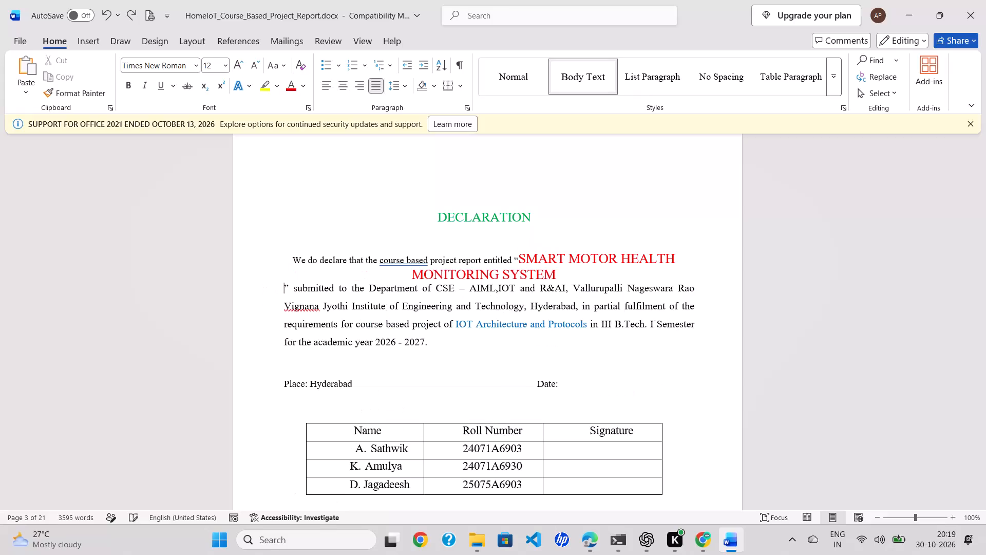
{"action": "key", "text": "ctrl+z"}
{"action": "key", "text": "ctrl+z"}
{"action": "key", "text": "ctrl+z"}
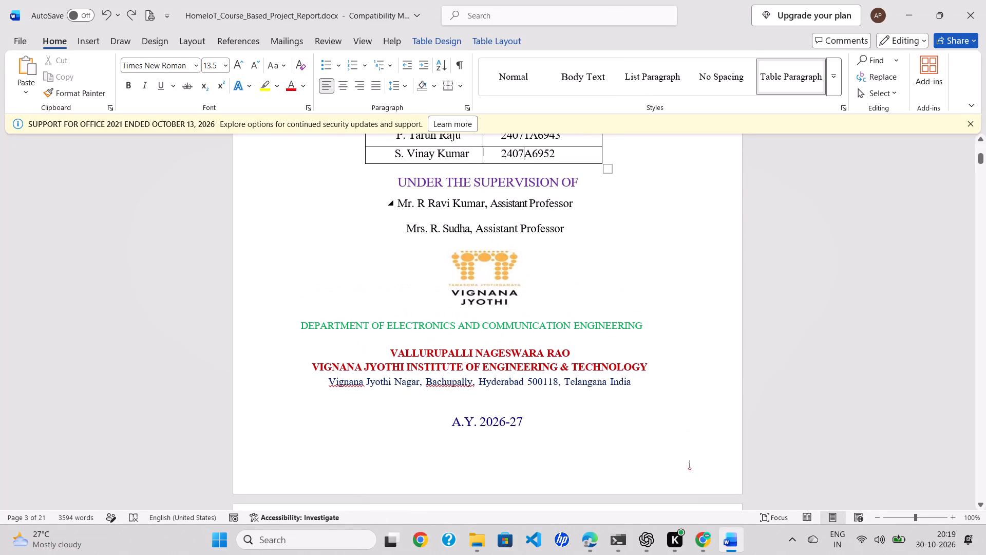
{"action": "scroll", "coordinate": [386, 223], "scroll_direction": "up", "scroll_amount": 1}
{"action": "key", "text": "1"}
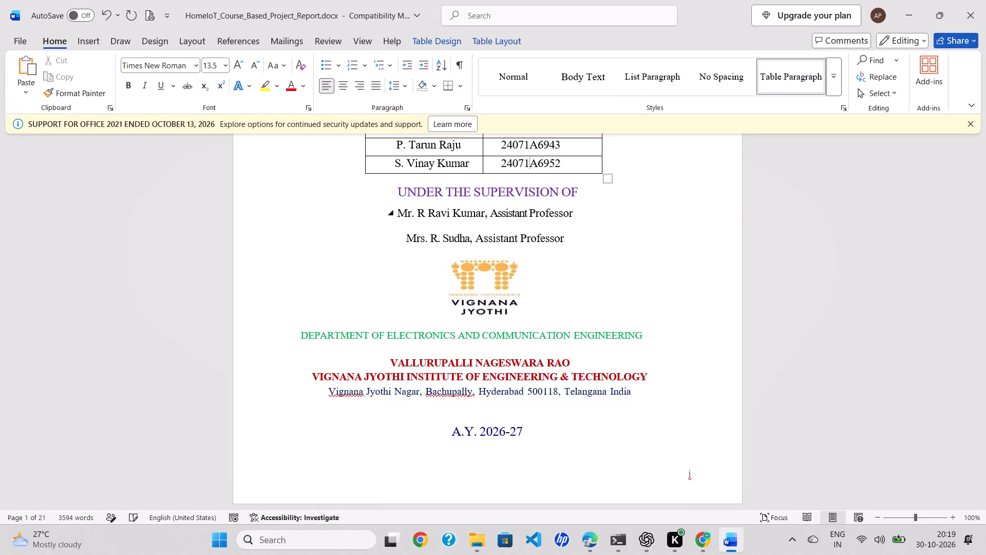
Place the cursor near the start of the SMART MOTOR HEALTH MONITORING SYSTEM title in the certificate paragraph.
{"action": "scroll", "coordinate": [378, 258], "scroll_direction": "down", "scroll_amount": 4}
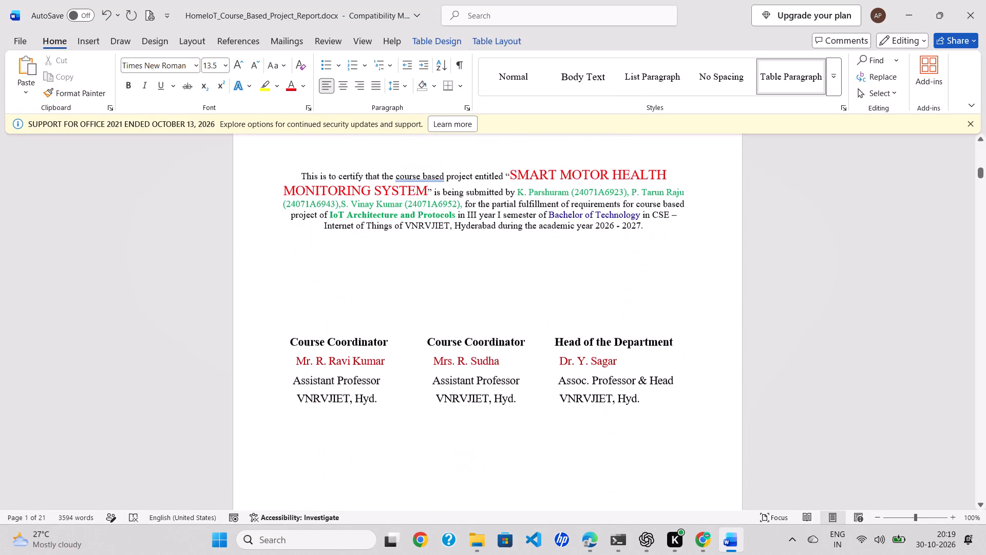
{"action": "scroll", "coordinate": [430, 207], "scroll_direction": "up", "scroll_amount": 4}
{"action": "scroll", "coordinate": [430, 207], "scroll_direction": "down", "scroll_amount": 1}
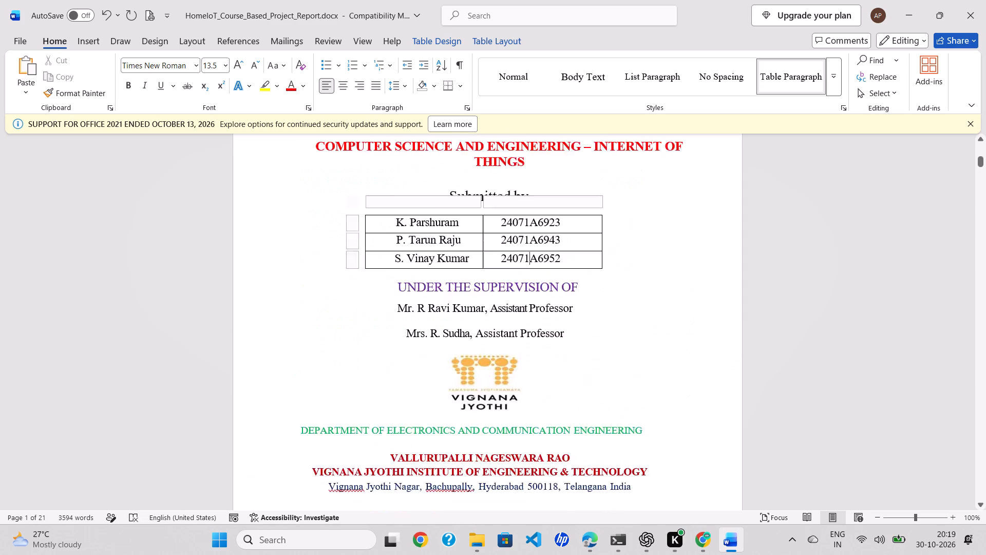
{"action": "scroll", "coordinate": [430, 207], "scroll_direction": "down", "scroll_amount": 2}
{"action": "scroll", "coordinate": [416, 334], "scroll_direction": "down", "scroll_amount": 1}
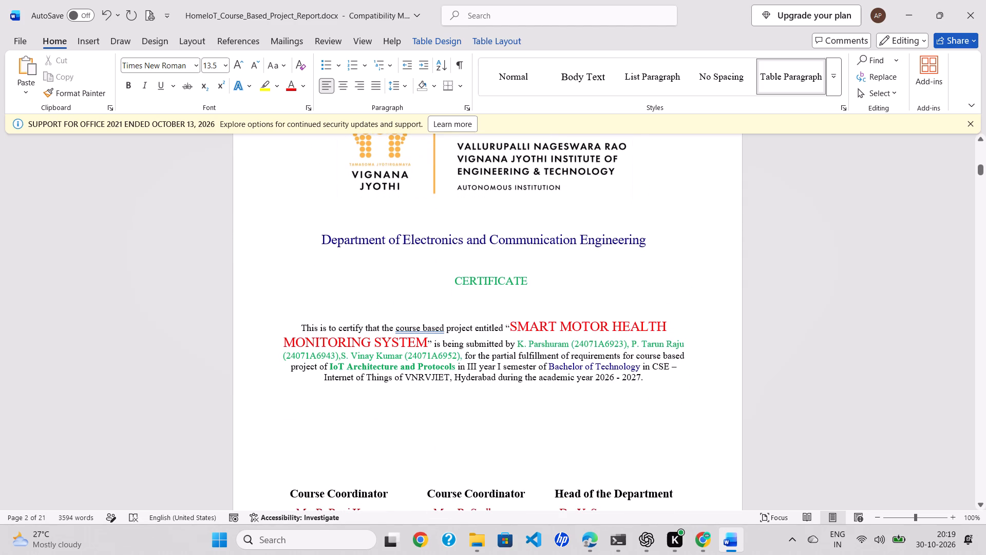
{"action": "scroll", "coordinate": [533, 393], "scroll_direction": "down", "scroll_amount": 1}
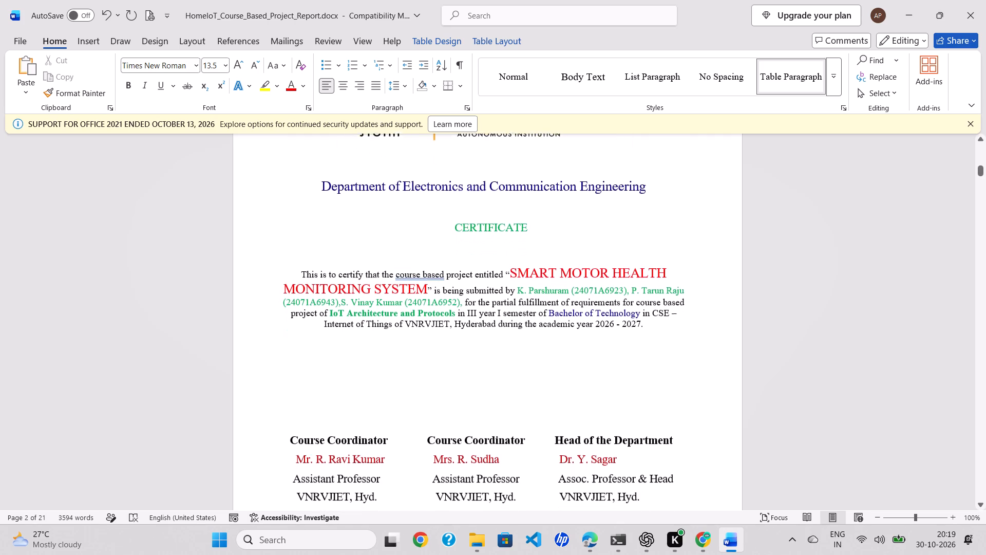
{"action": "scroll", "coordinate": [511, 368], "scroll_direction": "up", "scroll_amount": 1}
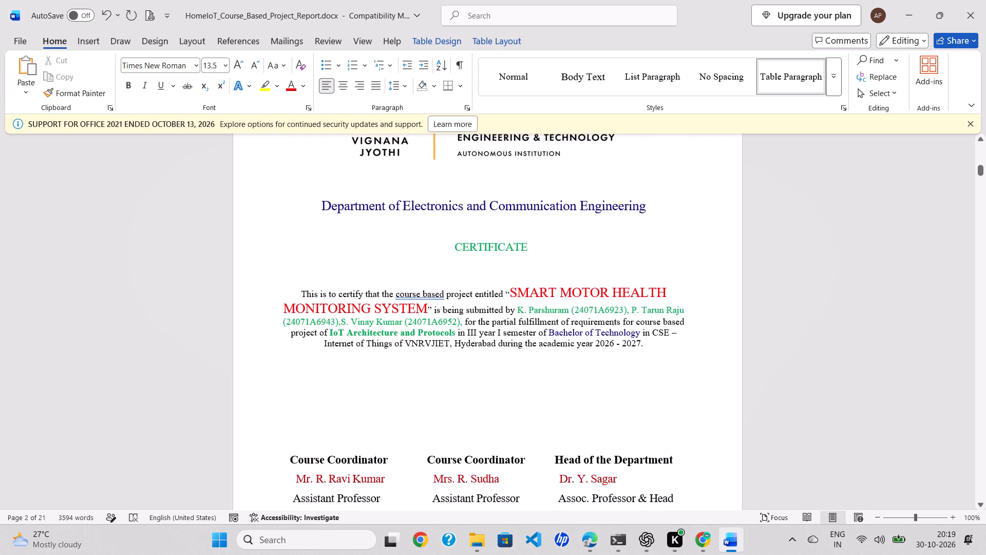
{"action": "scroll", "coordinate": [511, 368], "scroll_direction": "up", "scroll_amount": 1}
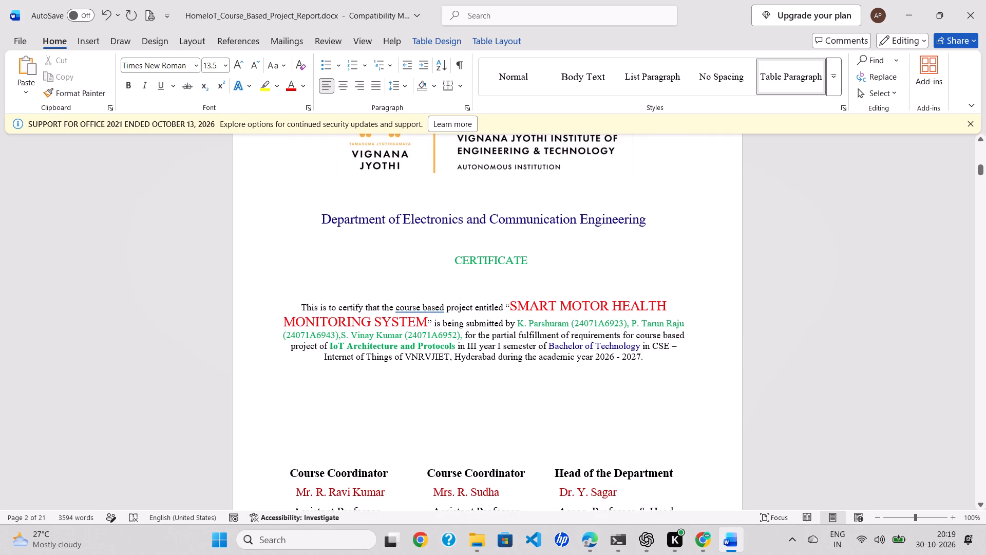
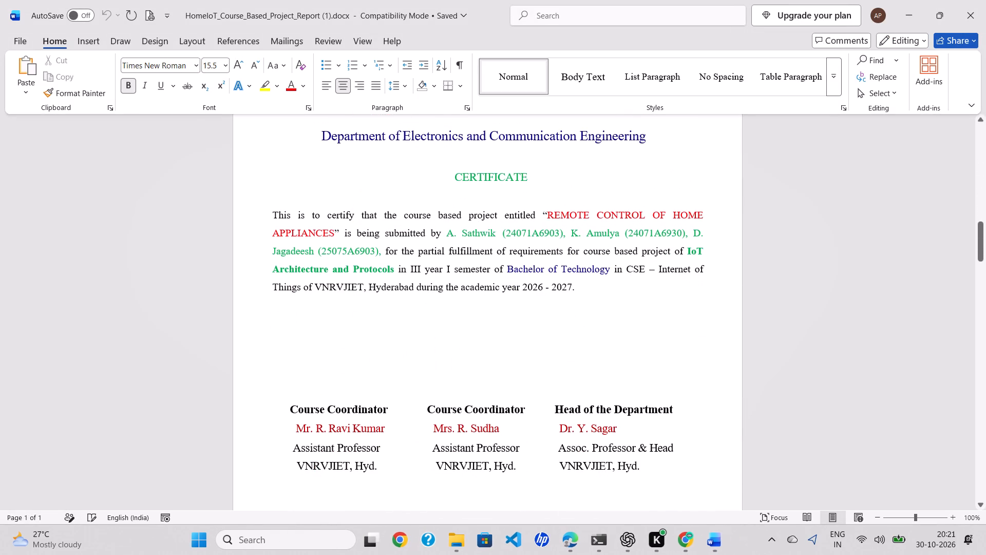
Check the text formatting of the REMOTE CONTROL OF HOME APPLIANCES title in the reference report's certificate, and return to the report being edited.
{"action": "left_click", "coordinate": [560, 214]}
{"action": "left_click", "coordinate": [560, 214]}
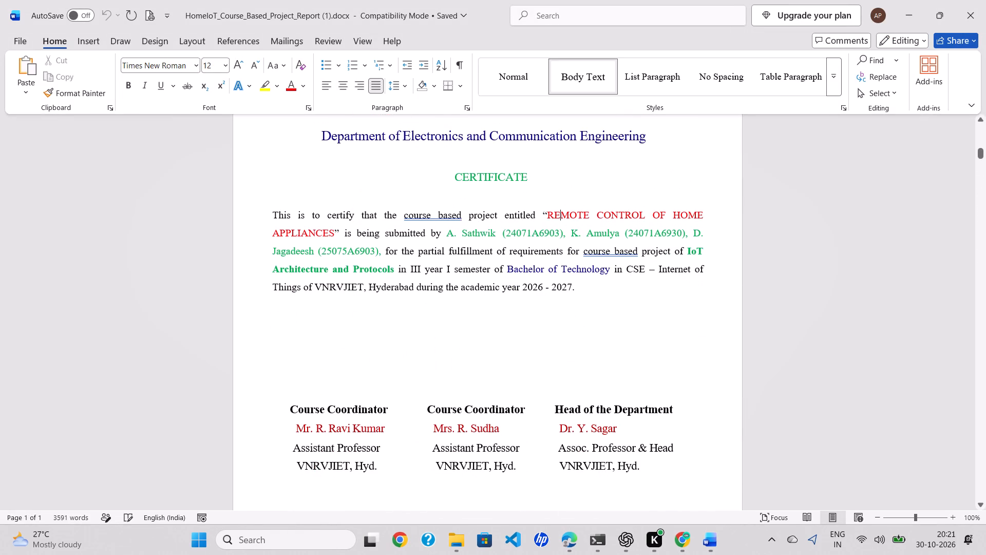
{"action": "left_click_drag", "start_coordinate": [570, 217], "coordinate": [592, 216]}
{"action": "left_click", "coordinate": [566, 199]}
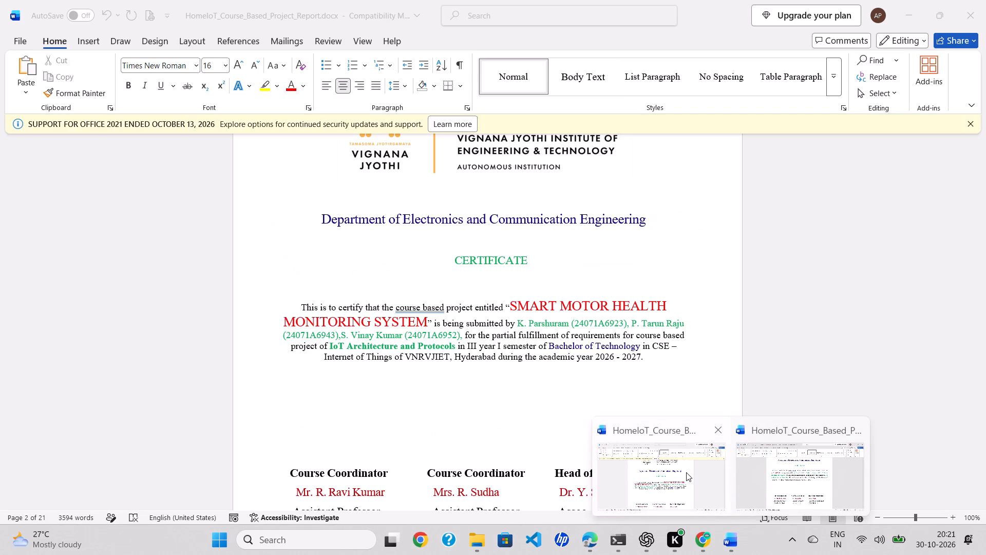
{"action": "left_click", "coordinate": [686, 472]}
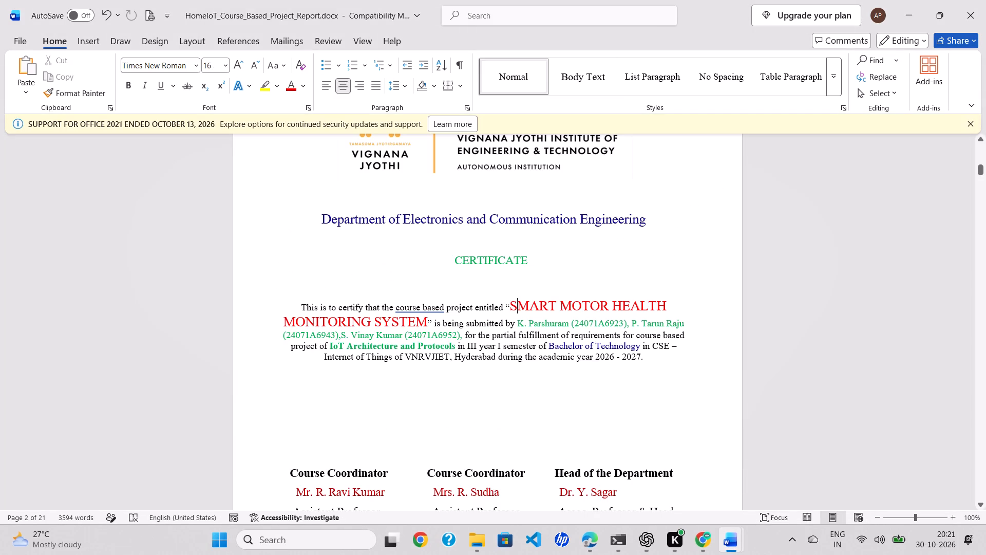
Set the font size of the SMART MOTOR HEALTH MONITORING SYSTEM title in the certificate paragraph to 12.
{"action": "left_click_drag", "start_coordinate": [513, 303], "coordinate": [431, 331]}
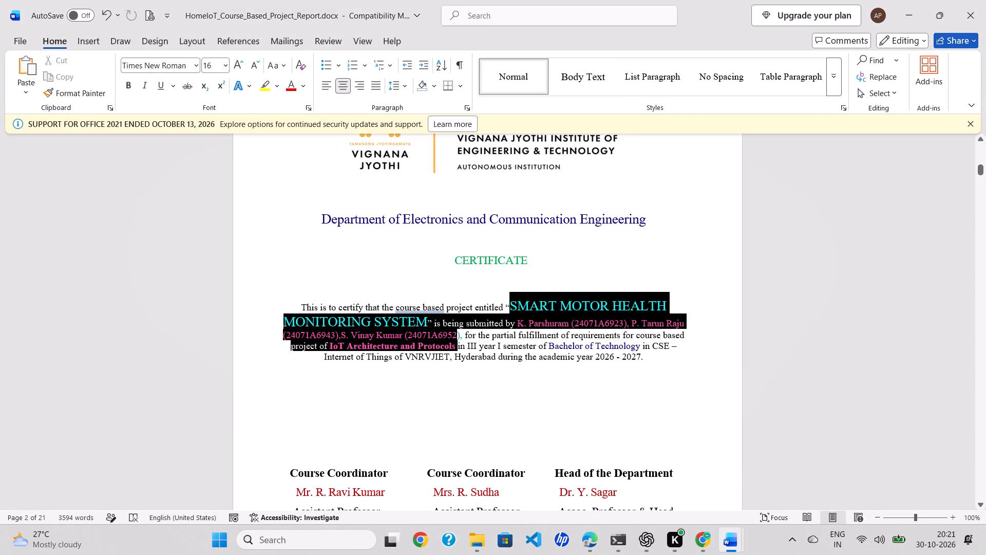
{"action": "left_click_drag", "start_coordinate": [431, 331], "coordinate": [429, 326]}
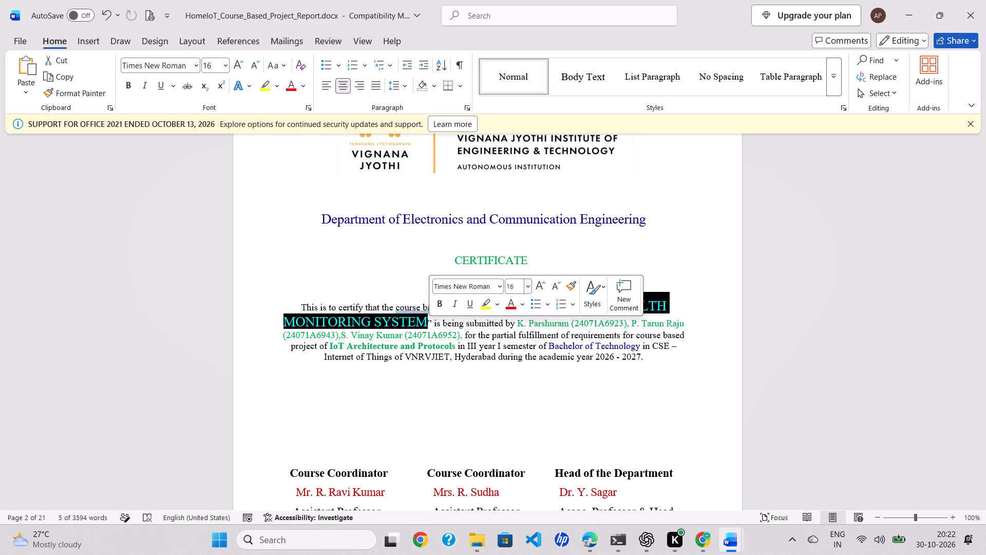
{"action": "left_click", "coordinate": [517, 286]}
{"action": "type", "text": "12"}
{"action": "key", "text": "Return"}
{"action": "left_click", "coordinate": [354, 273]}
Compare the certificate paragraph's formatting with the original certificate in HomeIoT_Course_Based_Project_Report (1).docx.
{"action": "scroll", "coordinate": [354, 273], "scroll_direction": "up", "scroll_amount": 1}
{"action": "scroll", "coordinate": [402, 307], "scroll_direction": "up", "scroll_amount": 1}
{"action": "scroll", "coordinate": [394, 288], "scroll_direction": "down", "scroll_amount": 1}
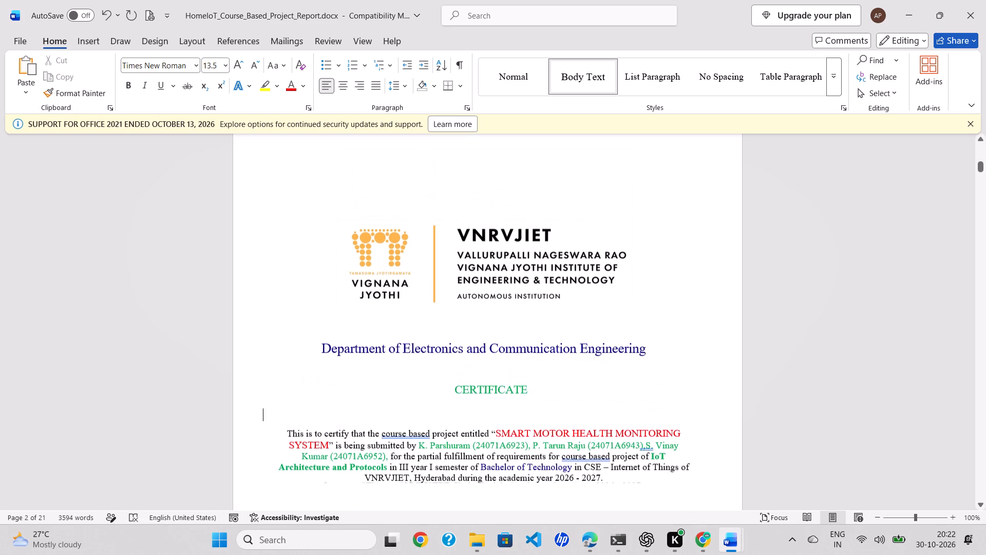
{"action": "scroll", "coordinate": [394, 288], "scroll_direction": "down", "scroll_amount": 1}
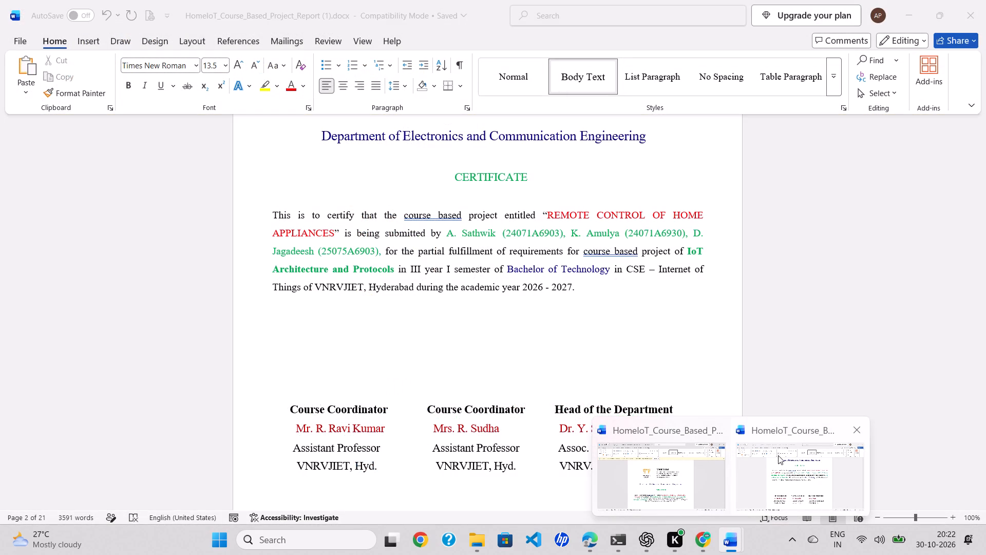
{"action": "left_click", "coordinate": [778, 455]}
{"action": "scroll", "coordinate": [673, 378], "scroll_direction": "up", "scroll_amount": 2}
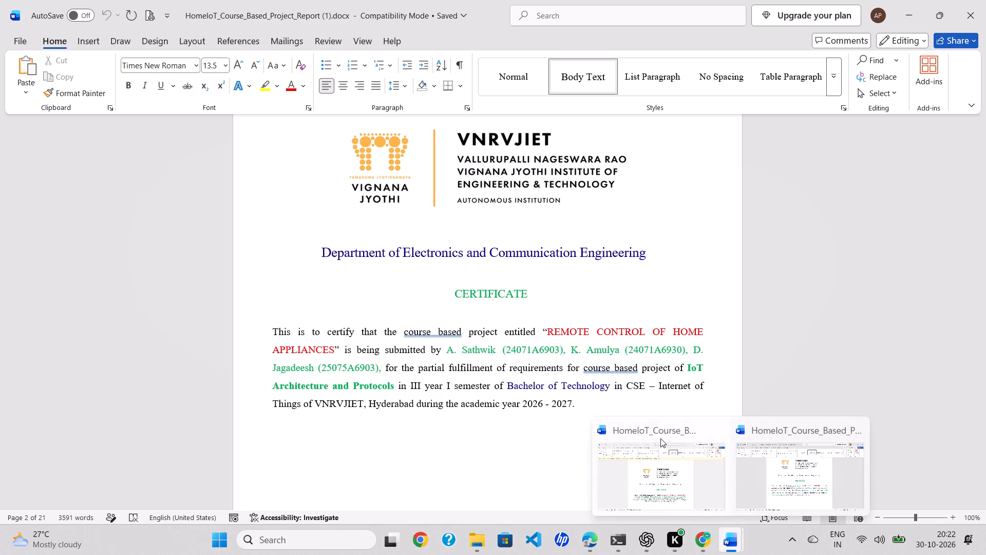
{"action": "left_click", "coordinate": [656, 456]}
{"action": "scroll", "coordinate": [571, 408], "scroll_direction": "down", "scroll_amount": 1}
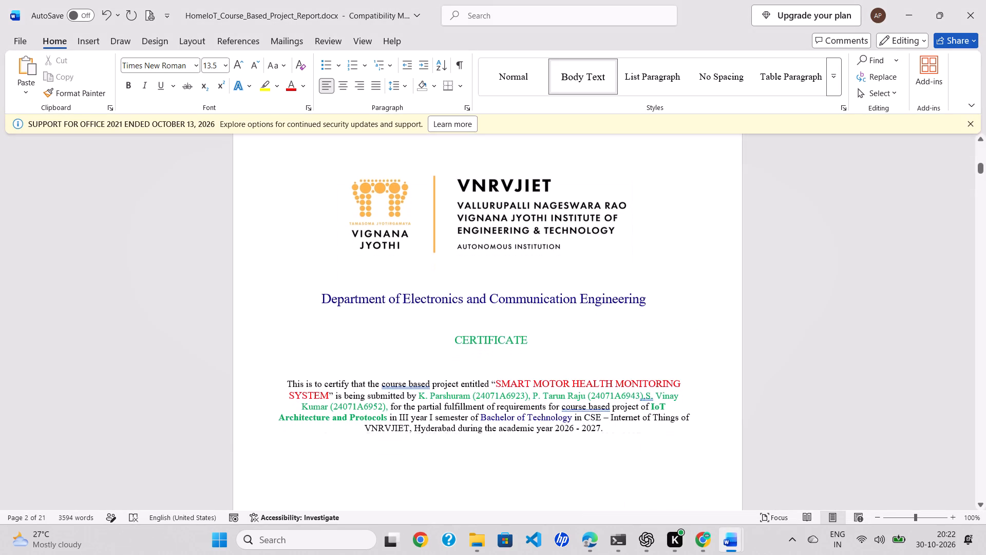
{"action": "scroll", "coordinate": [571, 408], "scroll_direction": "down", "scroll_amount": 1}
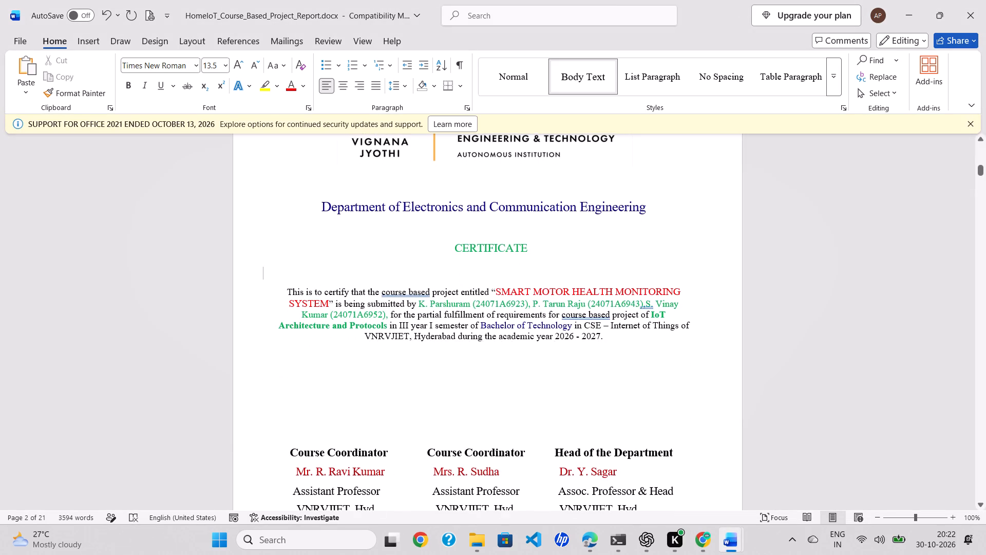
{"action": "left_click_drag", "start_coordinate": [442, 322], "coordinate": [400, 307]}
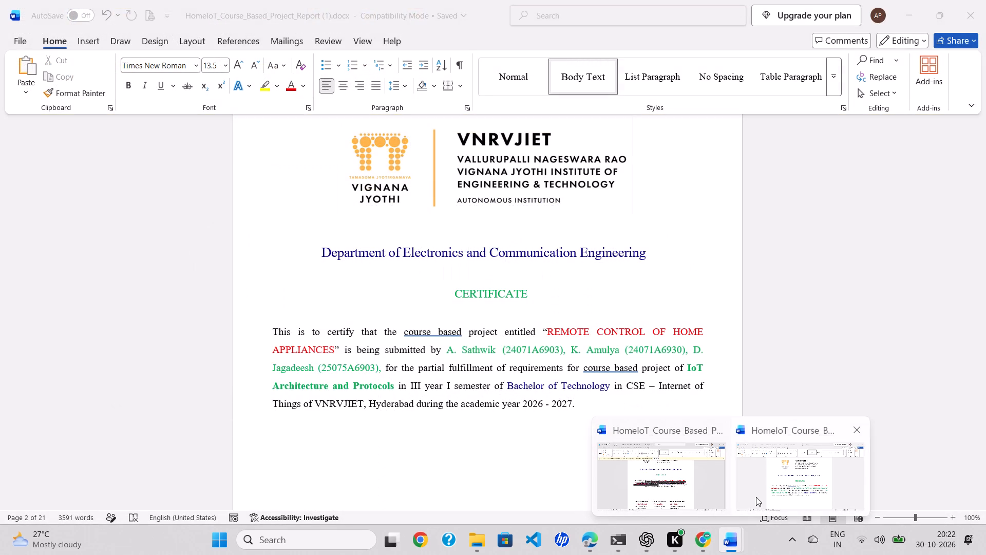
{"action": "left_click", "coordinate": [756, 497]}
{"action": "left_click_drag", "start_coordinate": [499, 371], "coordinate": [492, 371]}
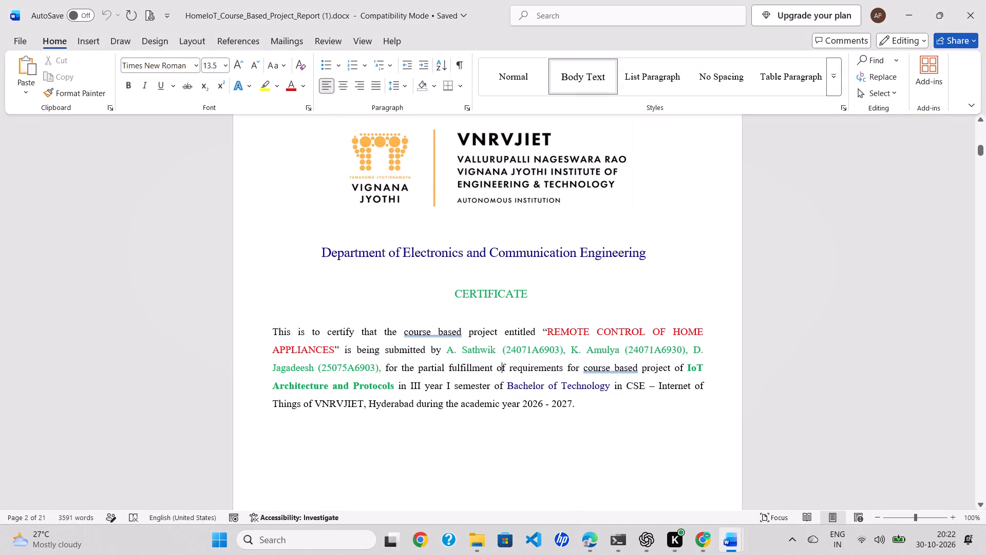
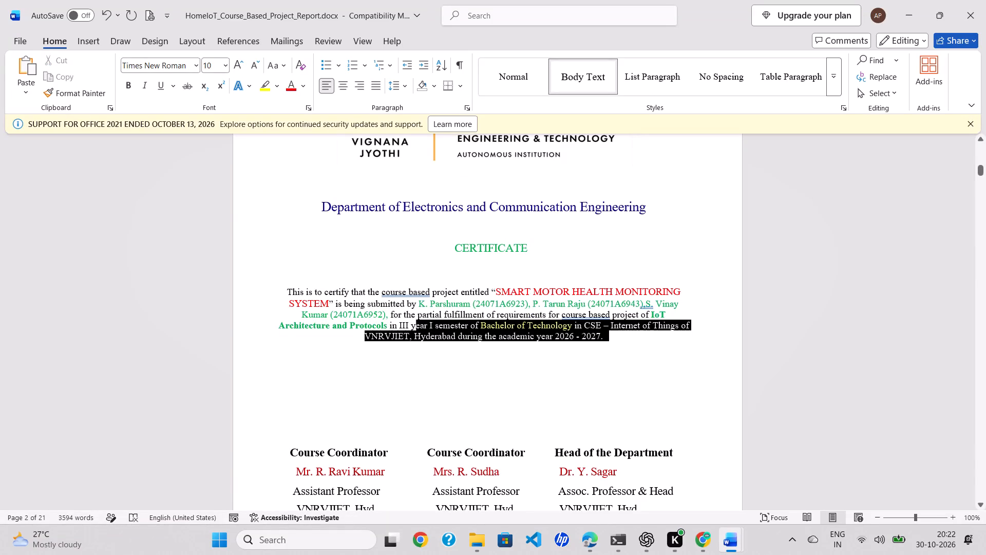
Set the font size of the entire certificate paragraph, from "This is to certify" through the academic year, to 12.
{"action": "left_click_drag", "start_coordinate": [394, 315], "coordinate": [293, 288]}
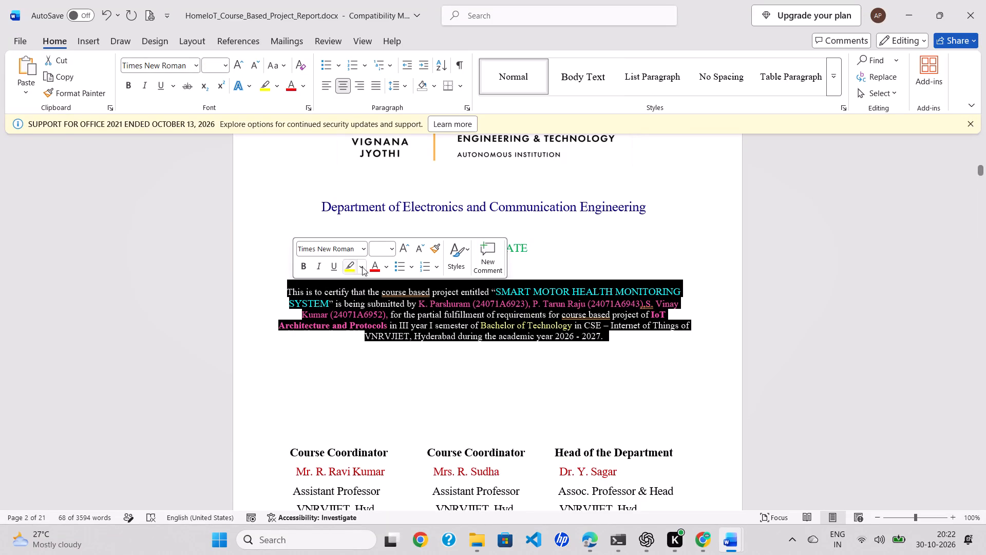
{"action": "left_click", "coordinate": [375, 250]}
{"action": "type", "text": "12"}
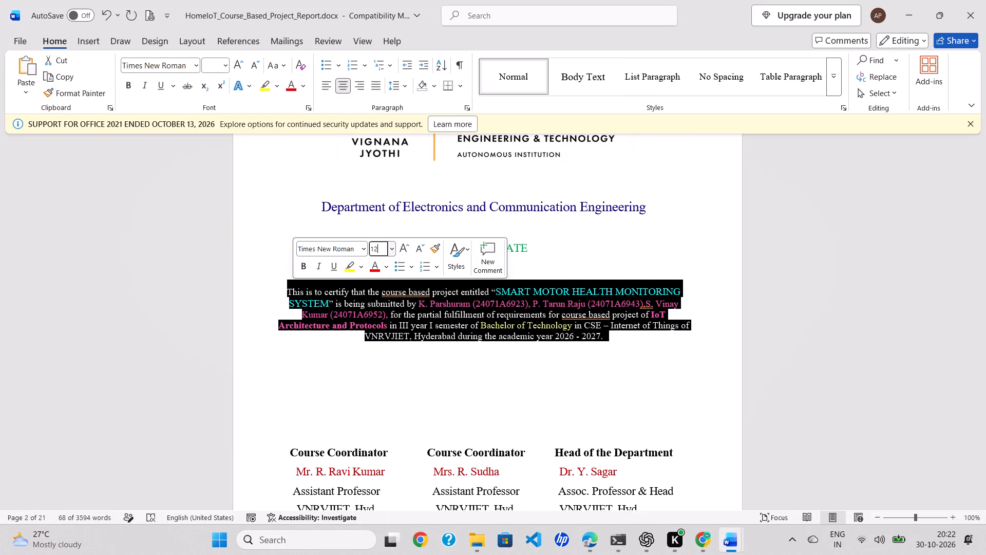
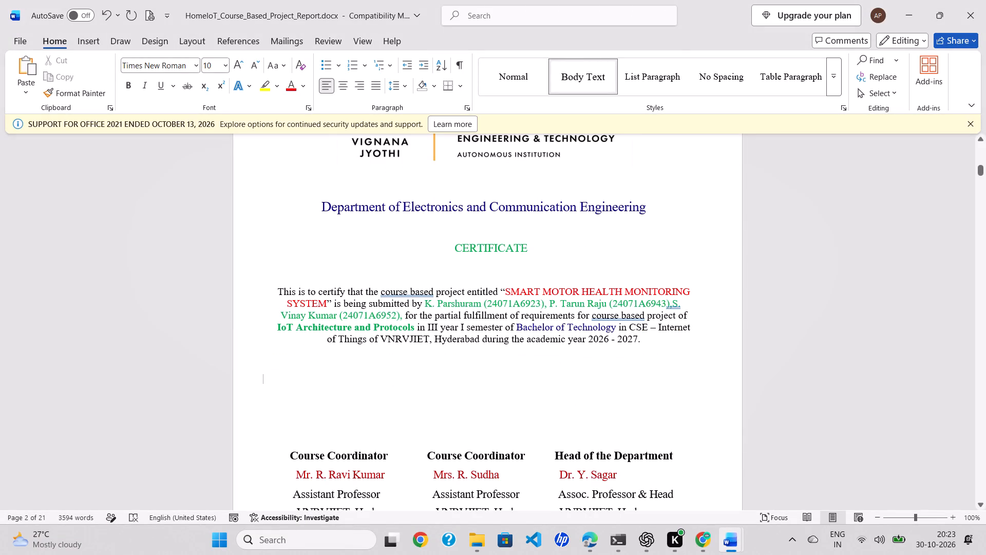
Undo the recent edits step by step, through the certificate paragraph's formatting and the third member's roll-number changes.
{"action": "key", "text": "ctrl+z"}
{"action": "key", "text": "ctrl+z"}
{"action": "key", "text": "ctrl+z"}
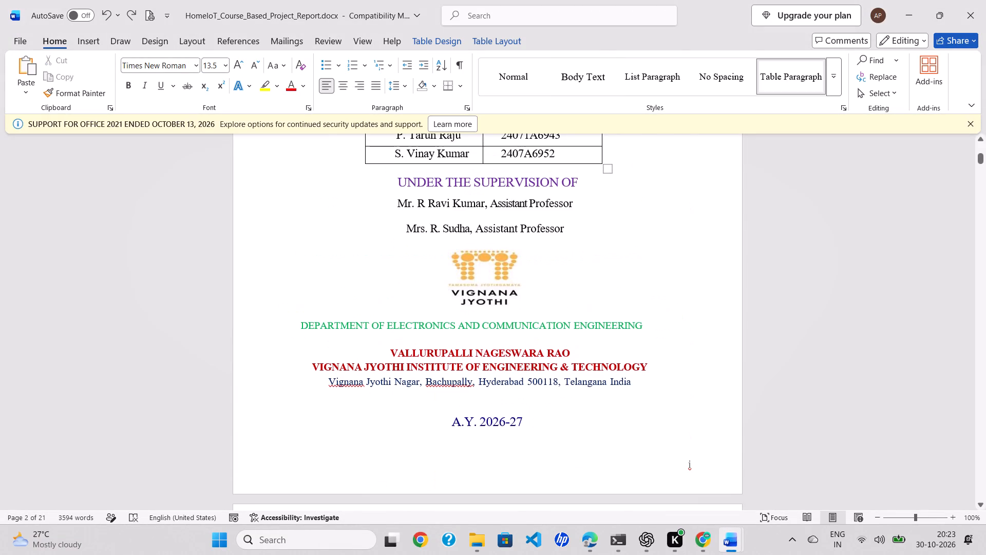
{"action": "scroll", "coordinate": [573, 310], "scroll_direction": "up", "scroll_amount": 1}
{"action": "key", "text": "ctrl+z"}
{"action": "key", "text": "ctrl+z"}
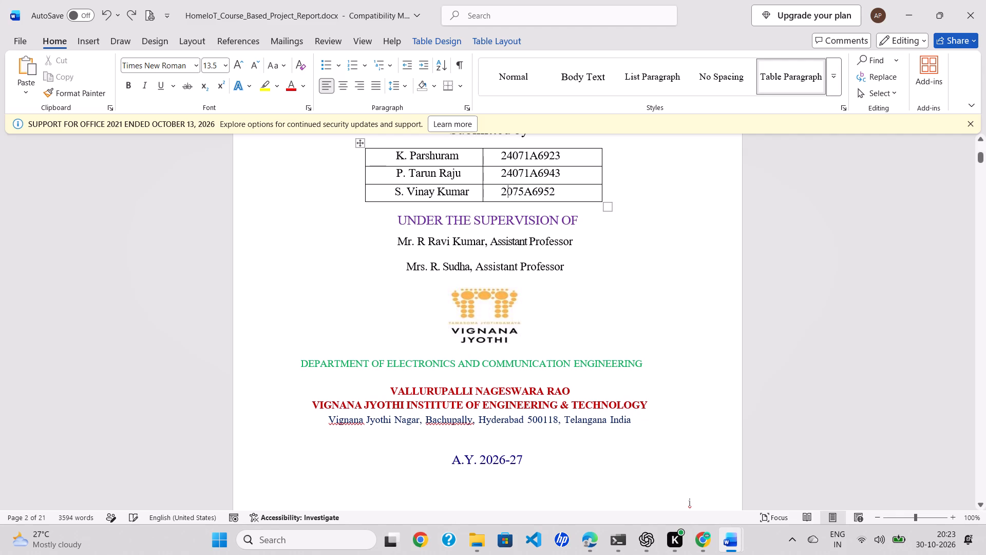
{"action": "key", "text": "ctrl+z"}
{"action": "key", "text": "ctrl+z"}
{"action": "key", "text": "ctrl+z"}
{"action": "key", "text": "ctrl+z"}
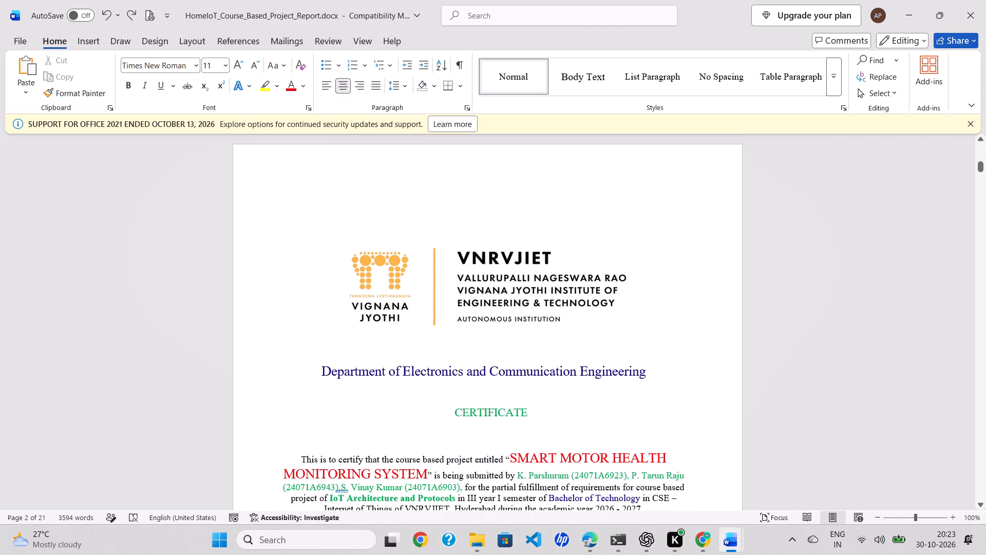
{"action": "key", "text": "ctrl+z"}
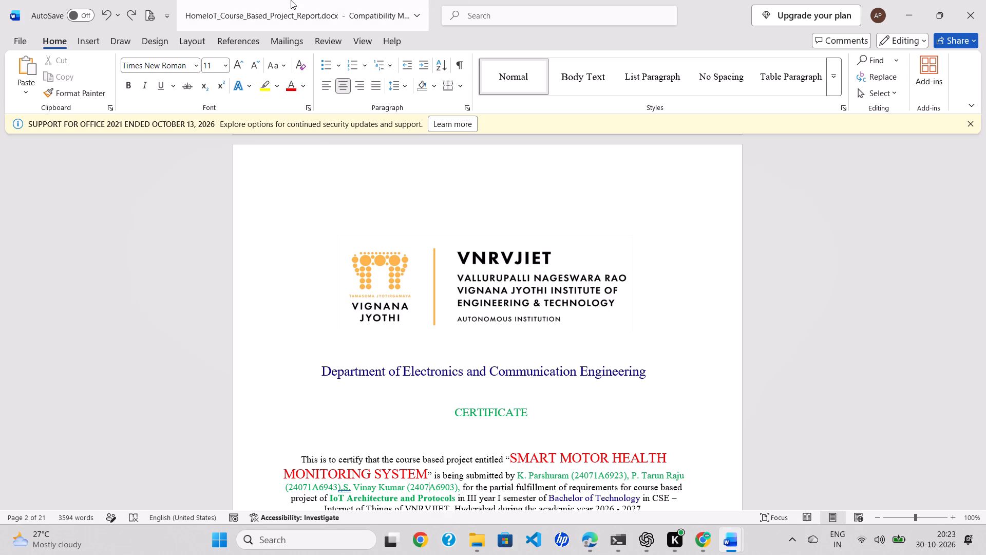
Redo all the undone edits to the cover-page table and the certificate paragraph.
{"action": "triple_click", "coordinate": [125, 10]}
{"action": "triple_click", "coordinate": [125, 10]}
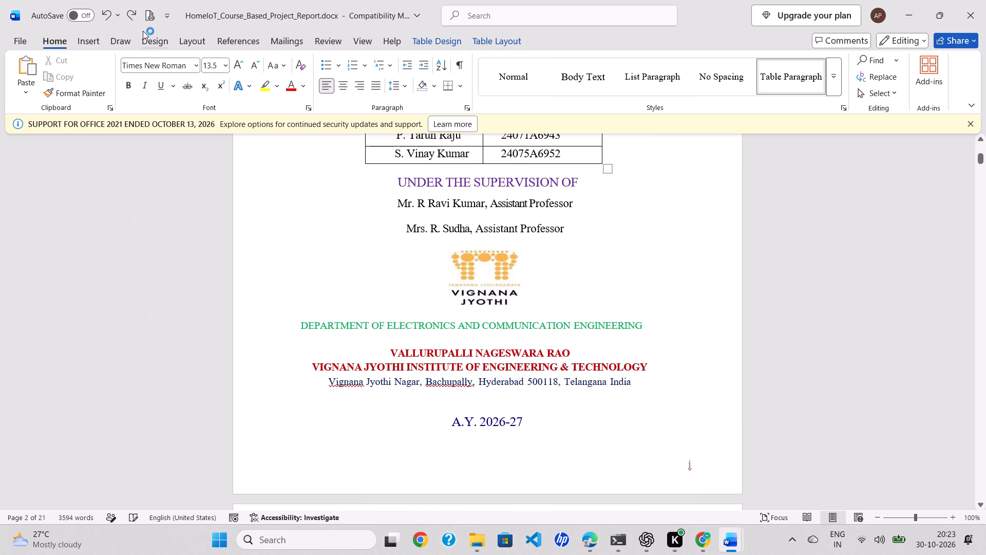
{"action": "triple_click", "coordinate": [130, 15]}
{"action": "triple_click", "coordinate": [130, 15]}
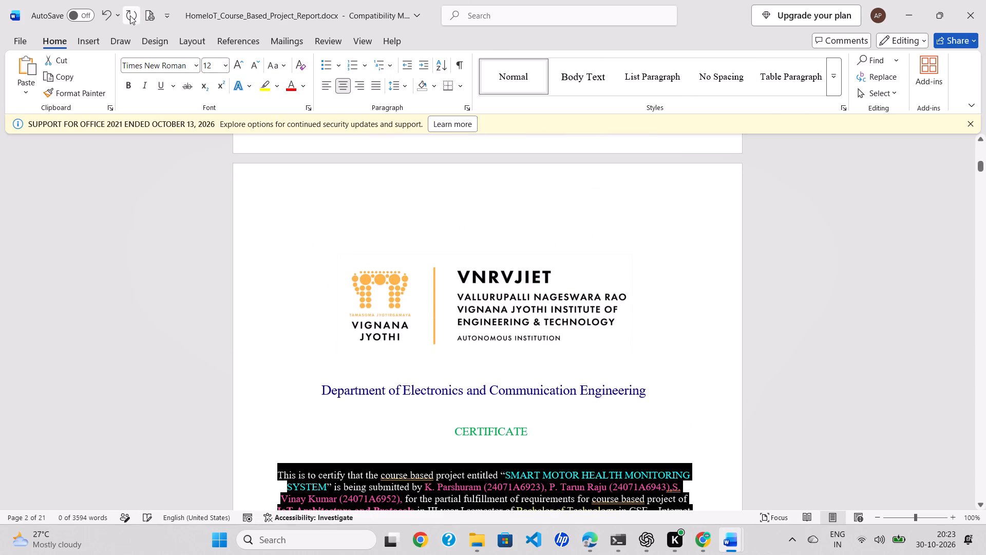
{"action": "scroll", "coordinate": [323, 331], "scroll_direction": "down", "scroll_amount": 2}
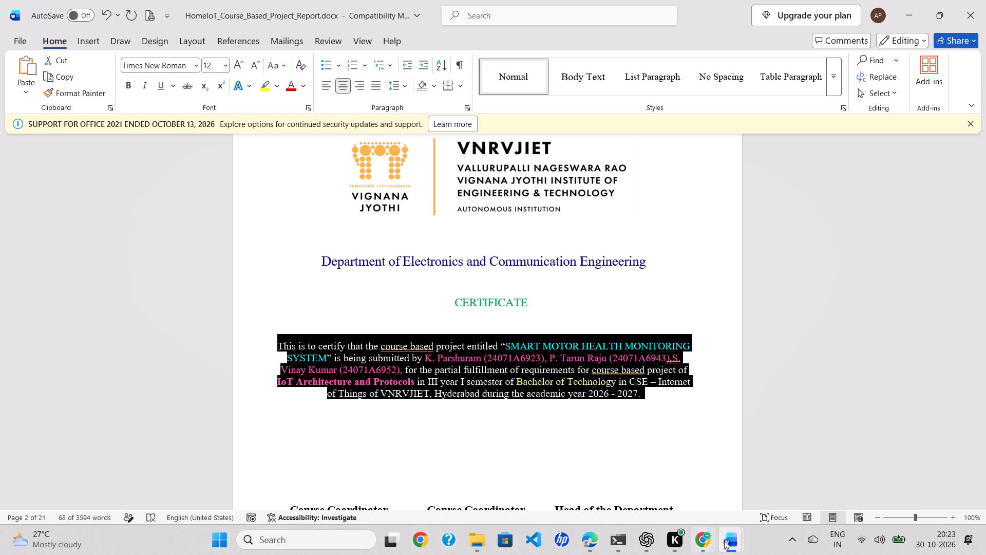
Examine the alignment and line spacing of the original HomeIoT report's certificate paragraph, and return to the Smart Motor report.
{"action": "left_click", "coordinate": [778, 484]}
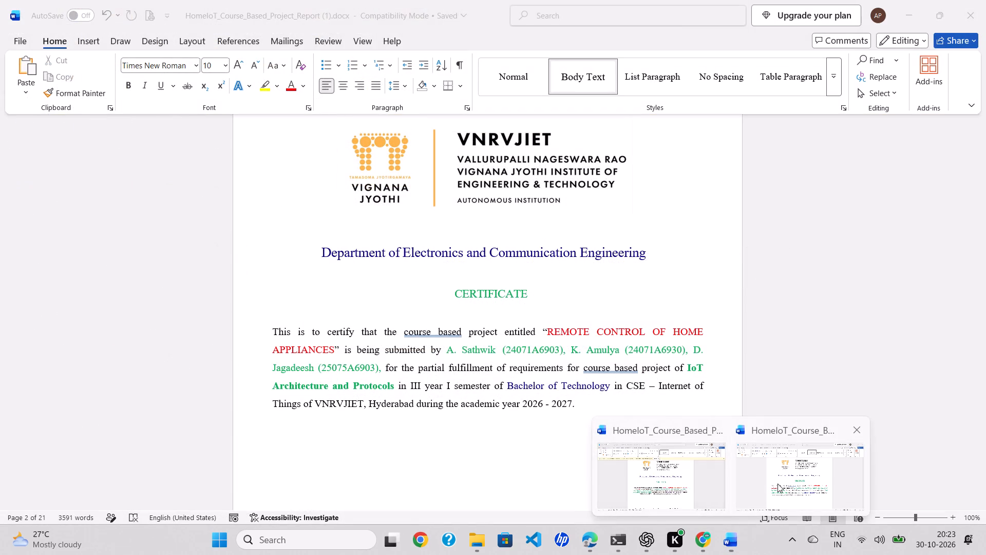
{"action": "left_click_drag", "start_coordinate": [575, 408], "coordinate": [346, 355]}
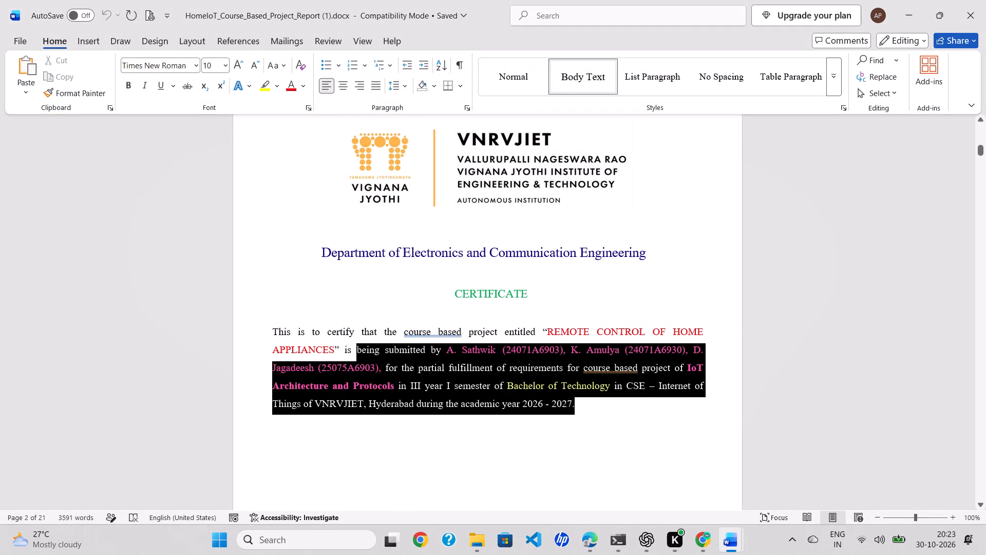
{"action": "left_click_drag", "start_coordinate": [346, 355], "coordinate": [280, 337]}
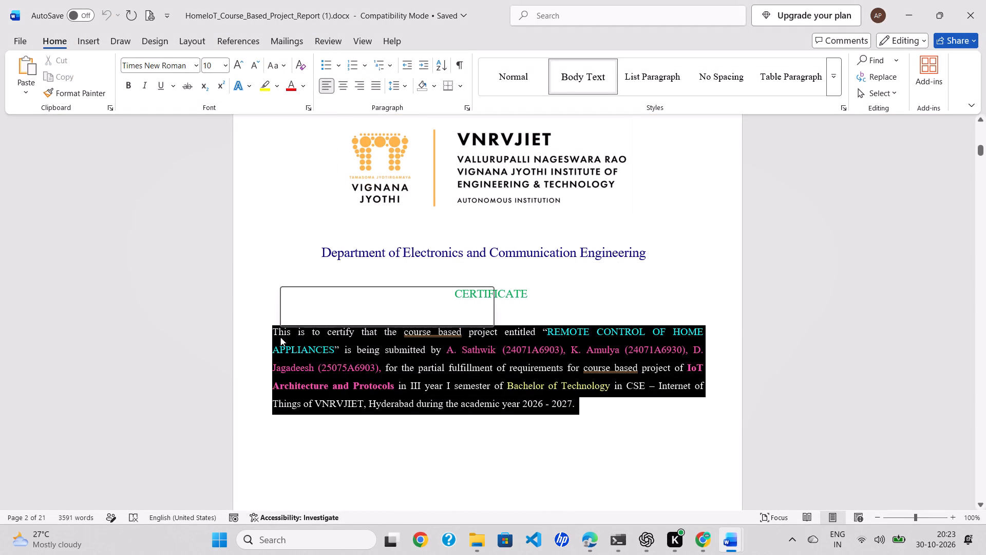
{"action": "left_click", "coordinate": [401, 84]}
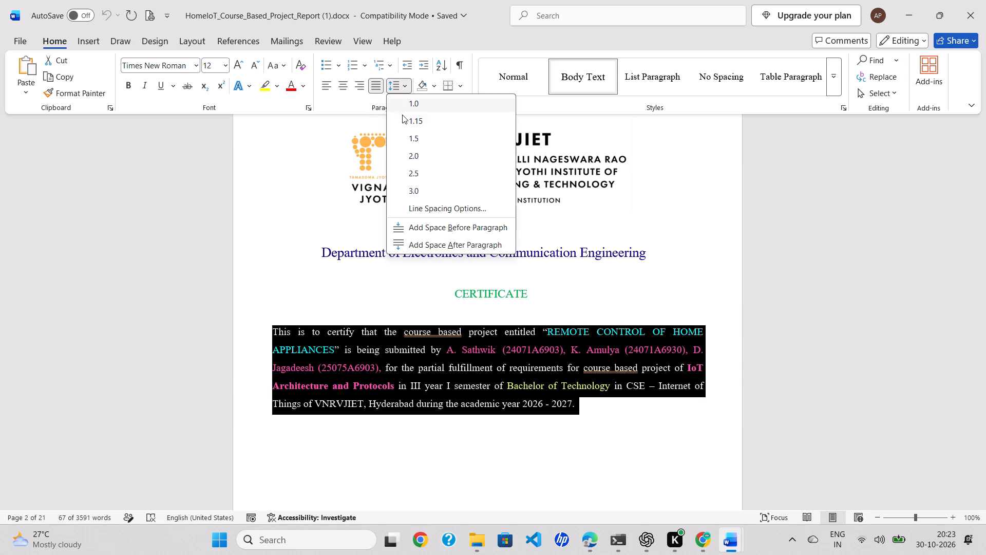
{"action": "scroll", "coordinate": [402, 115], "scroll_direction": "up", "scroll_amount": 3}
{"action": "left_click", "coordinate": [310, 232]}
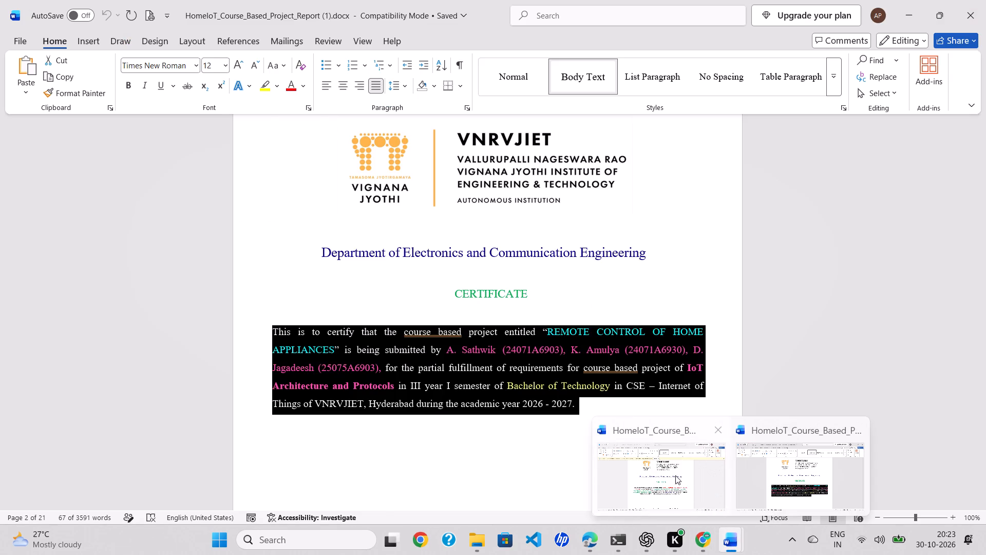
{"action": "left_click", "coordinate": [674, 475]}
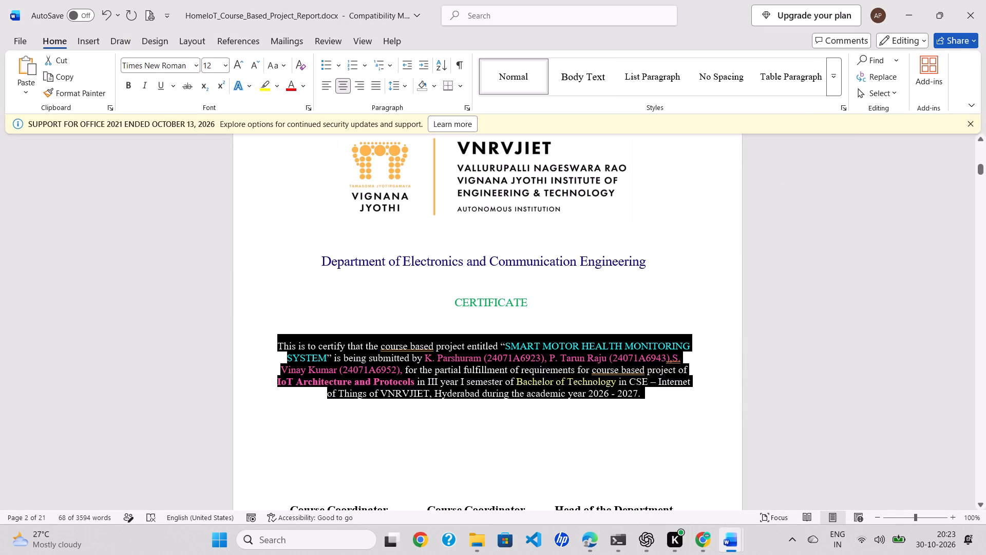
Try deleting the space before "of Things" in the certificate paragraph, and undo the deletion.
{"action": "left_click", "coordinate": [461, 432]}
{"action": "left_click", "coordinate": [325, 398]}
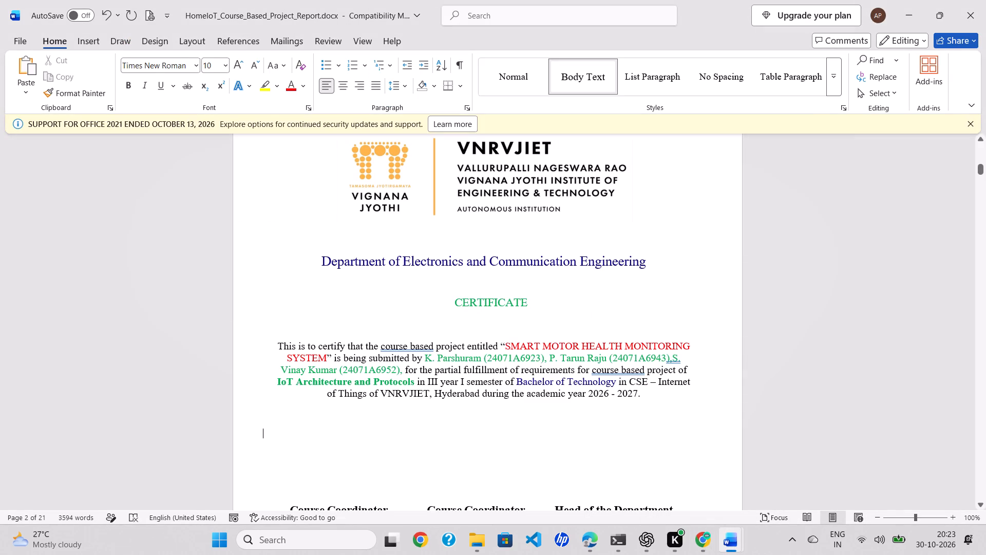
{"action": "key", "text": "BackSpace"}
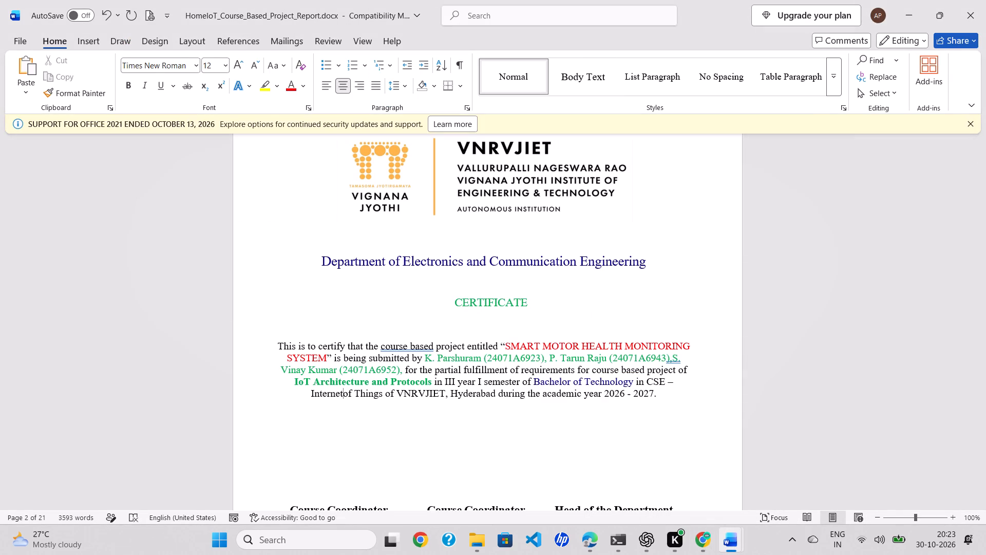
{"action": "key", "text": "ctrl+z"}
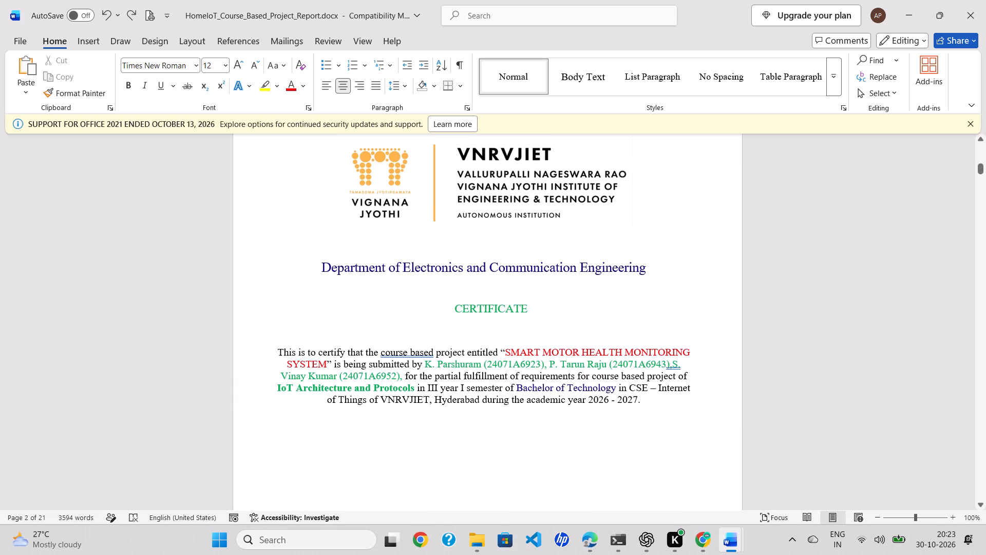
Justify the whole certificate paragraph and set its line spacing to 1.5.
{"action": "left_click_drag", "start_coordinate": [638, 402], "coordinate": [279, 363]}
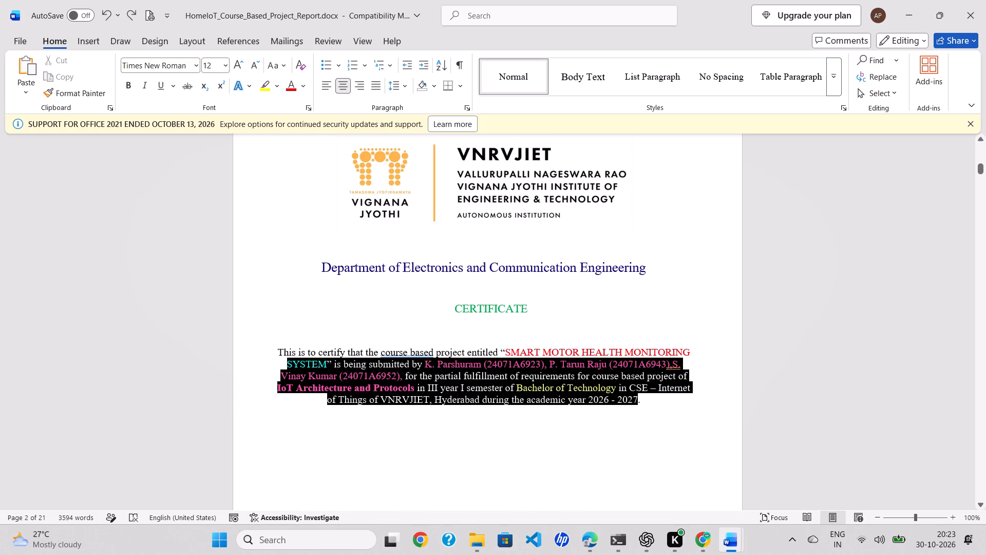
{"action": "left_click_drag", "start_coordinate": [279, 363], "coordinate": [277, 346]}
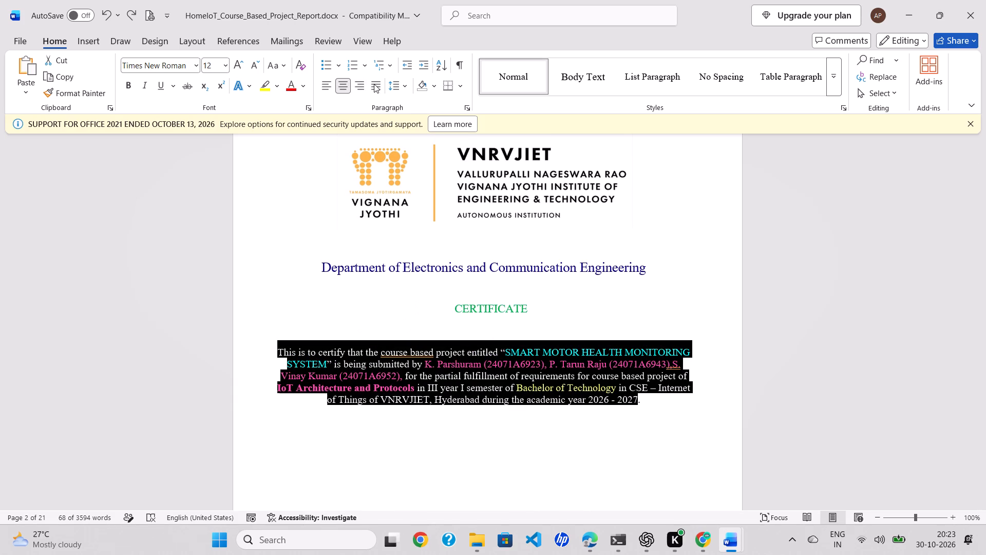
{"action": "left_click", "coordinate": [375, 84]}
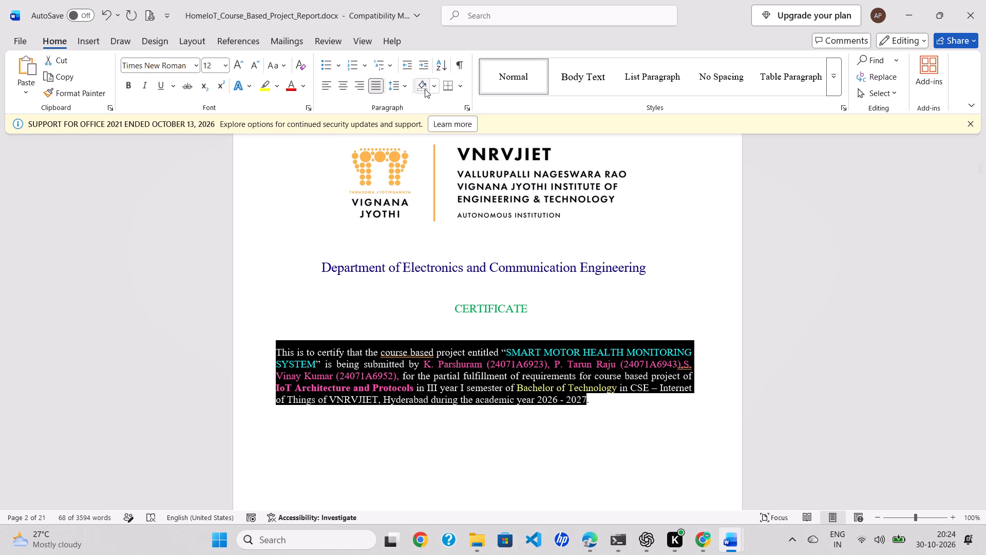
{"action": "left_click", "coordinate": [401, 88]}
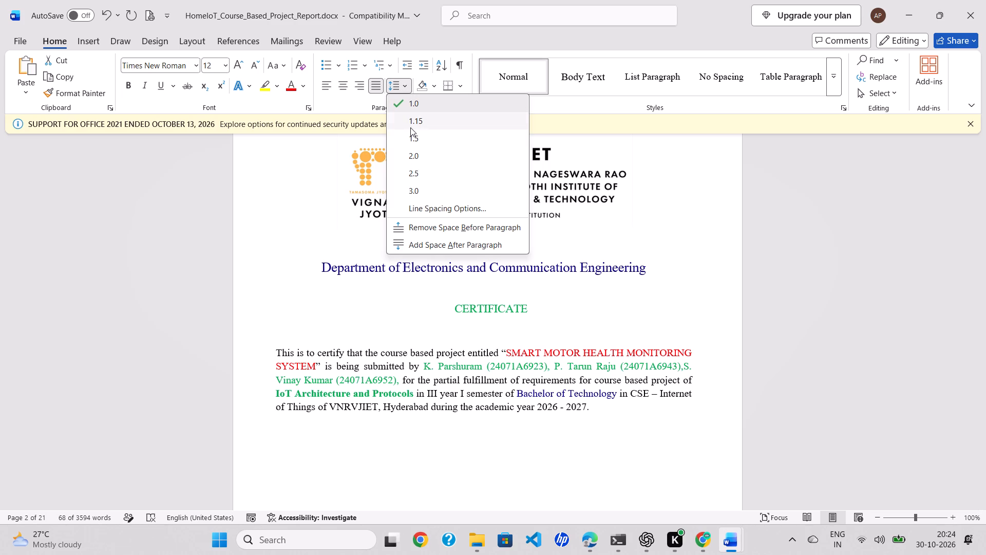
{"action": "left_click", "coordinate": [411, 138]}
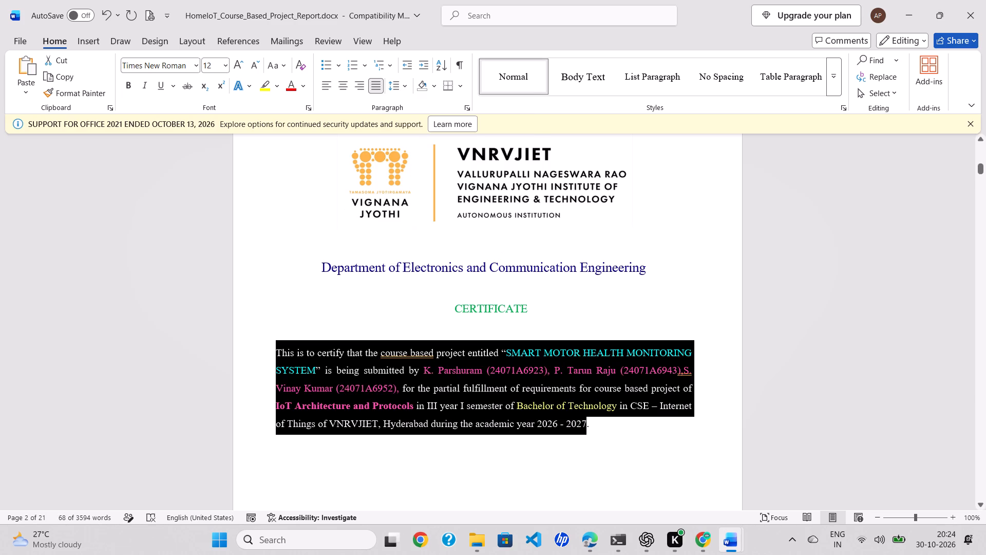
{"action": "left_click", "coordinate": [298, 242]}
Compare the layout of the reformatted certificate page with the original HomeIoT report's certificate page.
{"action": "scroll", "coordinate": [316, 358], "scroll_direction": "down", "scroll_amount": 2}
{"action": "scroll", "coordinate": [316, 358], "scroll_direction": "up", "scroll_amount": 2}
{"action": "scroll", "coordinate": [378, 373], "scroll_direction": "down", "scroll_amount": 1}
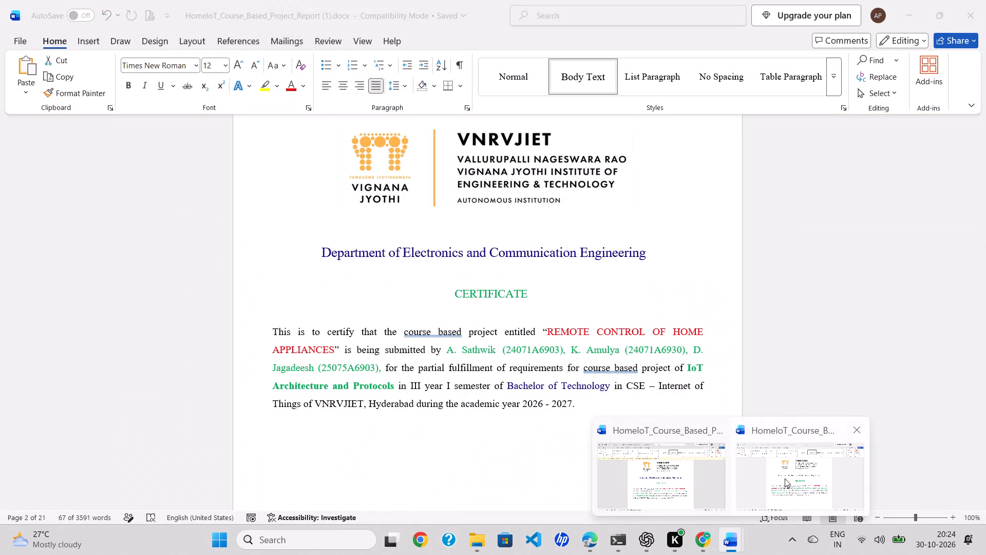
{"action": "left_click", "coordinate": [714, 483]}
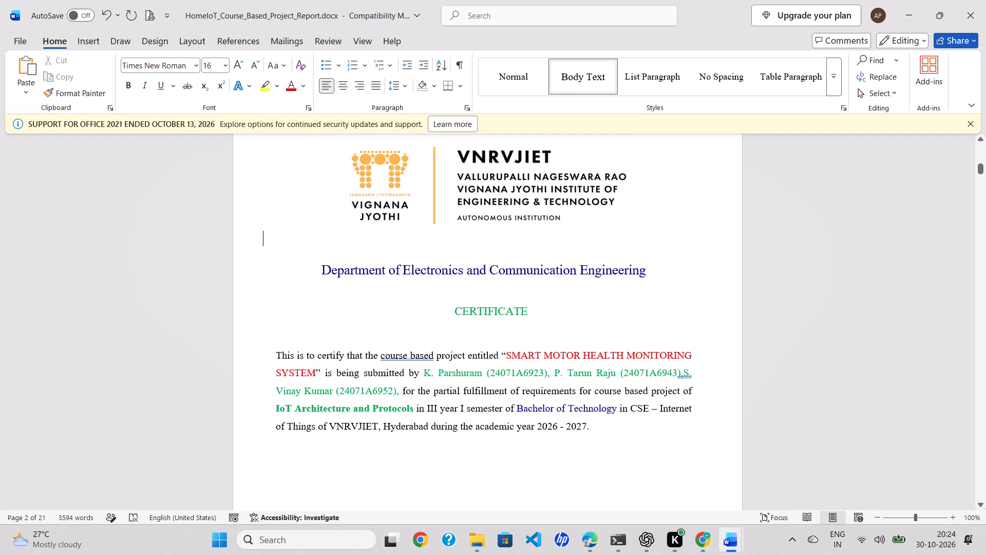
{"action": "scroll", "coordinate": [489, 447], "scroll_direction": "up", "scroll_amount": 4}
{"action": "scroll", "coordinate": [489, 447], "scroll_direction": "down", "scroll_amount": 1}
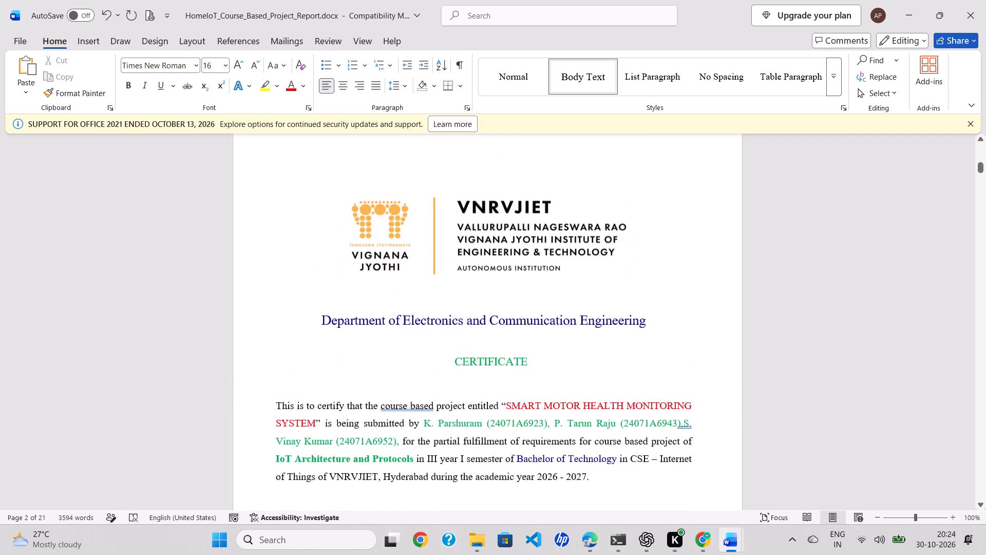
{"action": "scroll", "coordinate": [489, 447], "scroll_direction": "down", "scroll_amount": 1}
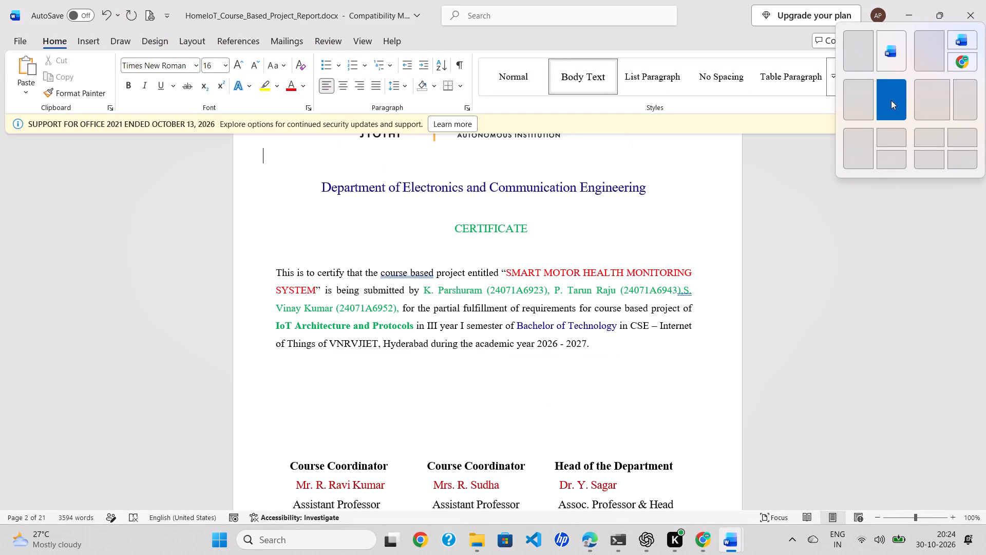
Arrange the two report documents side by side, with the Smart Motor report in the left half.
{"action": "left_click", "coordinate": [851, 59]}
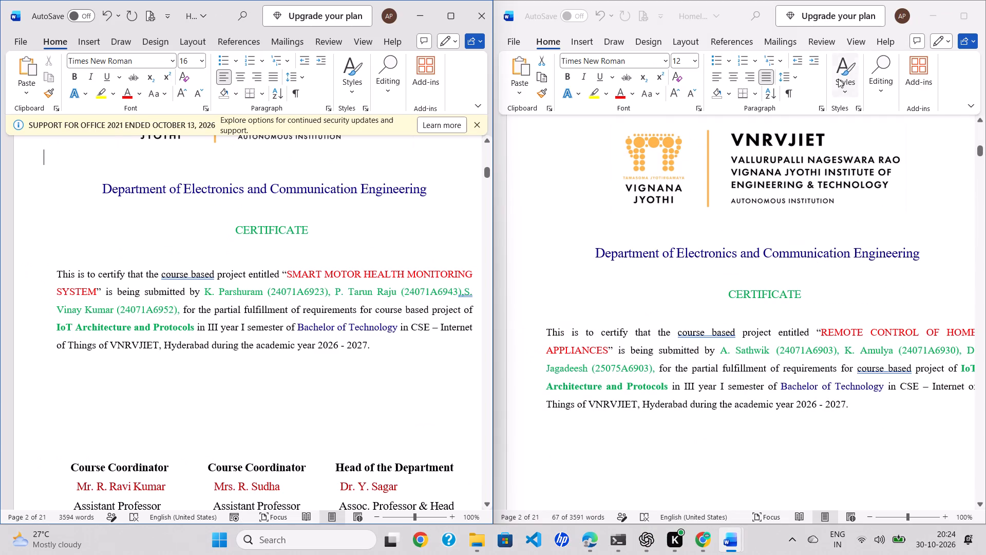
Compare the spacing between the certificate paragraph and the coordinator signature block in both reports.
{"action": "scroll", "coordinate": [700, 304], "scroll_direction": "down", "scroll_amount": 3}
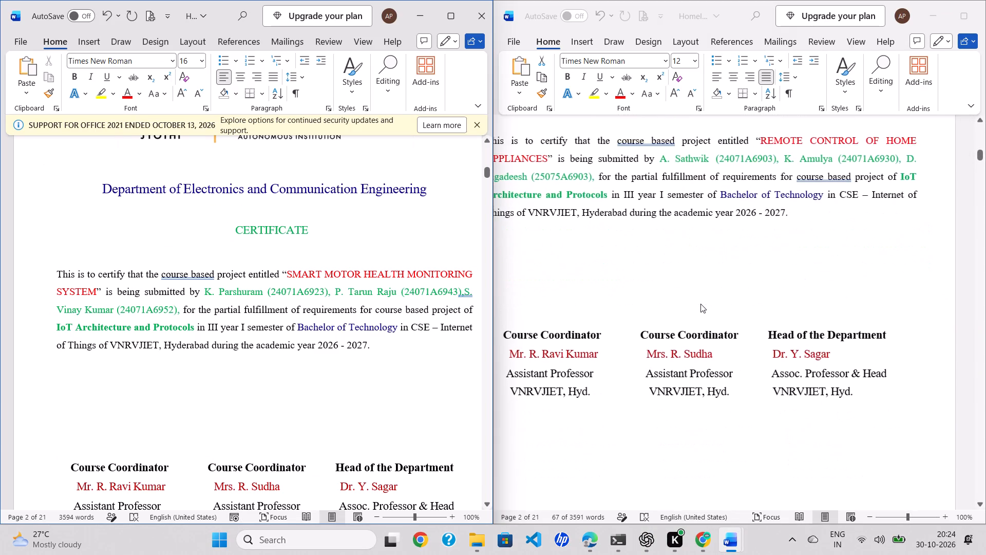
{"action": "scroll", "coordinate": [700, 304], "scroll_direction": "down", "scroll_amount": 4}
{"action": "scroll", "coordinate": [707, 284], "scroll_direction": "up", "scroll_amount": 1}
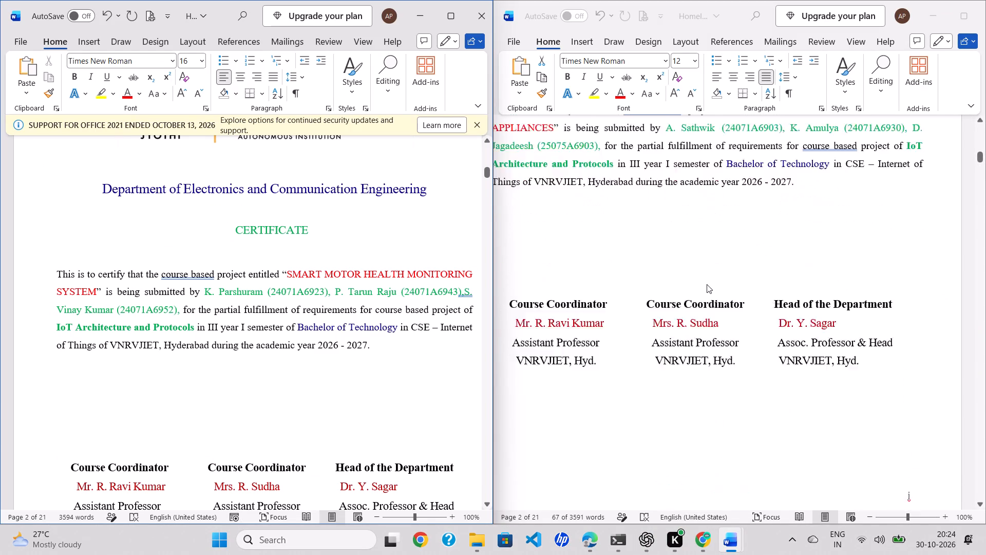
{"action": "scroll", "coordinate": [707, 284], "scroll_direction": "up", "scroll_amount": 2}
{"action": "scroll", "coordinate": [707, 284], "scroll_direction": "down", "scroll_amount": 1}
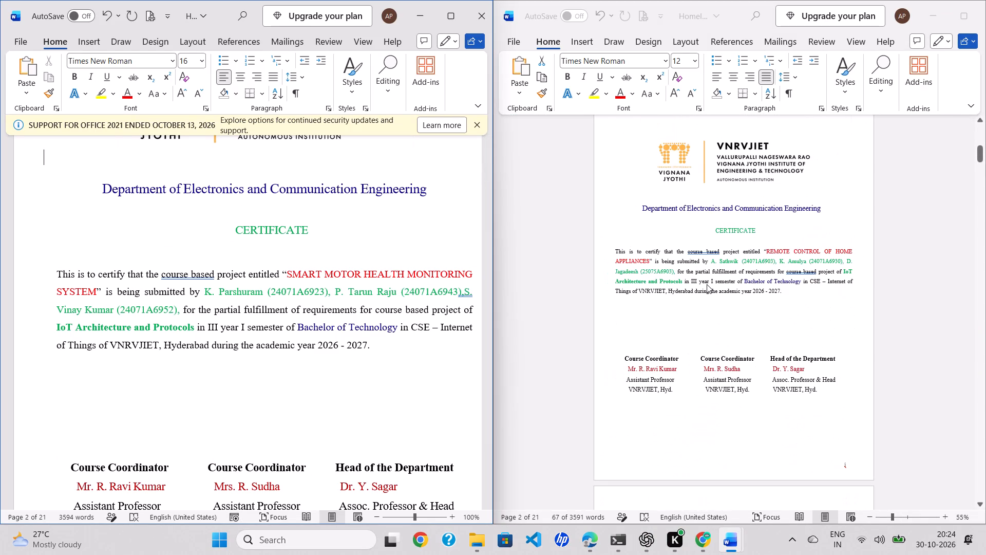
{"action": "scroll", "coordinate": [707, 284], "scroll_direction": "up", "scroll_amount": 1}
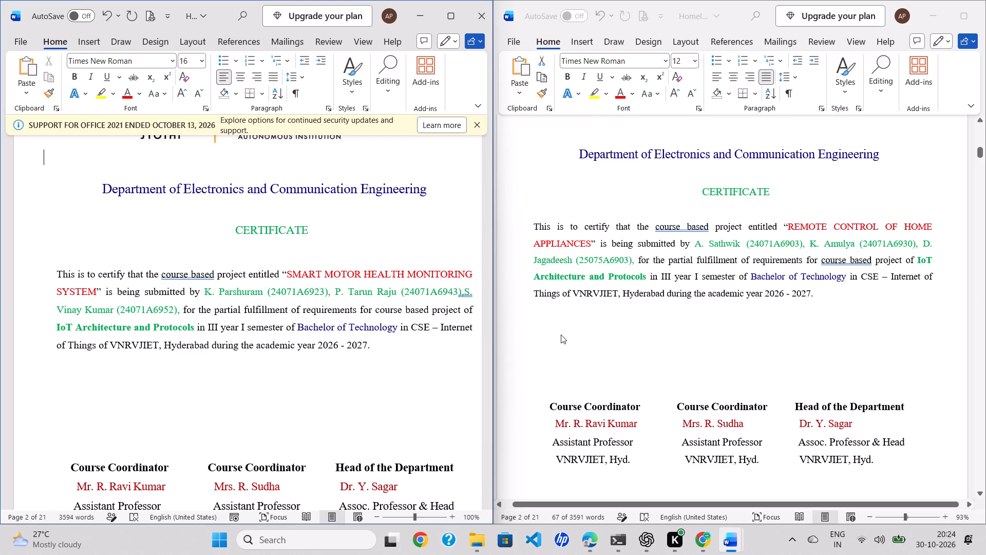
{"action": "right_click", "coordinate": [572, 338]}
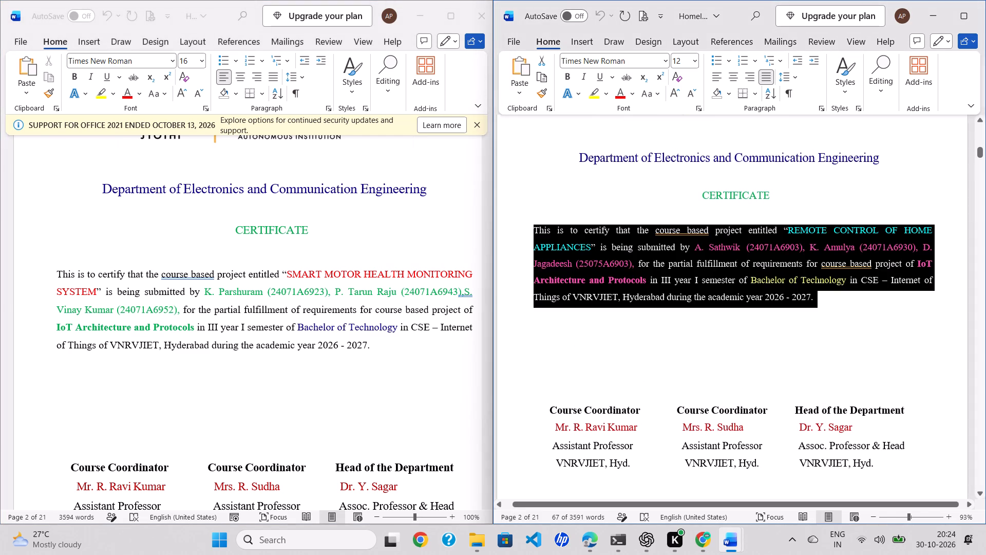
{"action": "left_click", "coordinate": [597, 363]}
{"action": "left_click", "coordinate": [421, 386]}
{"action": "scroll", "coordinate": [421, 386], "scroll_direction": "down", "scroll_amount": 1}
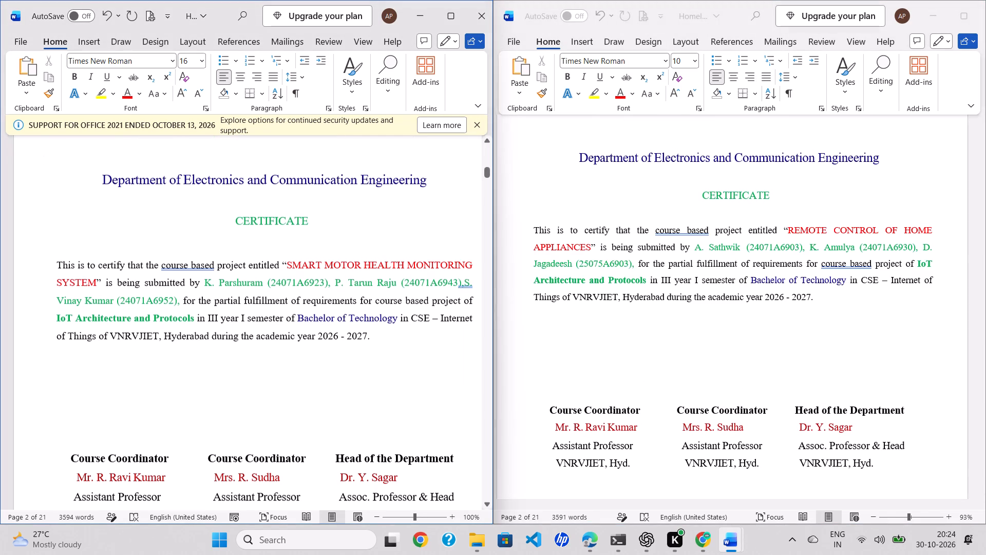
{"action": "scroll", "coordinate": [421, 386], "scroll_direction": "down", "scroll_amount": 1}
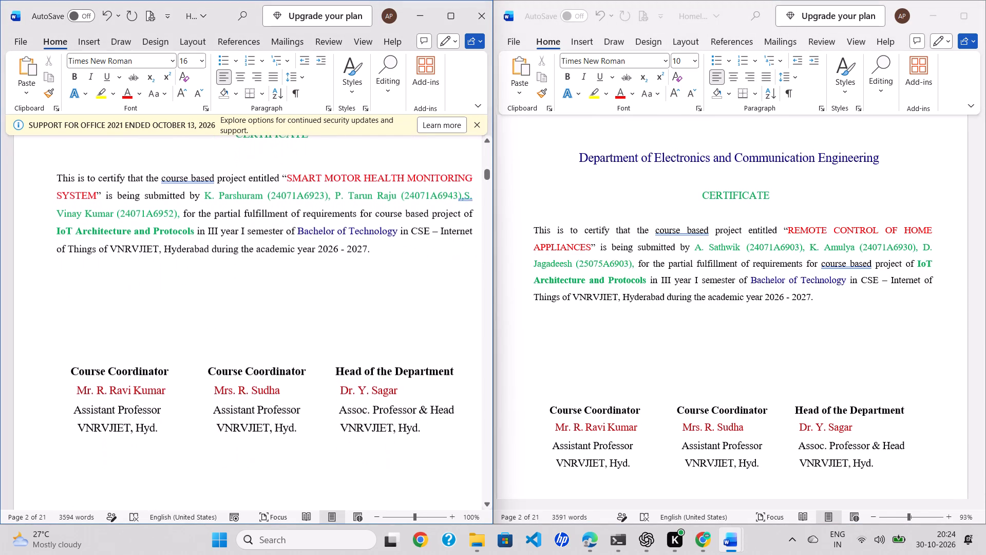
{"action": "scroll", "coordinate": [373, 412], "scroll_direction": "down", "scroll_amount": 1}
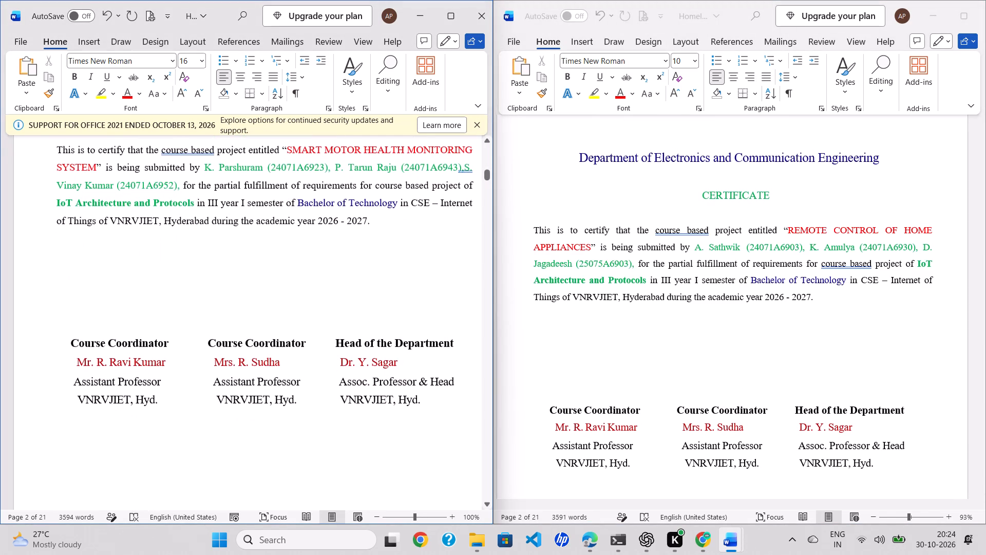
Review the cover and certificate pages of the Smart Motor report for correct project details and layout.
{"action": "scroll", "coordinate": [349, 380], "scroll_direction": "up", "scroll_amount": 7}
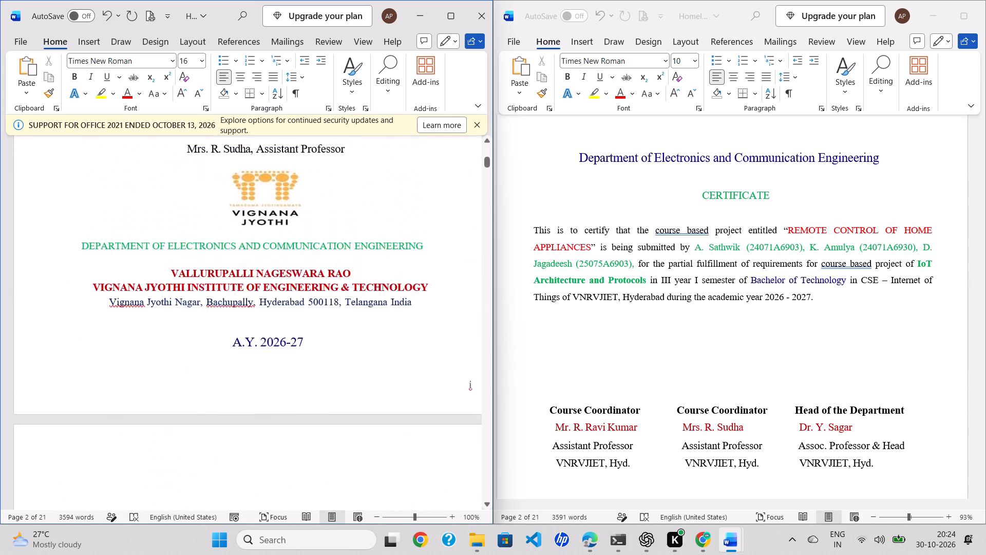
{"action": "scroll", "coordinate": [349, 380], "scroll_direction": "up", "scroll_amount": 3}
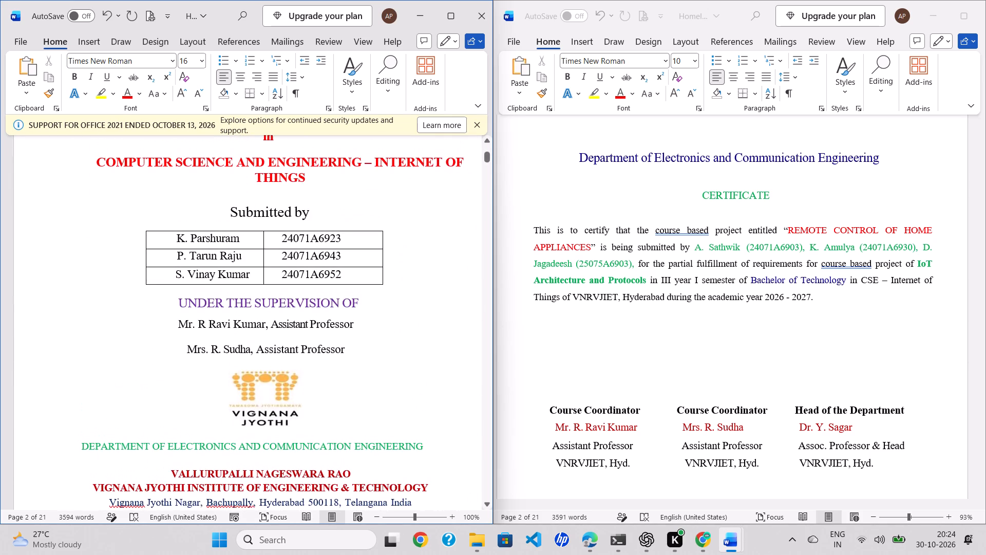
{"action": "scroll", "coordinate": [349, 380], "scroll_direction": "up", "scroll_amount": 4}
{"action": "scroll", "coordinate": [349, 380], "scroll_direction": "down", "scroll_amount": 2}
{"action": "scroll", "coordinate": [349, 380], "scroll_direction": "up", "scroll_amount": 5}
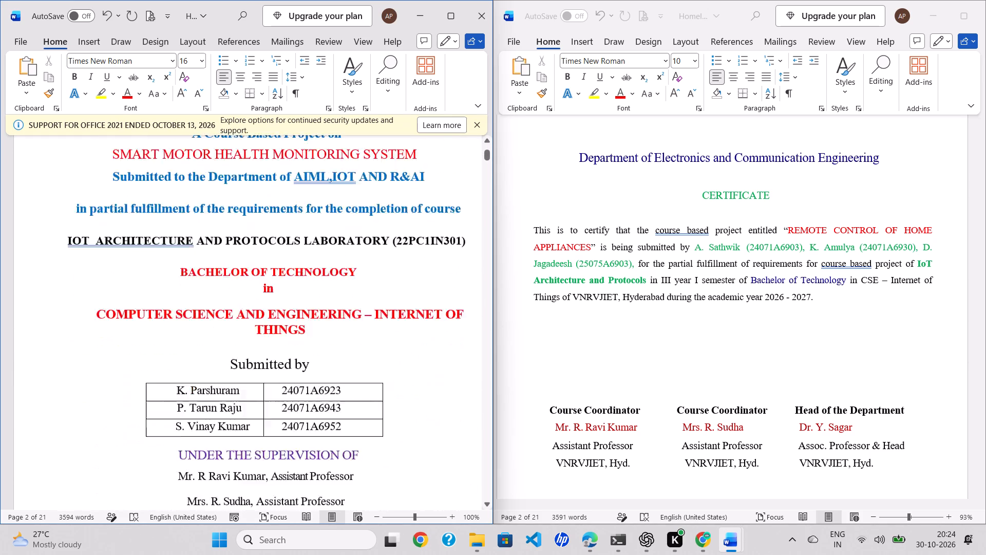
{"action": "scroll", "coordinate": [349, 380], "scroll_direction": "down", "scroll_amount": 3}
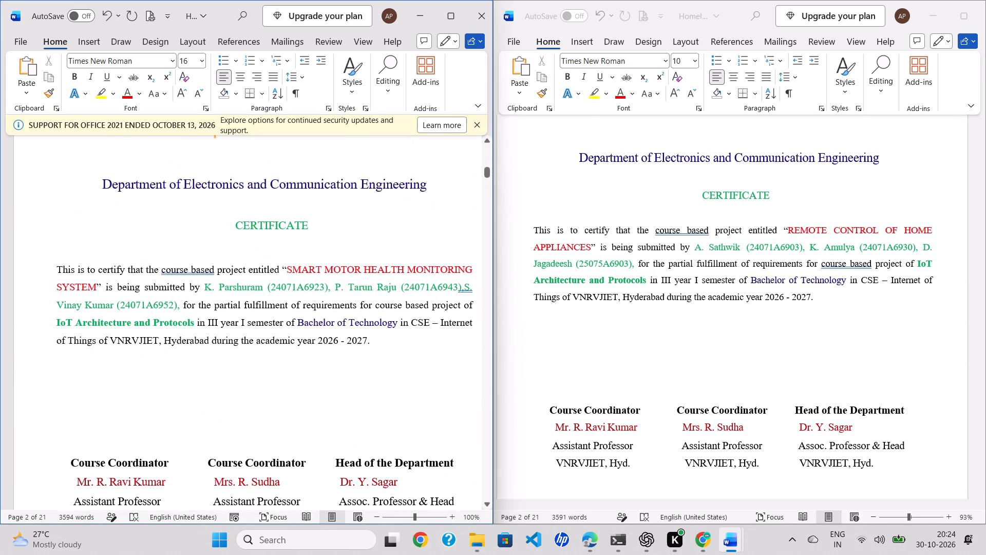
{"action": "scroll", "coordinate": [349, 380], "scroll_direction": "down", "scroll_amount": 4}
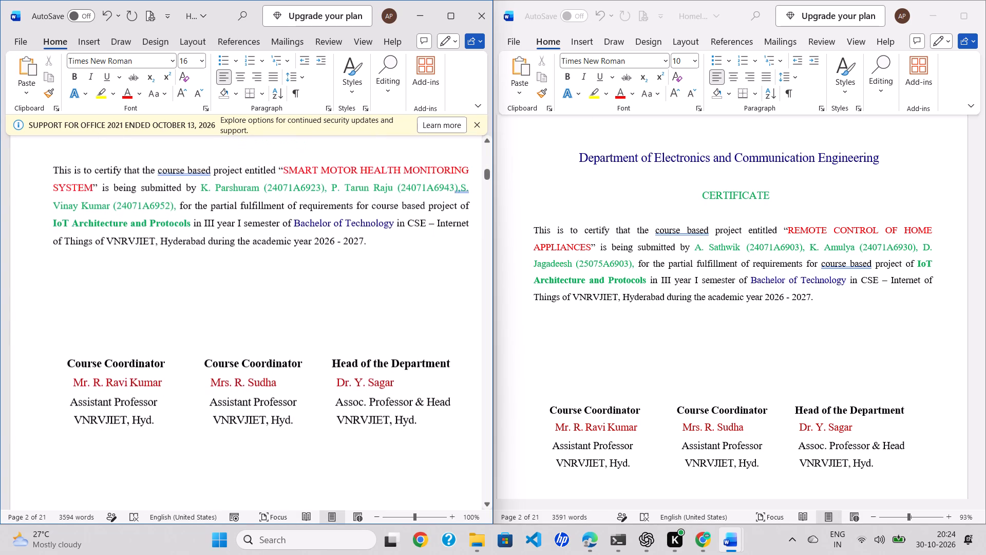
Replace the project title in the Smart Motor report's declaration with "SMART MOTOR HEALTH MONITORING SYSTEM" and remove the line break after it.
{"action": "scroll", "coordinate": [349, 380], "scroll_direction": "down", "scroll_amount": 4}
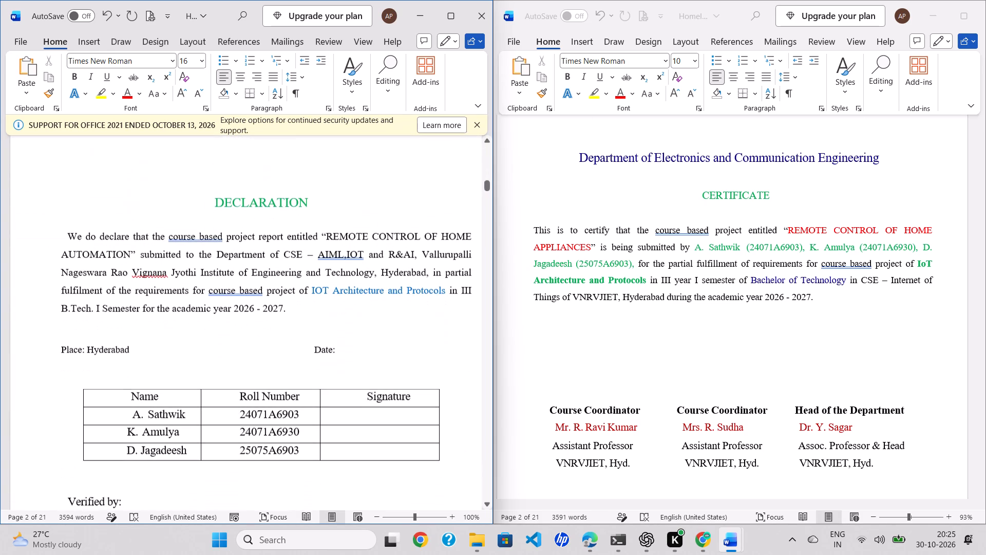
{"action": "scroll", "coordinate": [594, 418], "scroll_direction": "down", "scroll_amount": 3}
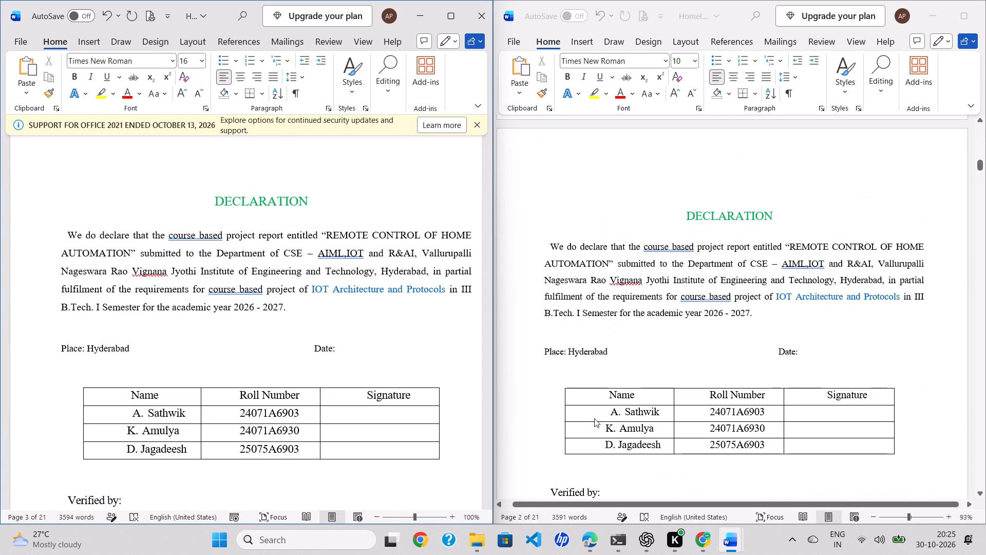
{"action": "scroll", "coordinate": [367, 351], "scroll_direction": "down", "scroll_amount": 1}
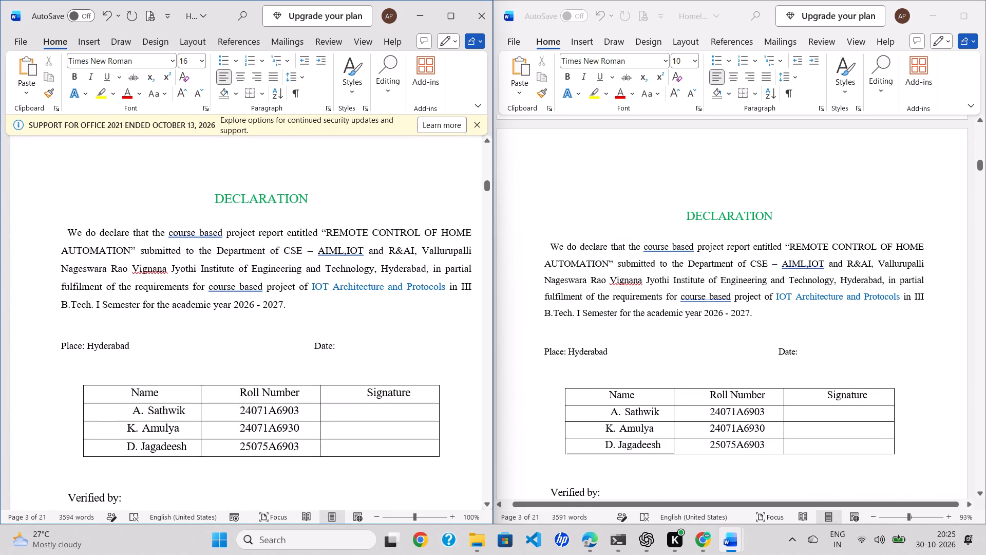
{"action": "scroll", "coordinate": [367, 351], "scroll_direction": "down", "scroll_amount": 1}
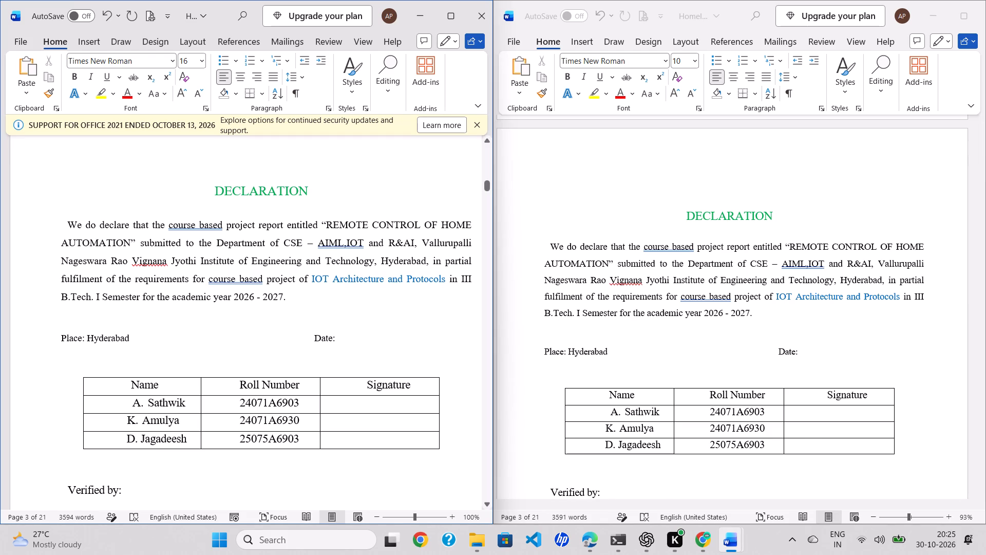
{"action": "left_click_drag", "start_coordinate": [127, 243], "coordinate": [278, 223]}
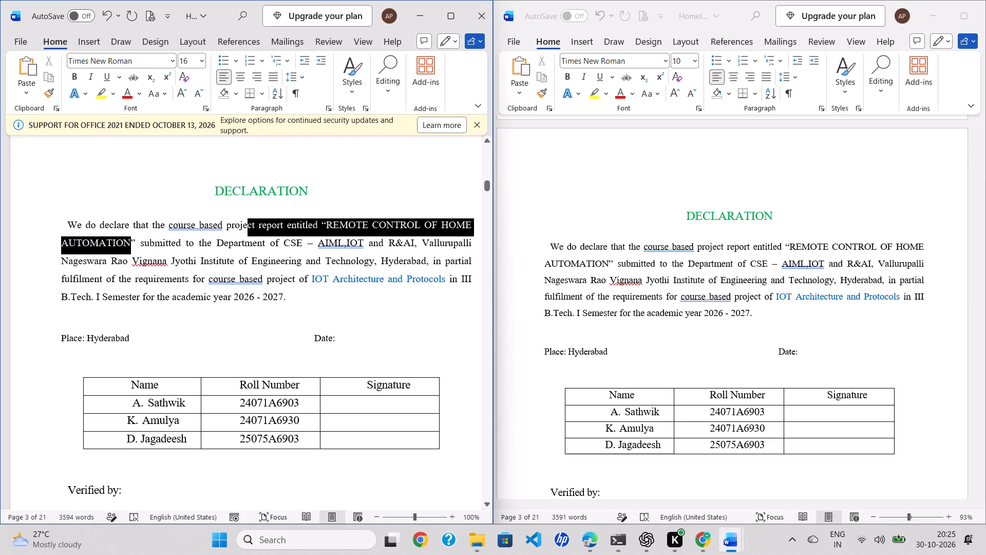
{"action": "left_click_drag", "start_coordinate": [278, 223], "coordinate": [327, 232]}
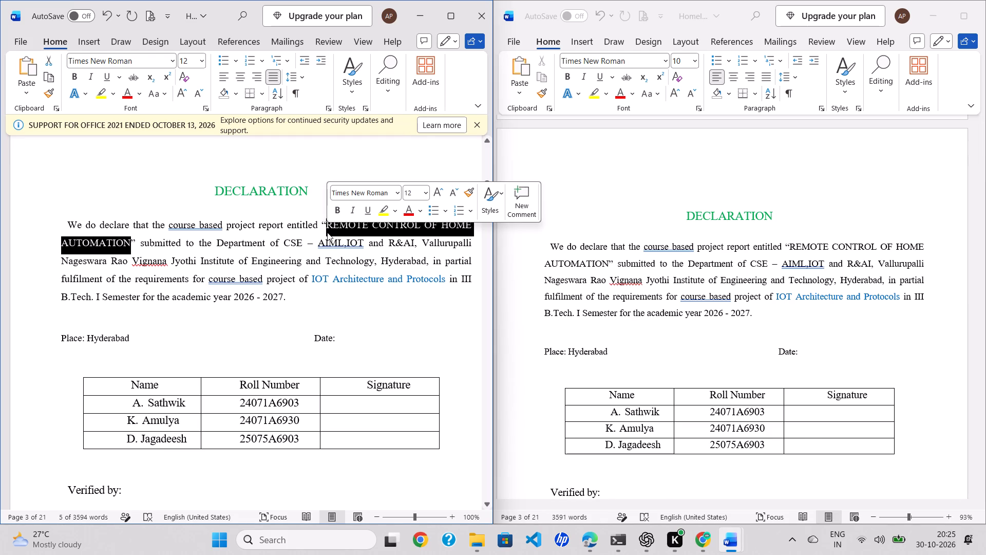
{"action": "key", "text": "ctrl+v"}
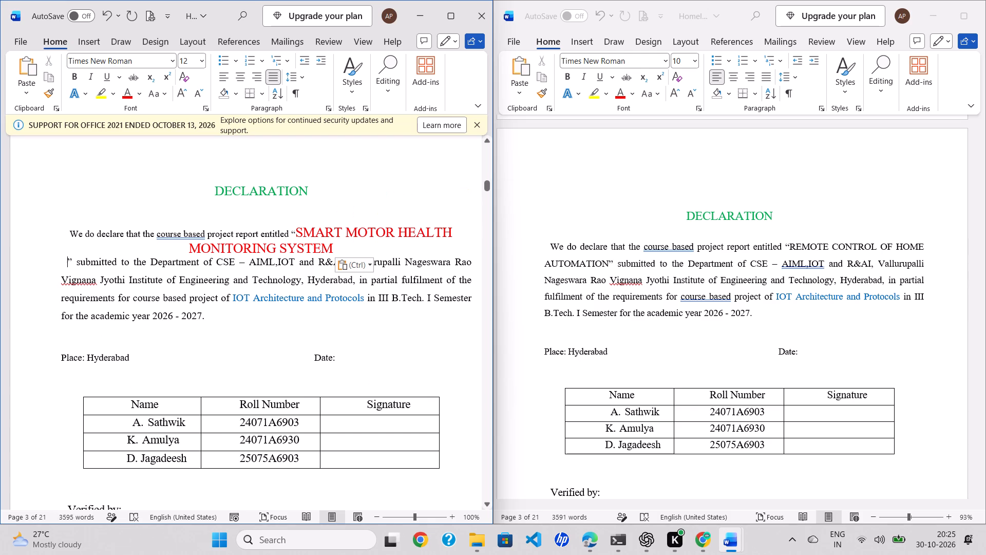
{"action": "key", "text": "BackSpace"}
{"action": "key", "text": "BackSpace"}
{"action": "key", "text": "BackSpace"}
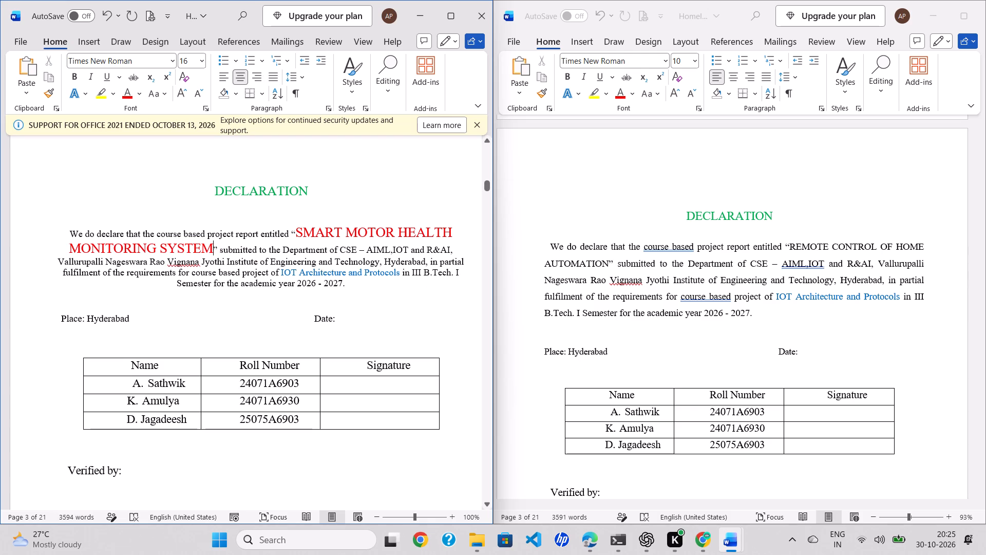
Format the new project title in the declaration paragraph as black text at 12 pt.
{"action": "left_click_drag", "start_coordinate": [211, 250], "coordinate": [196, 180]}
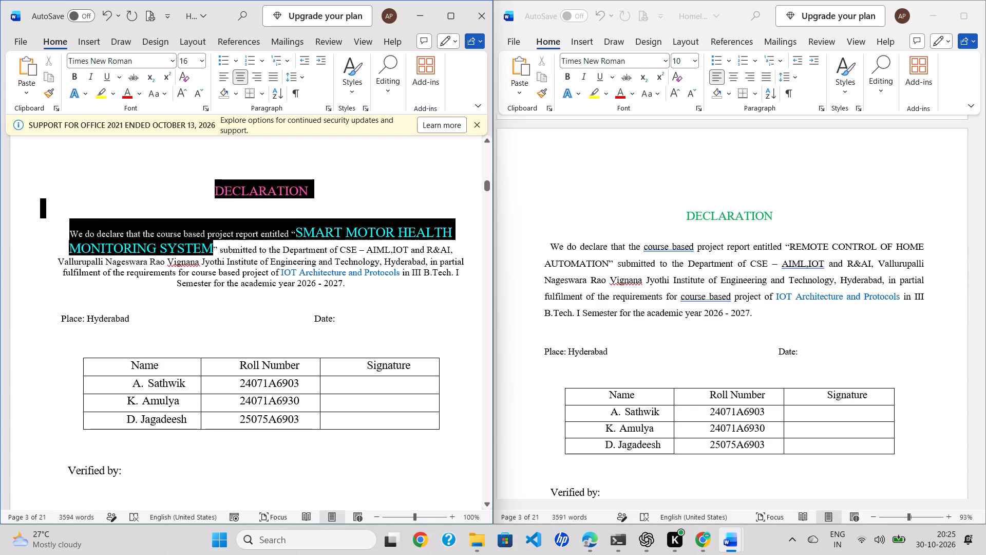
{"action": "left_click_drag", "start_coordinate": [196, 180], "coordinate": [297, 230]}
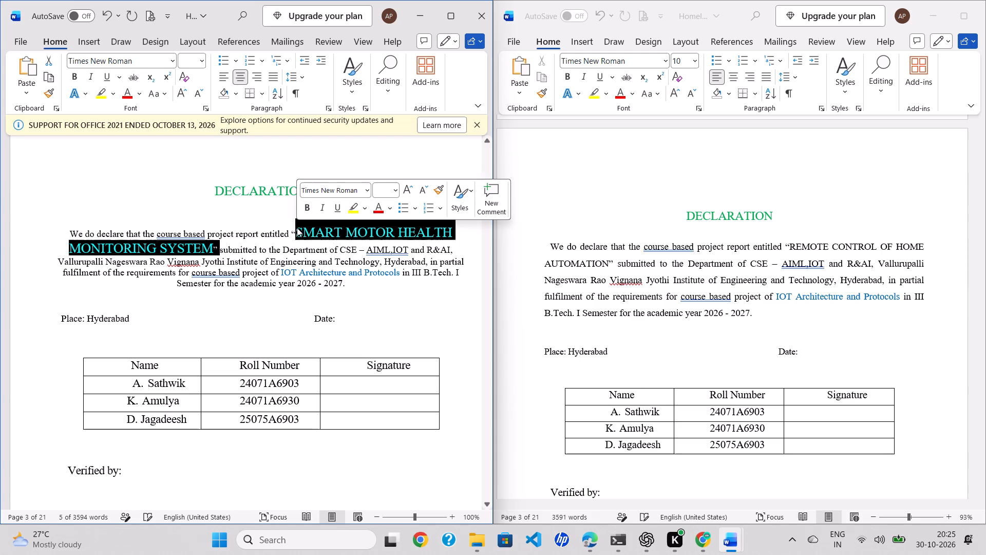
{"action": "left_click", "coordinate": [386, 209]}
{"action": "left_click", "coordinate": [382, 247]}
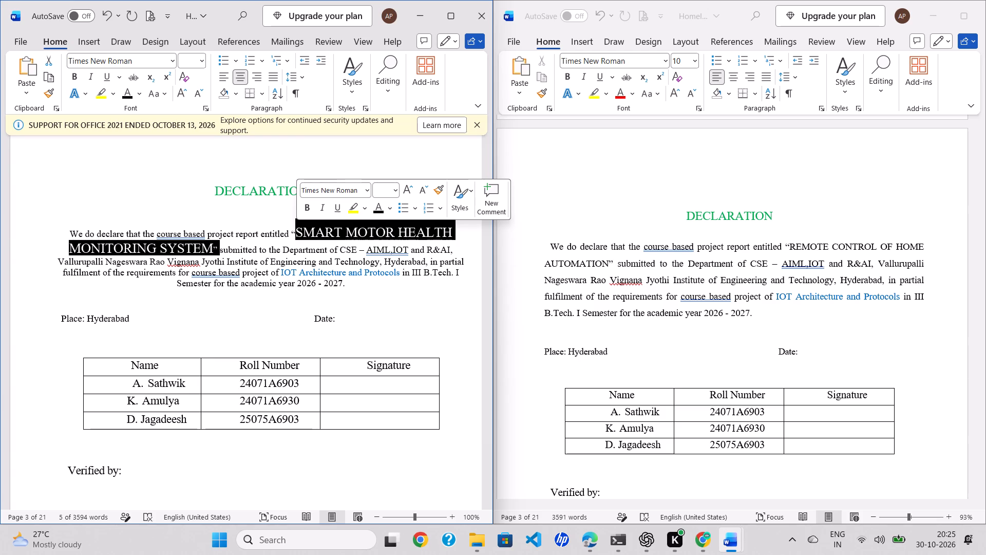
{"action": "left_click", "coordinate": [377, 188]}
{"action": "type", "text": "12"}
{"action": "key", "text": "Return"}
{"action": "left_click", "coordinate": [318, 294]}
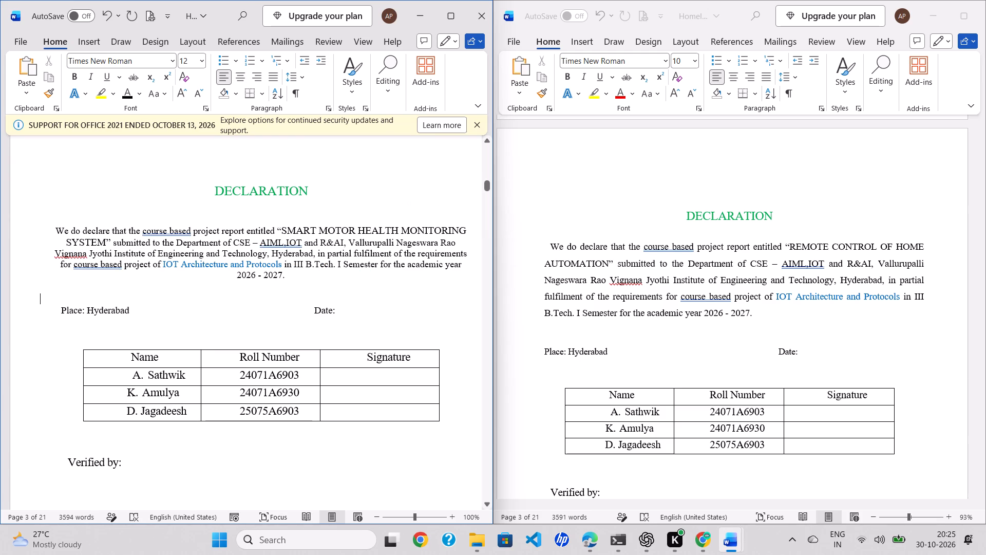
Match the original's declaration by setting the Smart Motor paragraph text before "2026 - 2027." to 12 pt and justifying the paragraph.
{"action": "scroll", "coordinate": [273, 292], "scroll_direction": "up", "scroll_amount": 1}
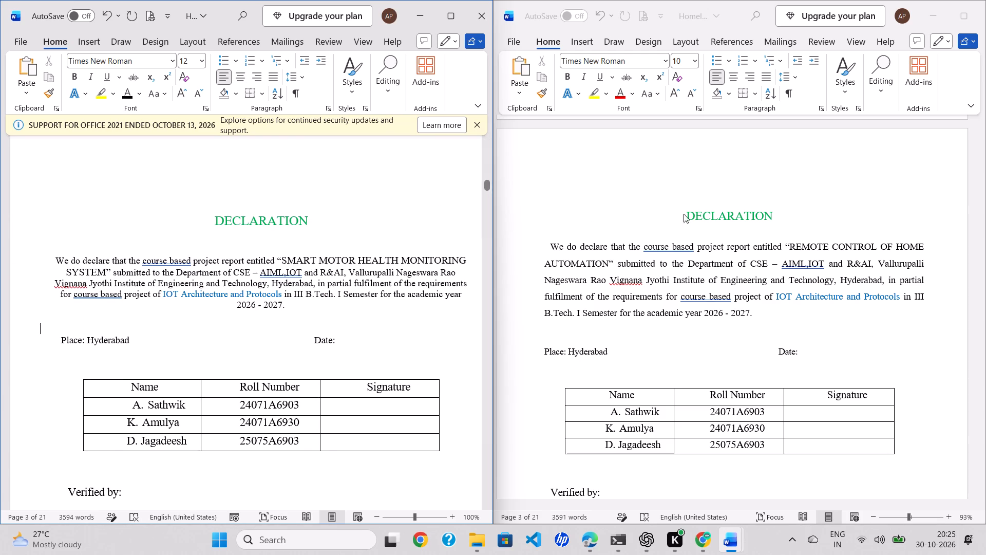
{"action": "left_click_drag", "start_coordinate": [840, 263], "coordinate": [746, 259]}
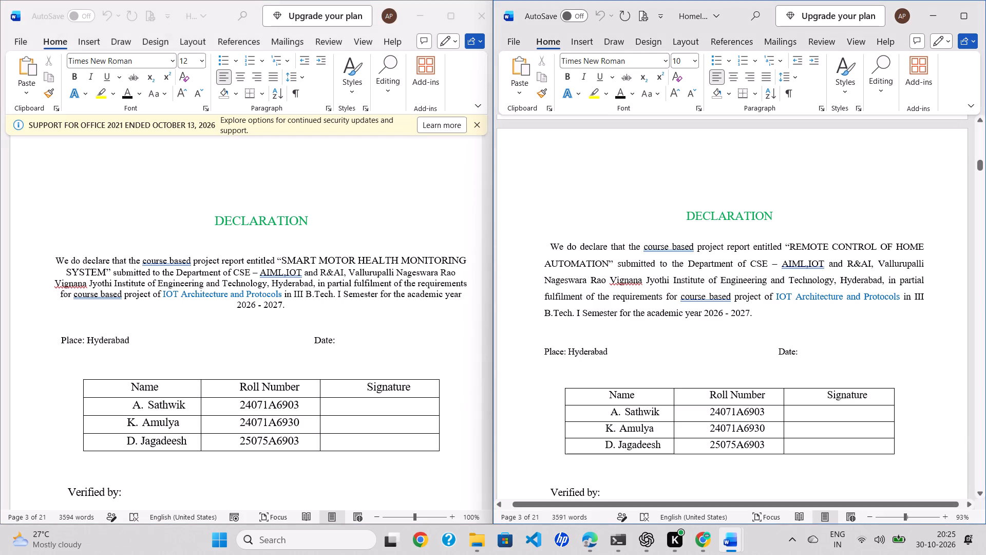
{"action": "left_click", "coordinate": [737, 285]}
{"action": "left_click_drag", "start_coordinate": [737, 285], "coordinate": [688, 275]}
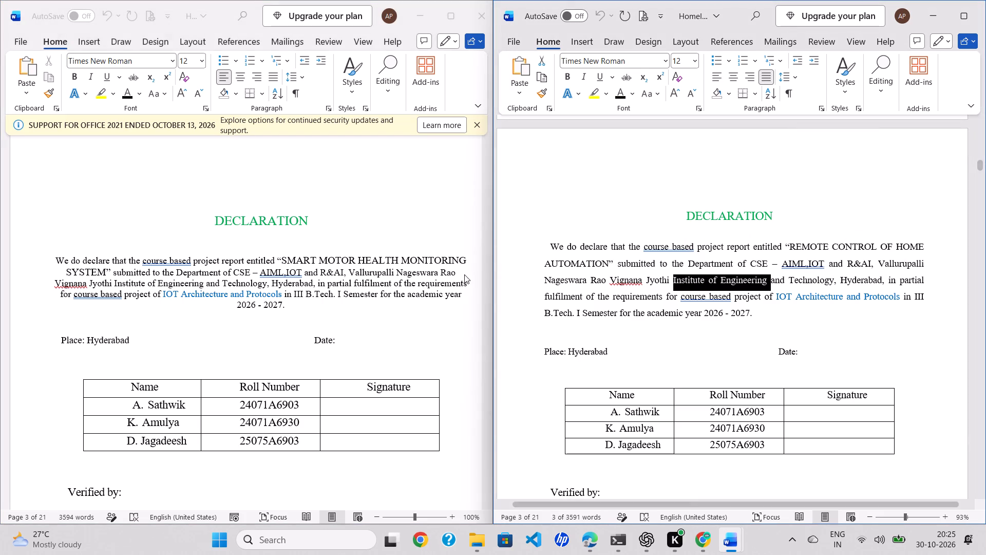
{"action": "left_click_drag", "start_coordinate": [369, 289], "coordinate": [306, 278]}
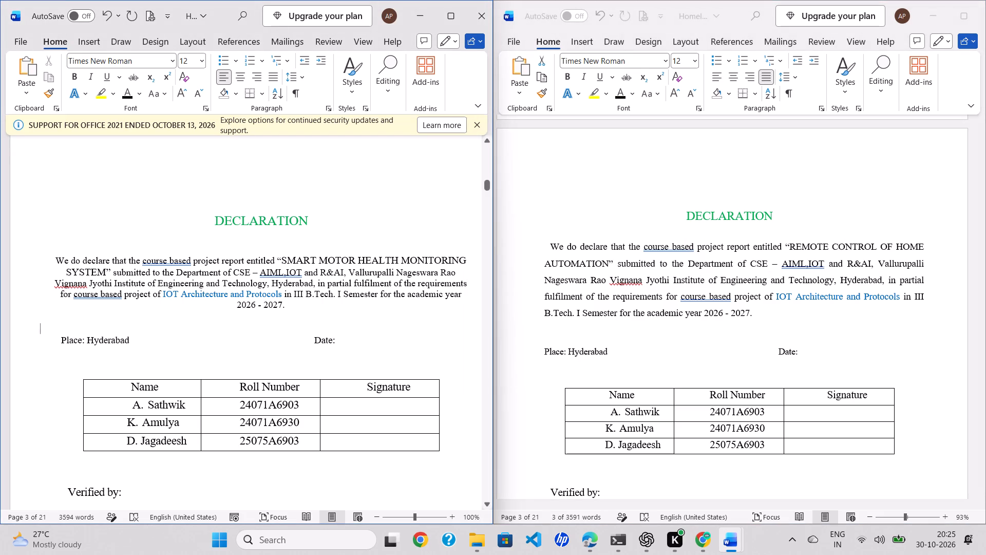
{"action": "left_click_drag", "start_coordinate": [321, 283], "coordinate": [258, 269]}
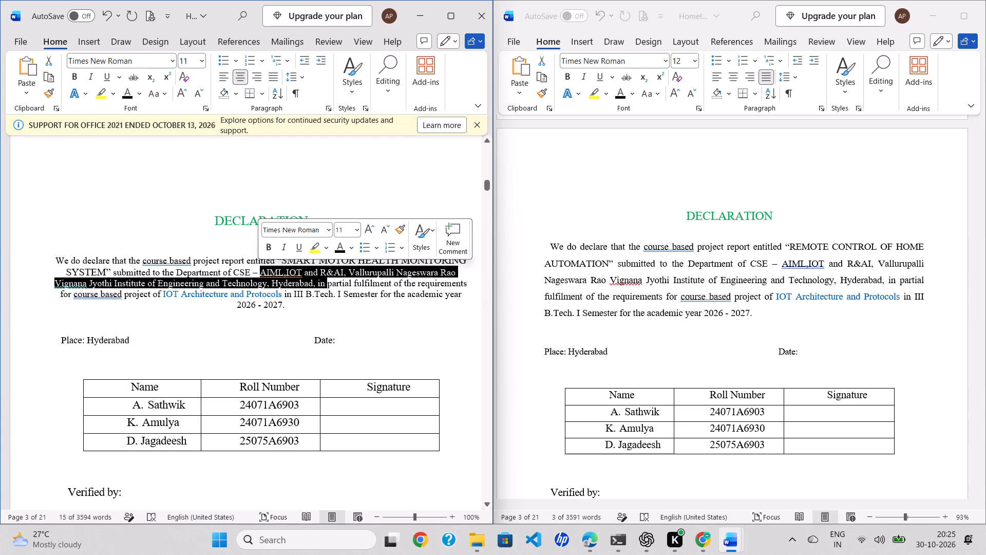
{"action": "left_click_drag", "start_coordinate": [461, 291], "coordinate": [152, 260]}
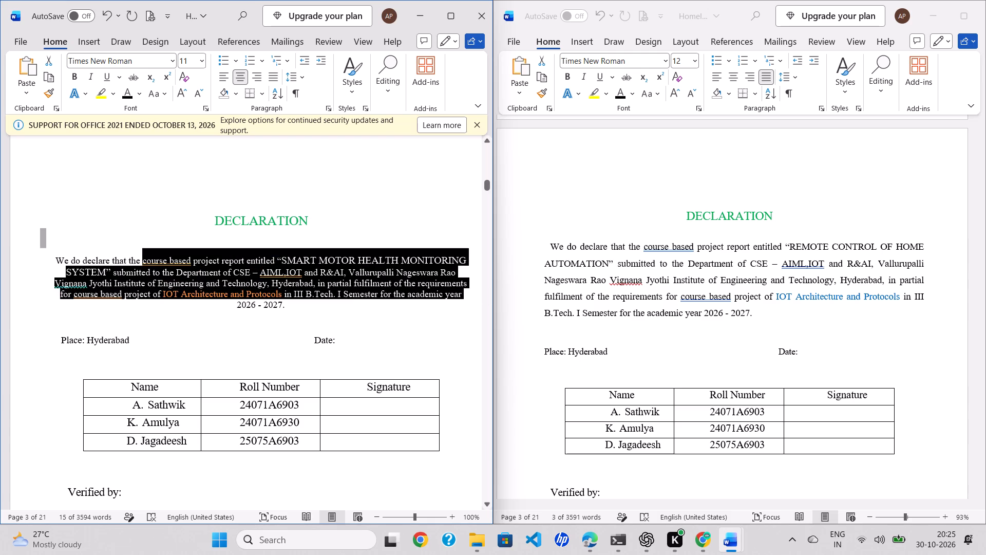
{"action": "left_click_drag", "start_coordinate": [152, 260], "coordinate": [63, 256]}
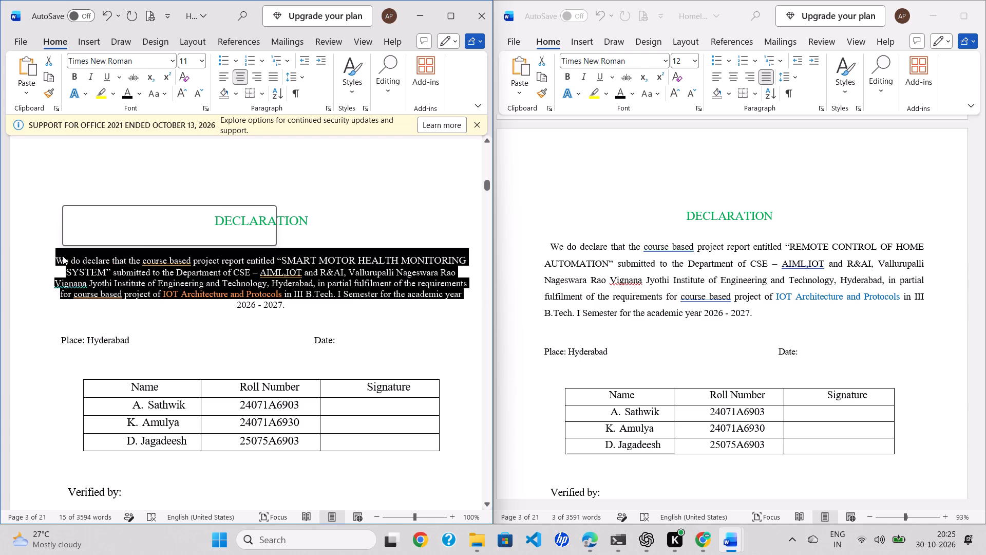
{"action": "left_click", "coordinate": [147, 213]}
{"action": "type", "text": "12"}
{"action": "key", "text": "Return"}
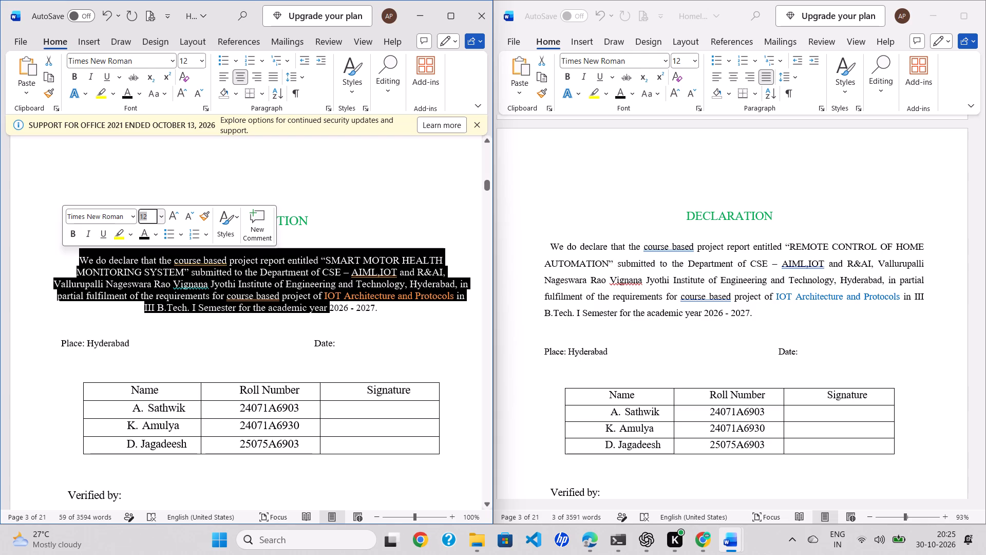
{"action": "left_click", "coordinate": [273, 74]}
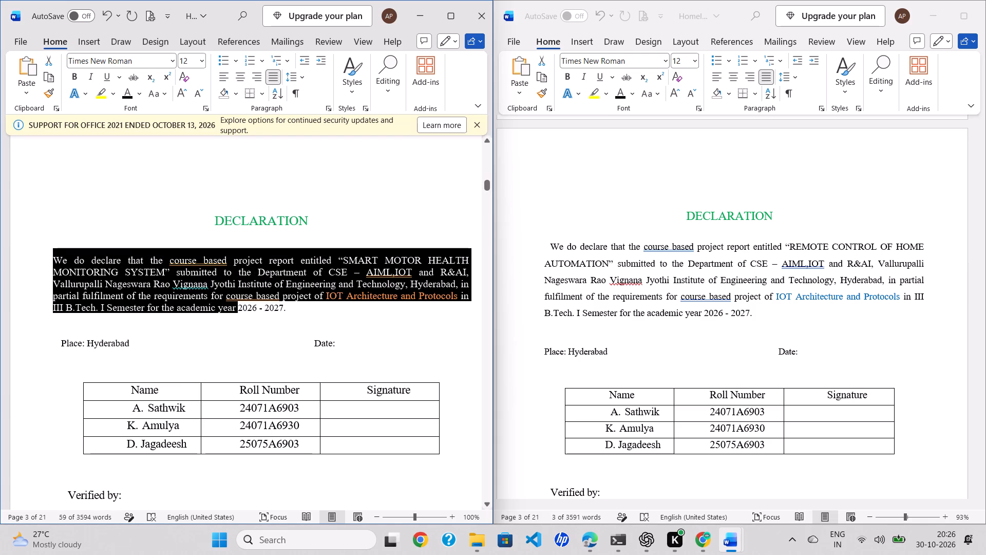
Set the academic year "2026 - 2027." at the end of the declaration paragraph to 12 pt.
{"action": "left_click", "coordinate": [288, 308]}
{"action": "left_click_drag", "start_coordinate": [288, 308], "coordinate": [244, 305]}
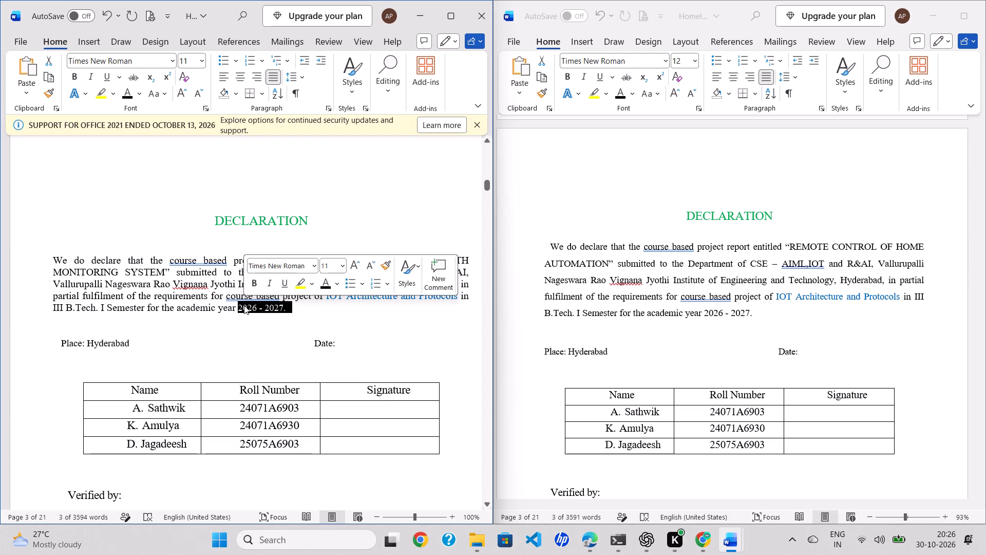
{"action": "left_click", "coordinate": [327, 266]}
{"action": "key", "text": "BackSpace"}
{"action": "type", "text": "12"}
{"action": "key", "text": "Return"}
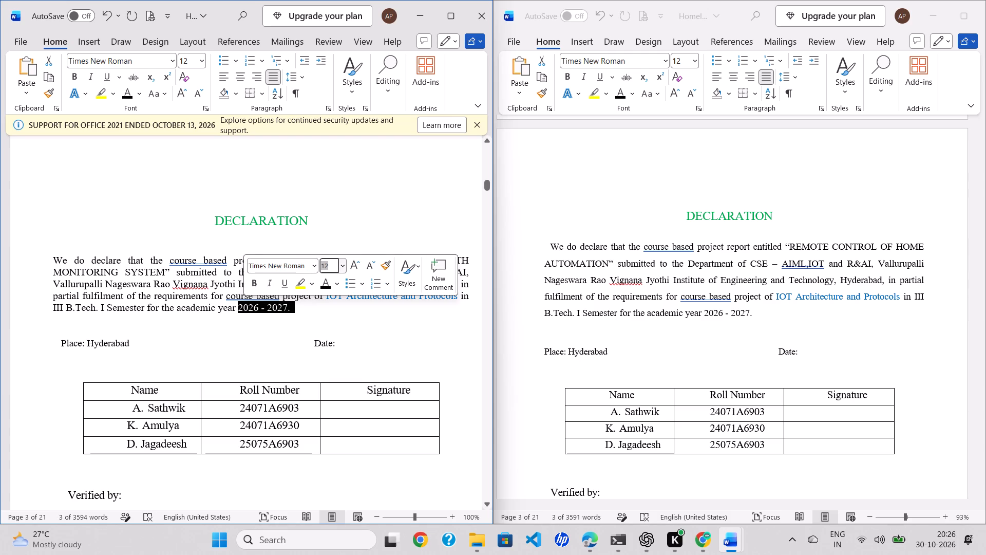
{"action": "left_click", "coordinate": [206, 233]}
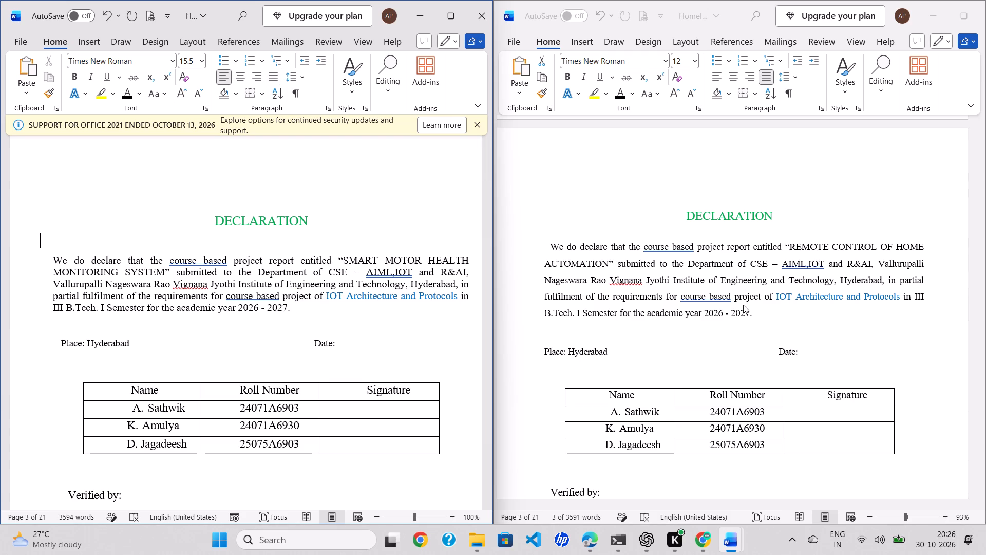
Indent the first line of the Smart Motor report's declaration paragraph, following the original report's layout.
{"action": "left_click", "coordinate": [751, 307]}
{"action": "left_click_drag", "start_coordinate": [751, 307], "coordinate": [696, 299]}
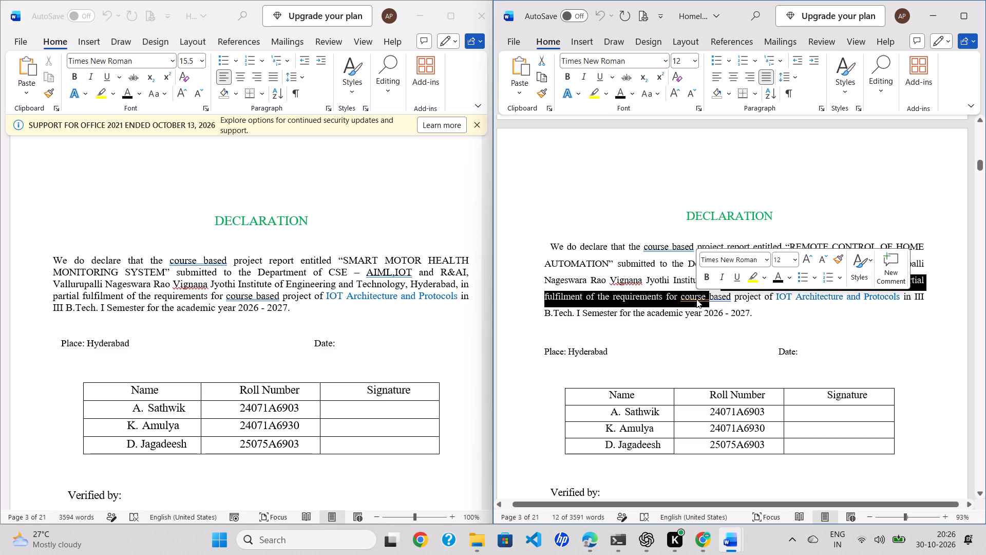
{"action": "left_click", "coordinate": [593, 222]}
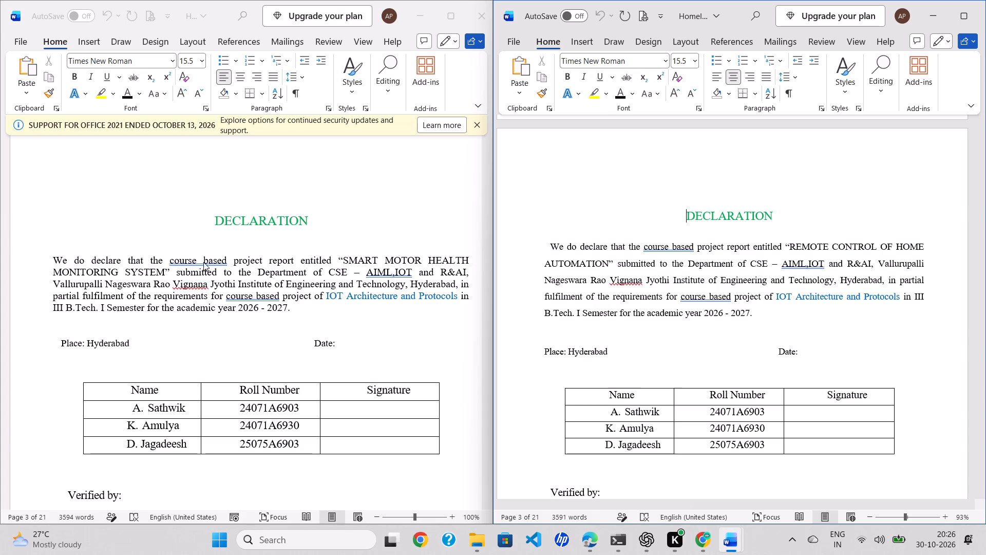
{"action": "left_click", "coordinate": [58, 256]}
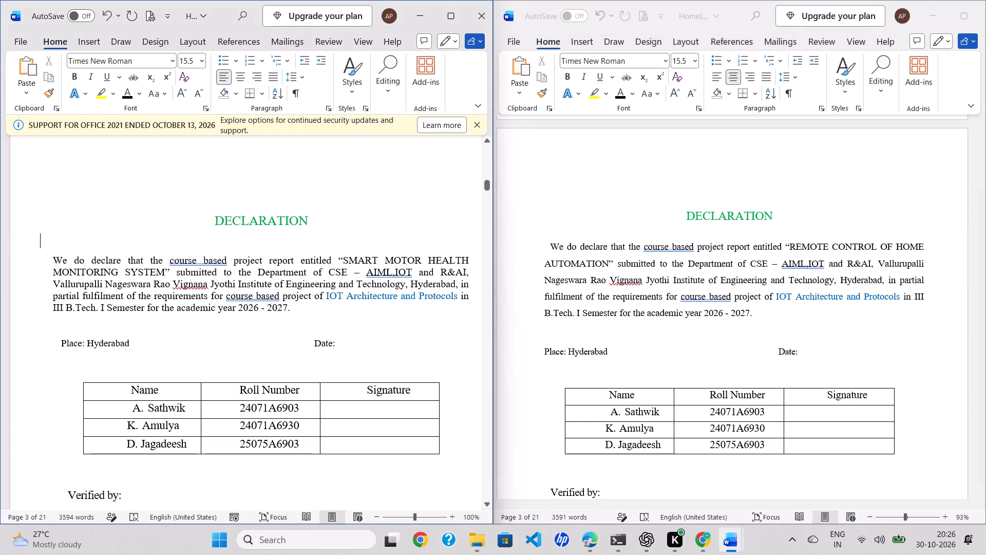
{"action": "left_click", "coordinate": [54, 258]}
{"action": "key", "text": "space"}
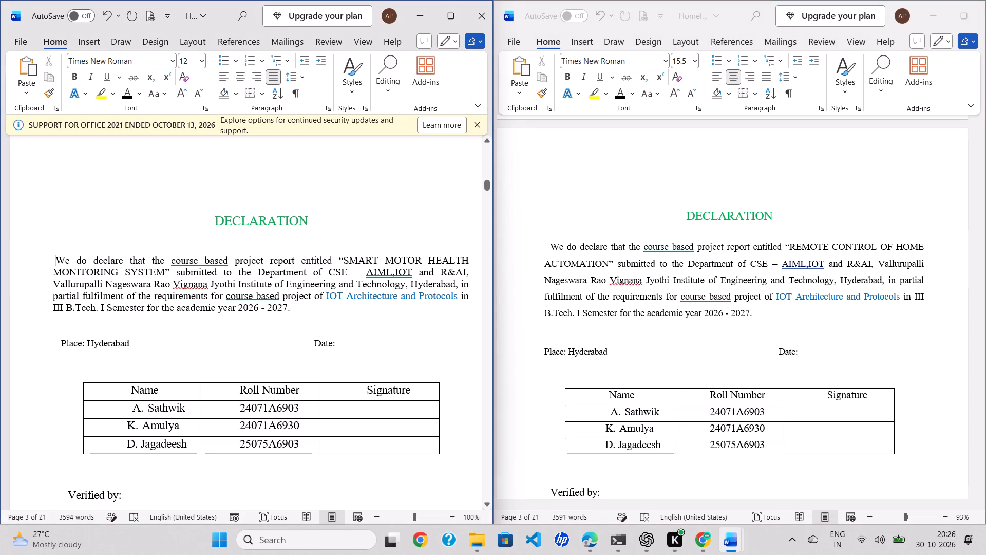
{"action": "key", "text": "BackSpace"}
{"action": "key", "text": "Tab"}
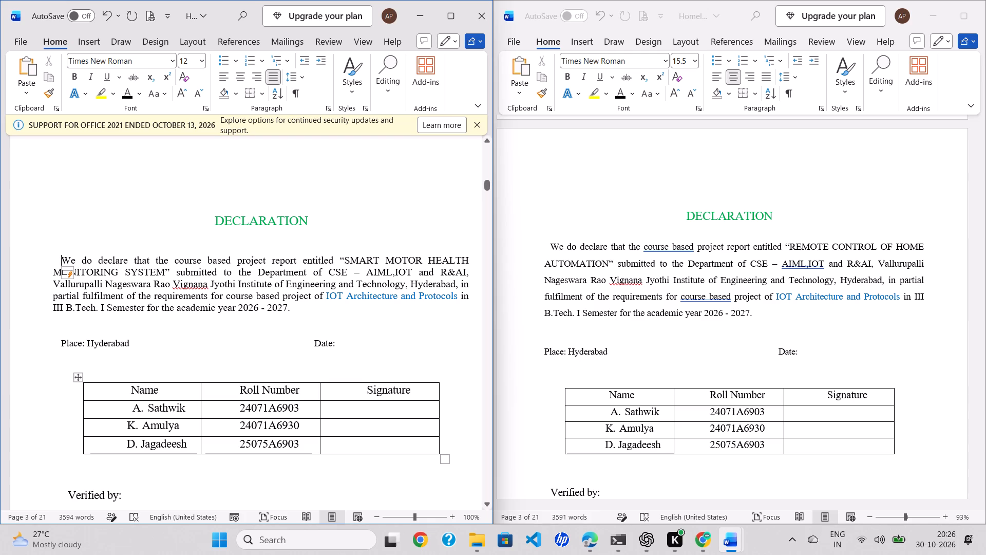
Set the line spacing of the Smart Motor report's declaration paragraph to 1.5.
{"action": "scroll", "coordinate": [181, 352], "scroll_direction": "down", "scroll_amount": 1}
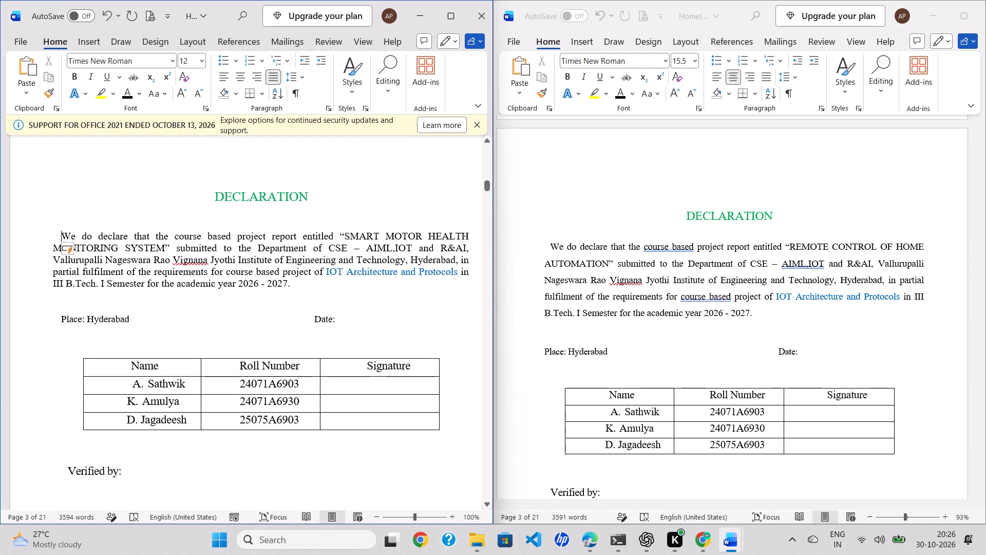
{"action": "left_click_drag", "start_coordinate": [292, 287], "coordinate": [65, 237]}
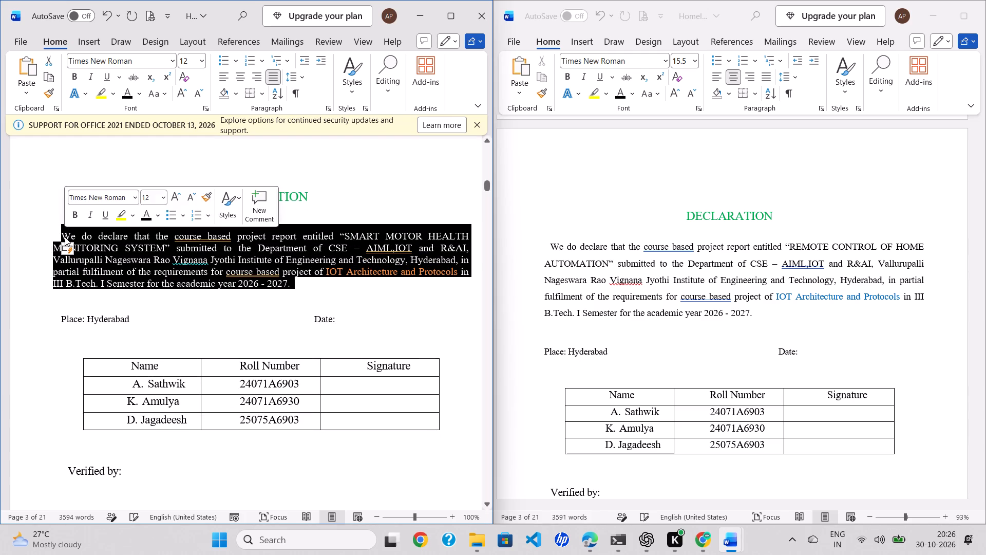
{"action": "left_click", "coordinate": [298, 77]}
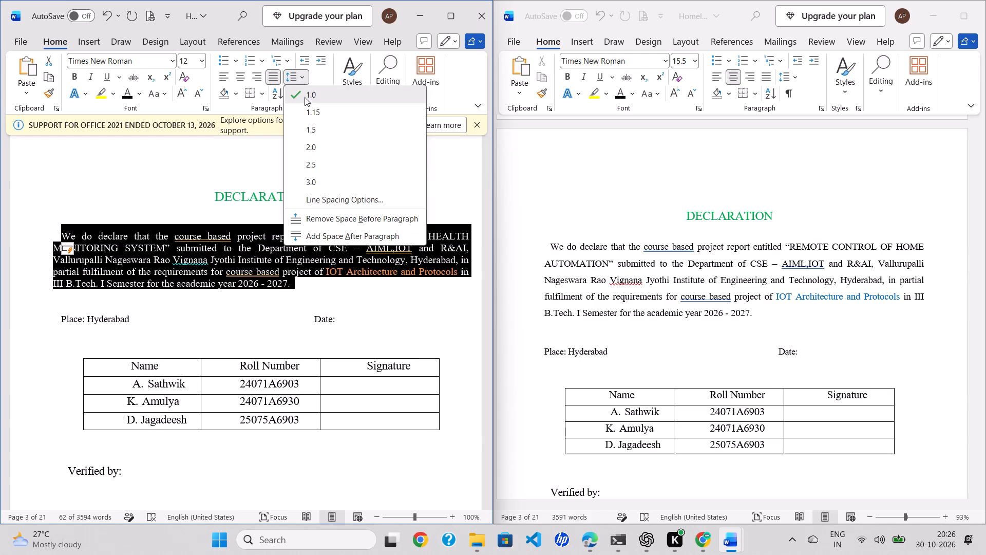
{"action": "left_click", "coordinate": [314, 128]}
{"action": "left_click", "coordinate": [379, 183]}
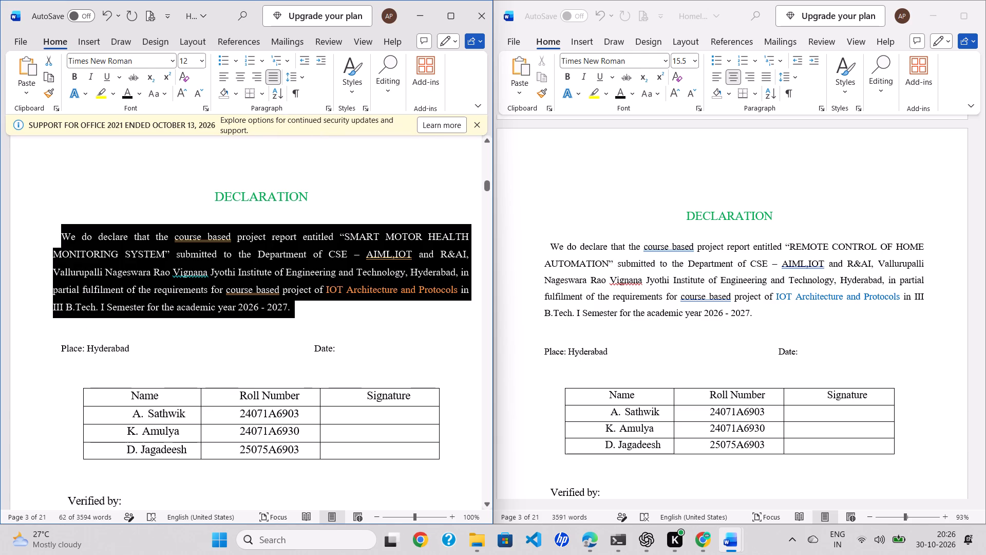
Replace the last two digits of the roll numbers in the first two student rows of the Smart Motor declaration table.
{"action": "scroll", "coordinate": [315, 329], "scroll_direction": "down", "scroll_amount": 1}
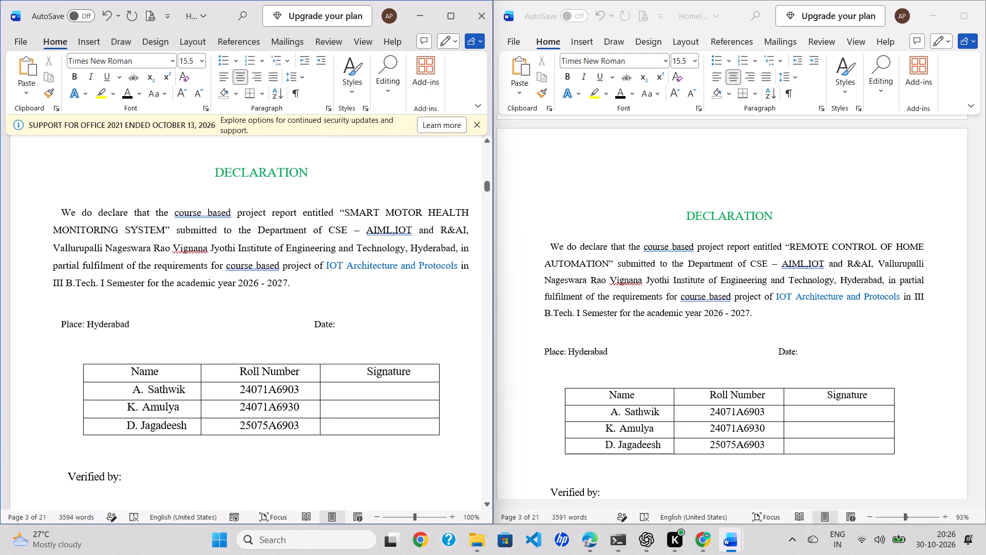
{"action": "scroll", "coordinate": [315, 329], "scroll_direction": "down", "scroll_amount": 2}
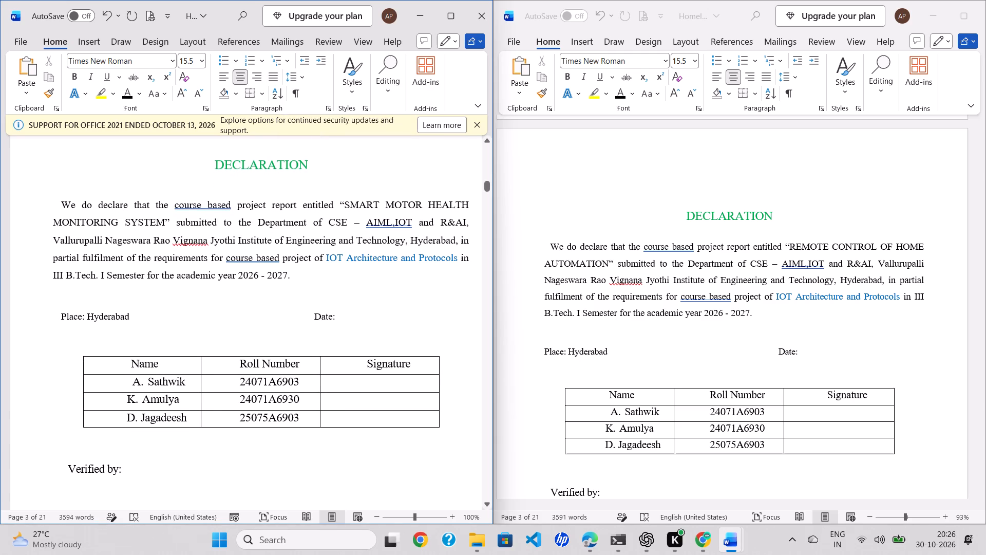
{"action": "scroll", "coordinate": [315, 329], "scroll_direction": "down", "scroll_amount": 1}
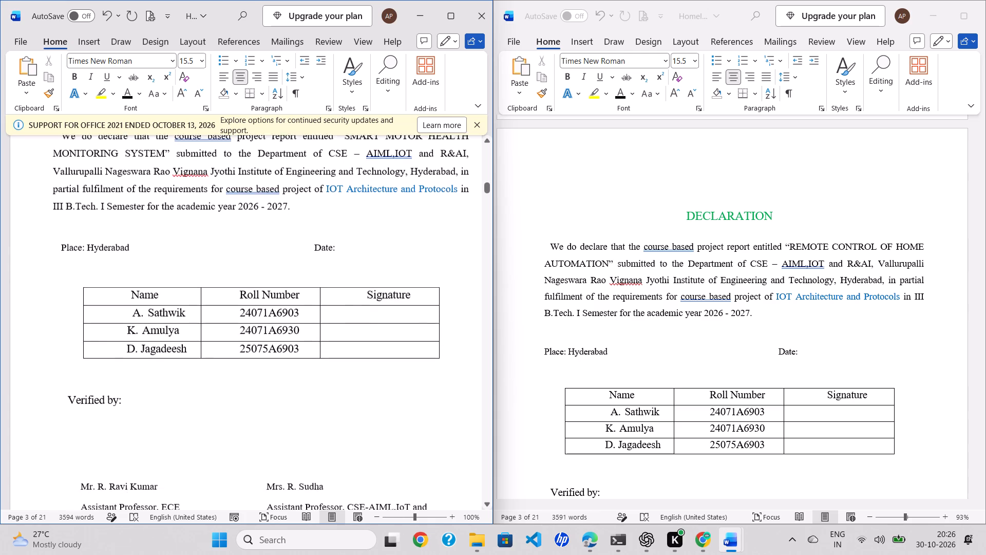
{"action": "left_click", "coordinate": [305, 308]}
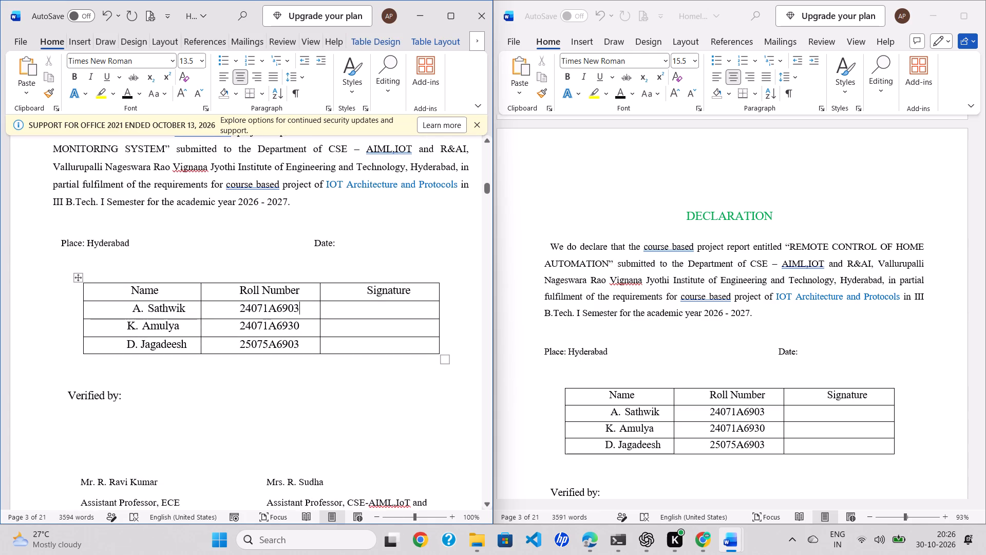
{"action": "key", "text": "BackSpace"}
{"action": "key", "text": "BackSpace"}
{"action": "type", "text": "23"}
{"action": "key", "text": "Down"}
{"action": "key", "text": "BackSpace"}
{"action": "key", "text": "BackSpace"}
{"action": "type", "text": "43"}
Correct the third student's roll number in the declaration table, updating its year prefix, middle code and last two digits for the new team member.
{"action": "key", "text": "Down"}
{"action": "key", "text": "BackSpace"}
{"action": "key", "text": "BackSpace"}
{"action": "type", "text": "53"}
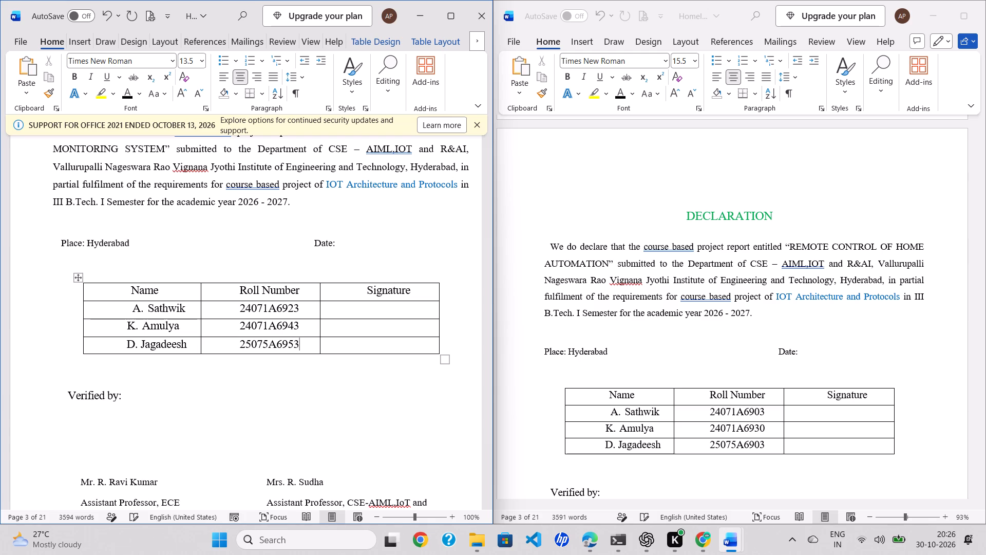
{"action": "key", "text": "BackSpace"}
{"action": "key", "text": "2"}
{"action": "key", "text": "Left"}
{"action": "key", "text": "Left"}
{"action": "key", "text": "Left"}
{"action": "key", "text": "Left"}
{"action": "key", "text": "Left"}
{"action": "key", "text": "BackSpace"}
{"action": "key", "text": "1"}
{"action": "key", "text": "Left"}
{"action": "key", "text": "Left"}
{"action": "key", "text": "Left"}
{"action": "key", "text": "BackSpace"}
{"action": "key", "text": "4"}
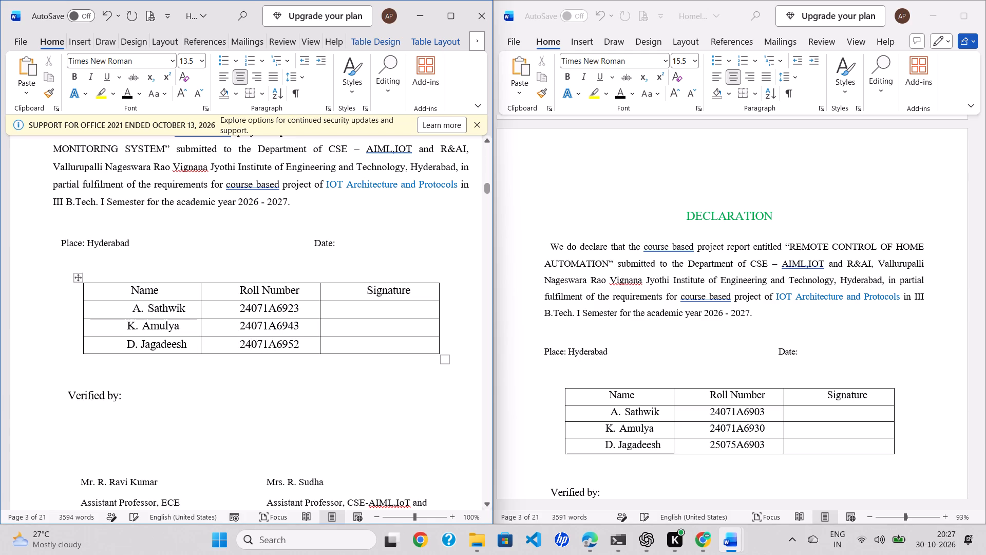
Replace the student name in the third row of the declaration table with the new team member's name.
{"action": "left_click", "coordinate": [194, 341]}
{"action": "key", "text": "BackSpace"}
{"action": "key", "text": "BackSpace"}
{"action": "key", "text": "BackSpace"}
{"action": "key", "text": "BackSpace"}
{"action": "key", "text": "BackSpace"}
{"action": "key", "text": "BackSpace"}
{"action": "key", "text": "BackSpace"}
{"action": "key", "text": "BackSpace"}
{"action": "key", "text": "BackSpace"}
{"action": "key", "text": "BackSpace"}
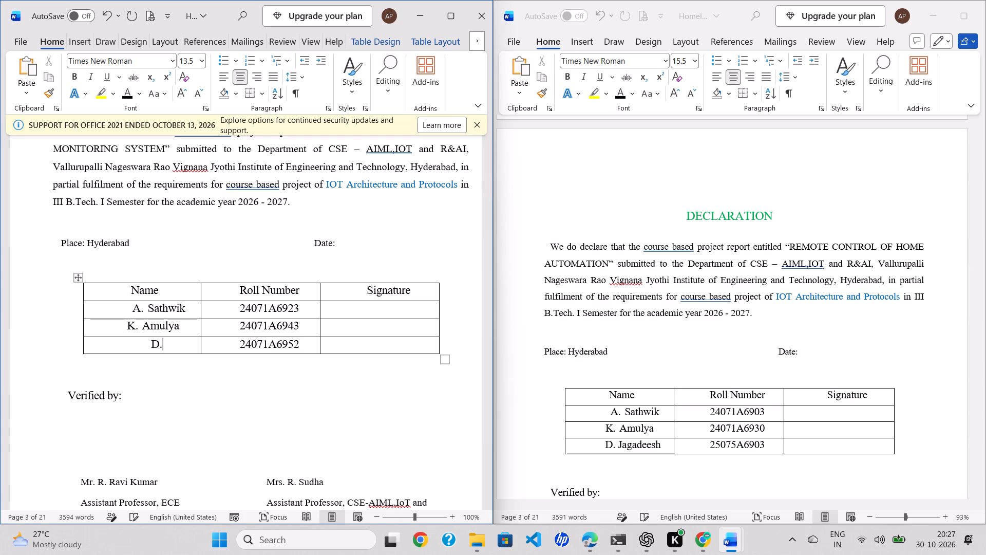
{"action": "key", "text": "BackSpace"}
{"action": "key", "text": "BackSpace"}
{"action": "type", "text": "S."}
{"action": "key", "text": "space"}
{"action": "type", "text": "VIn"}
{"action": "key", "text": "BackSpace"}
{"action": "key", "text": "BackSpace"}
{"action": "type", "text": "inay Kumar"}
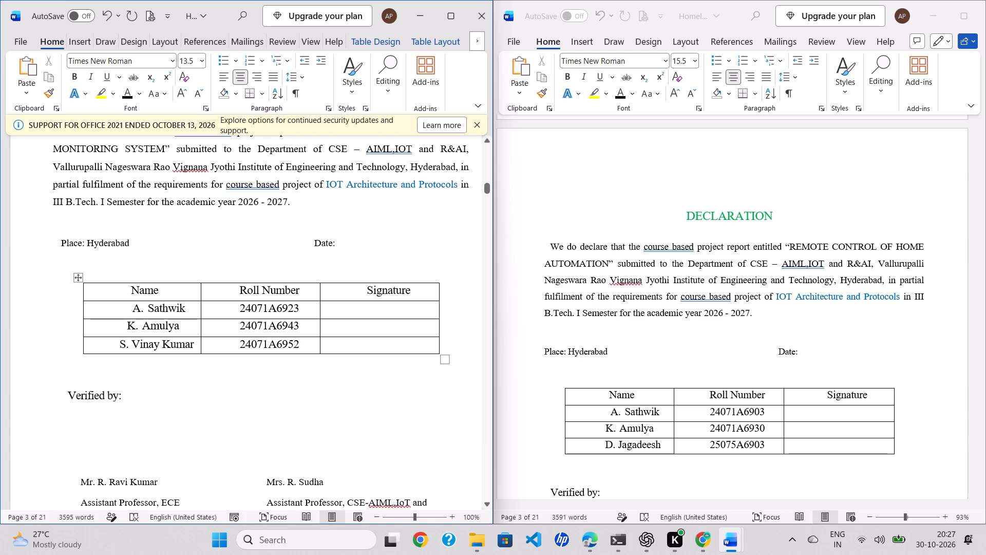
Replace the student name in the second row of the declaration table with the new team member's name.
{"action": "left_click", "coordinate": [182, 330]}
{"action": "key", "text": "BackSpace"}
{"action": "key", "text": "BackSpace"}
{"action": "key", "text": "BackSpace"}
{"action": "key", "text": "BackSpace"}
{"action": "key", "text": "BackSpace"}
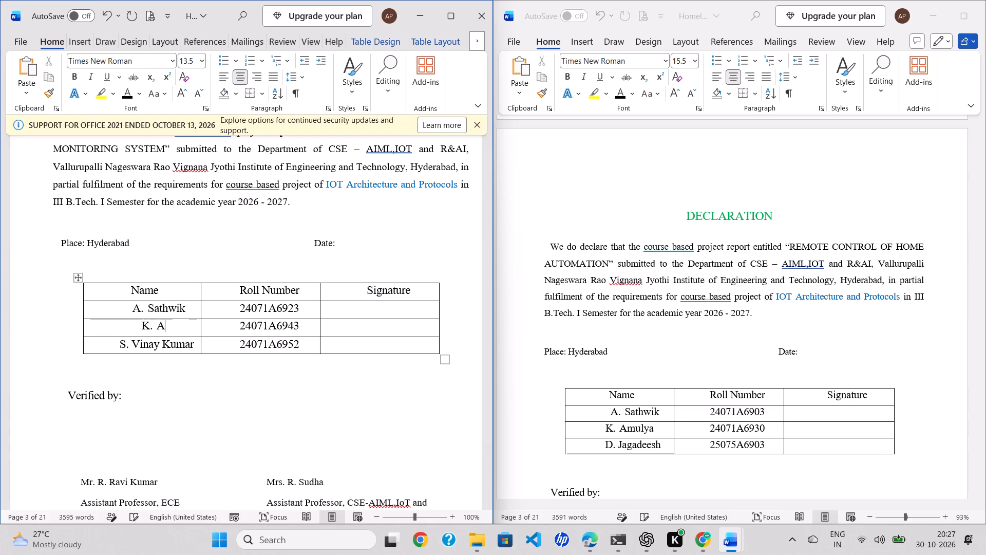
{"action": "key", "text": "BackSpace"}
{"action": "key", "text": "BackSpace"}
{"action": "key", "text": "BackSpace"}
{"action": "key", "text": "BackSpace"}
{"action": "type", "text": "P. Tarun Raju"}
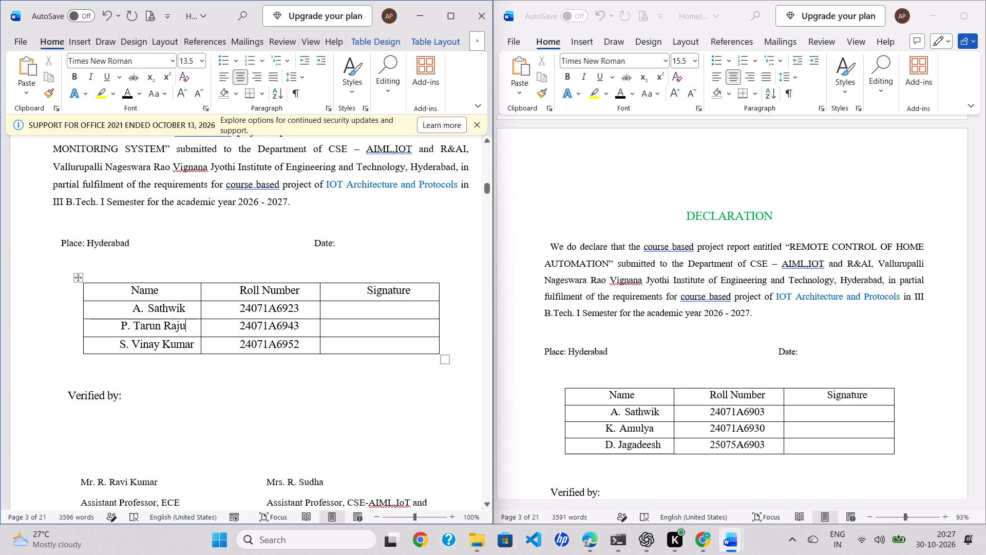
Remove the name and its automatic list letter from the first student row and enter the new team member's name.
{"action": "left_click", "coordinate": [189, 307]}
{"action": "key", "text": "BackSpace"}
{"action": "key", "text": "BackSpace"}
{"action": "key", "text": "BackSpace"}
{"action": "key", "text": "BackSpace"}
{"action": "key", "text": "BackSpace"}
{"action": "key", "text": "BackSpace"}
{"action": "key", "text": "BackSpace"}
{"action": "key", "text": "BackSpace"}
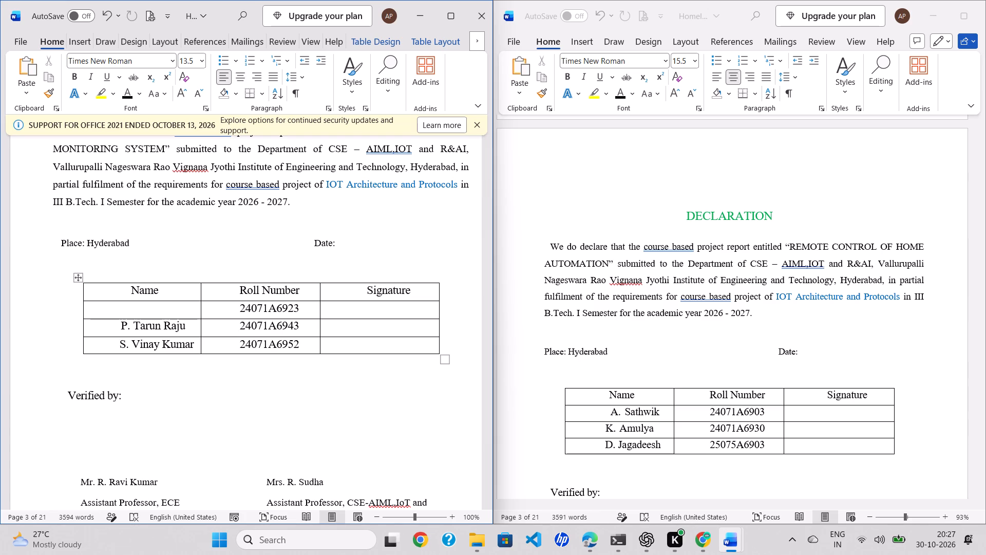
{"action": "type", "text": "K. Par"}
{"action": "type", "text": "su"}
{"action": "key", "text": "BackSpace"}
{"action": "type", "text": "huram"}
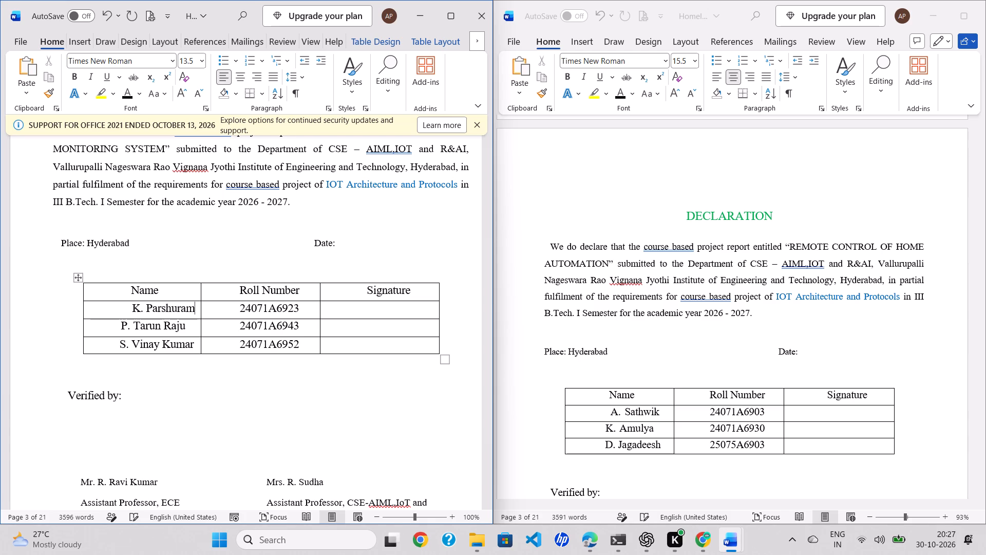
Replace the indent before the first student's name with leading spaces so it lines up with the names below.
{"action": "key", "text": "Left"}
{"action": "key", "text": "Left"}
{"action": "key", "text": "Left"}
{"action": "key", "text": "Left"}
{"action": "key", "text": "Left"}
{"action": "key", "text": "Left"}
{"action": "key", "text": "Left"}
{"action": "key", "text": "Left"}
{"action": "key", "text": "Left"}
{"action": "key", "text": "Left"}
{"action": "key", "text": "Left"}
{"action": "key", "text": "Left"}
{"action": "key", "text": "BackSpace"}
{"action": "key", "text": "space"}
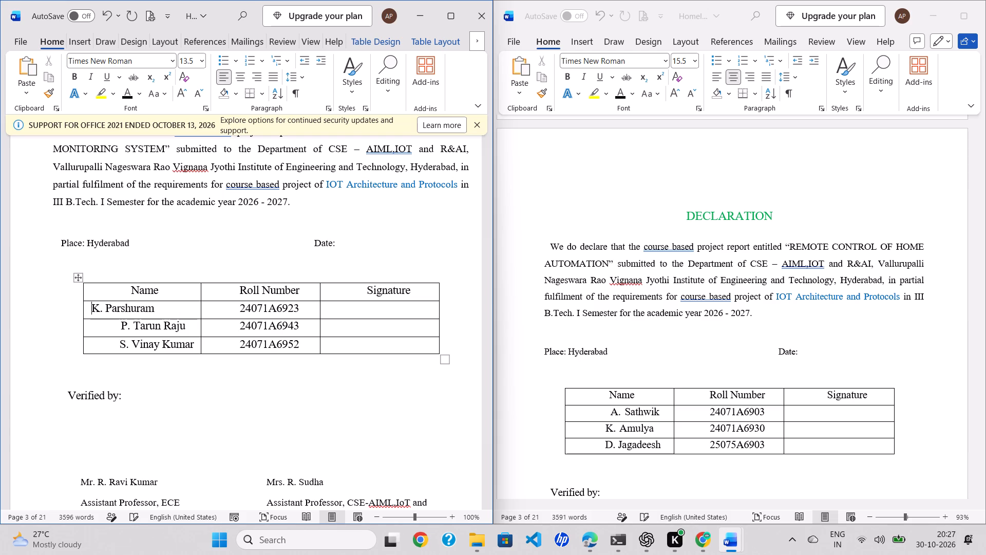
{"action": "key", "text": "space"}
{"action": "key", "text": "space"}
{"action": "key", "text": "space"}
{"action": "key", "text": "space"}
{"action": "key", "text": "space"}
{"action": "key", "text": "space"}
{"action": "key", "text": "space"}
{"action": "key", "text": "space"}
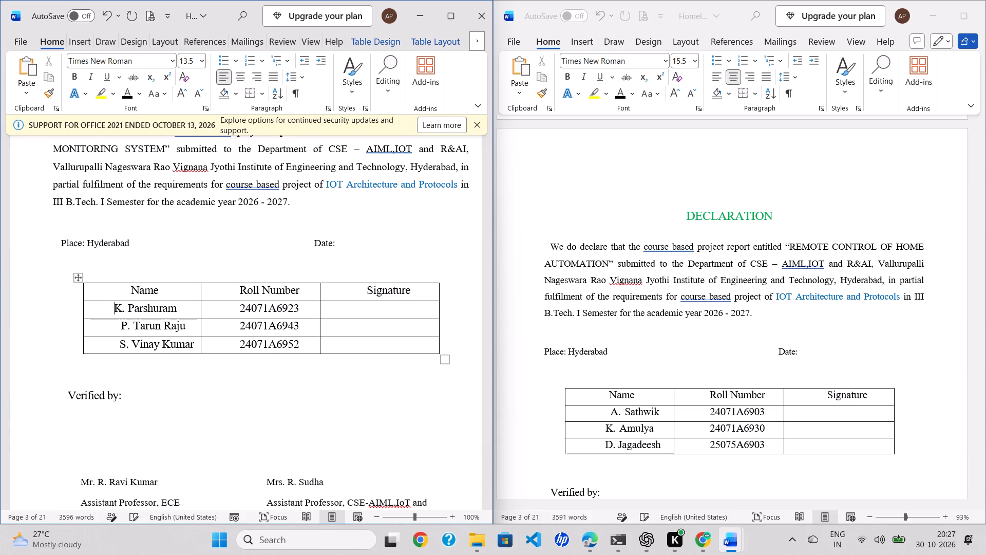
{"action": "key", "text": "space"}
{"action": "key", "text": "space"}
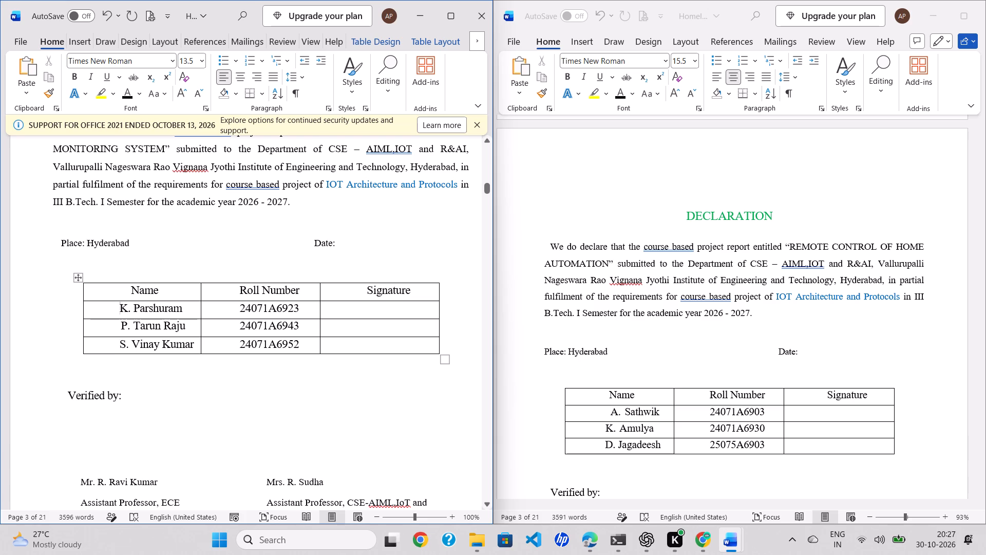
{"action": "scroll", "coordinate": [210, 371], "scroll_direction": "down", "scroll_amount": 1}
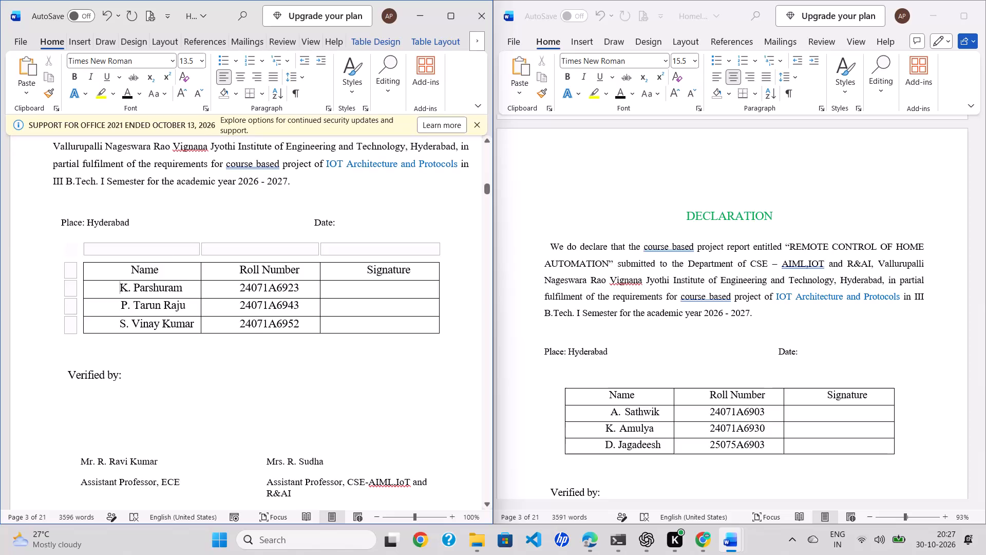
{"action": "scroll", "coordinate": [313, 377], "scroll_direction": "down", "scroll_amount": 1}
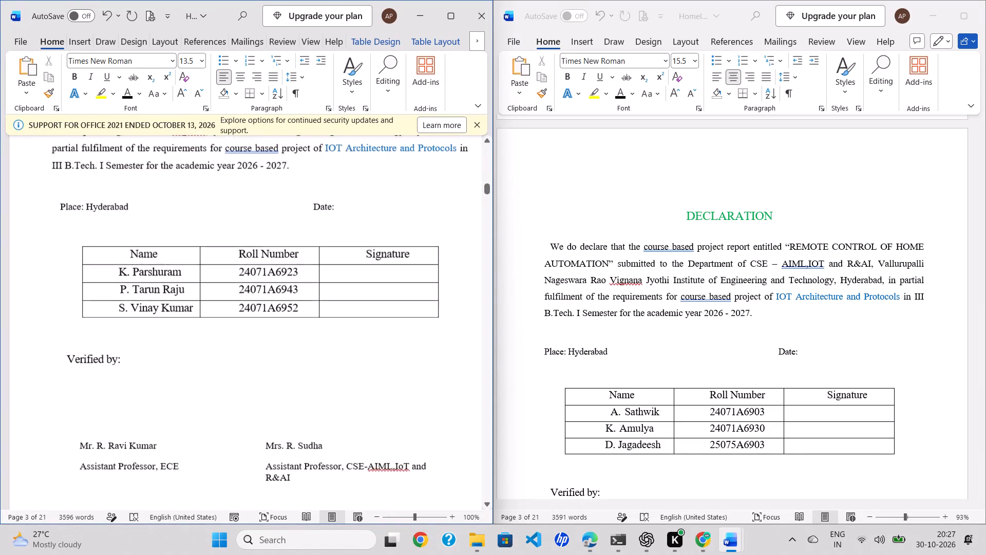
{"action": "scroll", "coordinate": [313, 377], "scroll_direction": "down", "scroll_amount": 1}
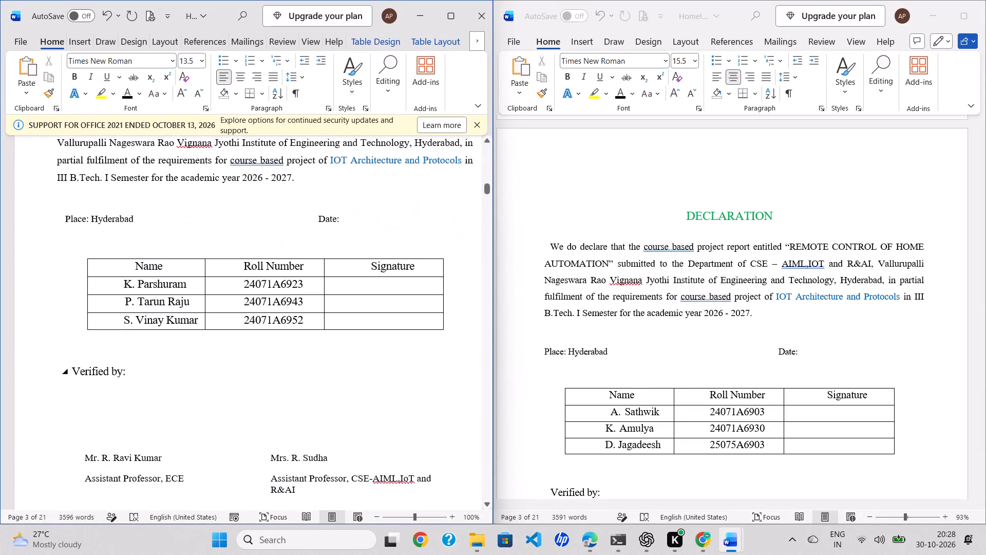
Review the rest of the declaration page and the contents page in both report documents, up to the abstract.
{"action": "scroll", "coordinate": [313, 377], "scroll_direction": "down", "scroll_amount": 2}
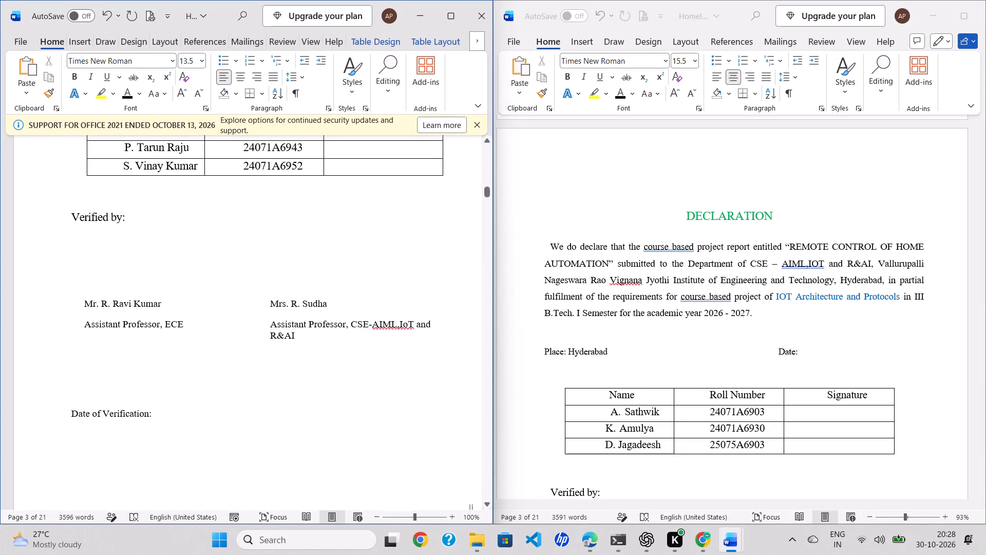
{"action": "scroll", "coordinate": [583, 351], "scroll_direction": "down", "scroll_amount": 2}
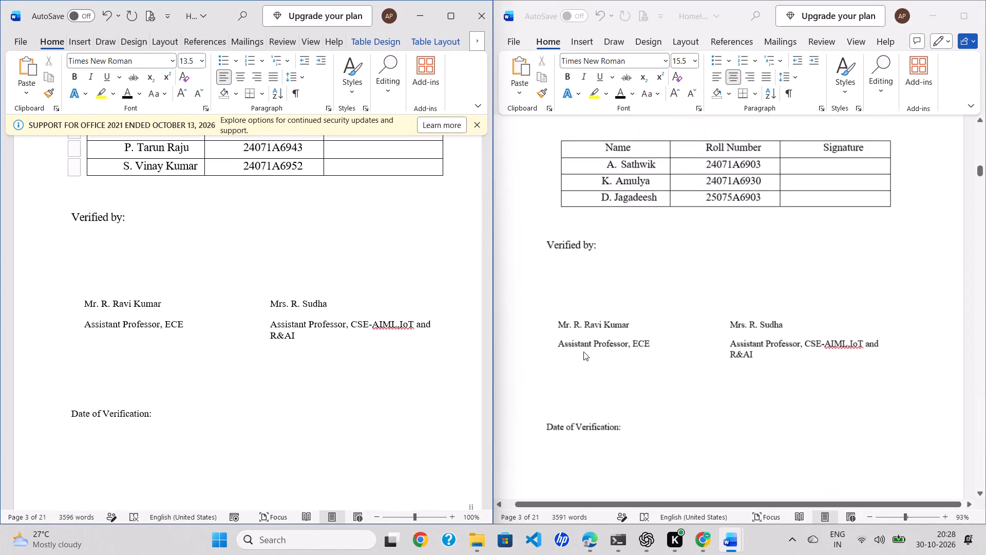
{"action": "scroll", "coordinate": [583, 351], "scroll_direction": "down", "scroll_amount": 1}
{"action": "scroll", "coordinate": [382, 391], "scroll_direction": "down", "scroll_amount": 3}
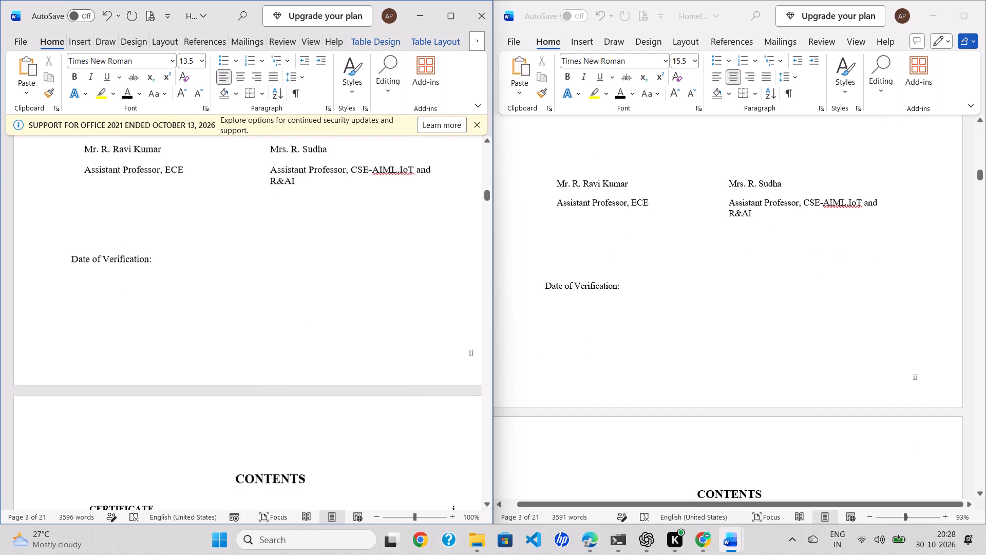
{"action": "scroll", "coordinate": [382, 391], "scroll_direction": "down", "scroll_amount": 1}
{"action": "scroll", "coordinate": [519, 388], "scroll_direction": "down", "scroll_amount": 2}
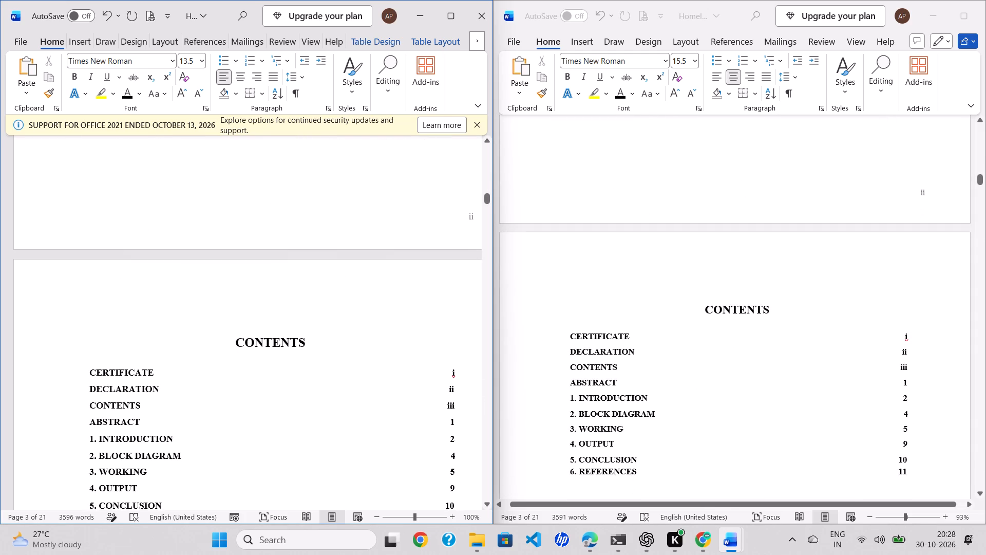
{"action": "scroll", "coordinate": [294, 417], "scroll_direction": "down", "scroll_amount": 1}
{"action": "scroll", "coordinate": [538, 406], "scroll_direction": "down", "scroll_amount": 4}
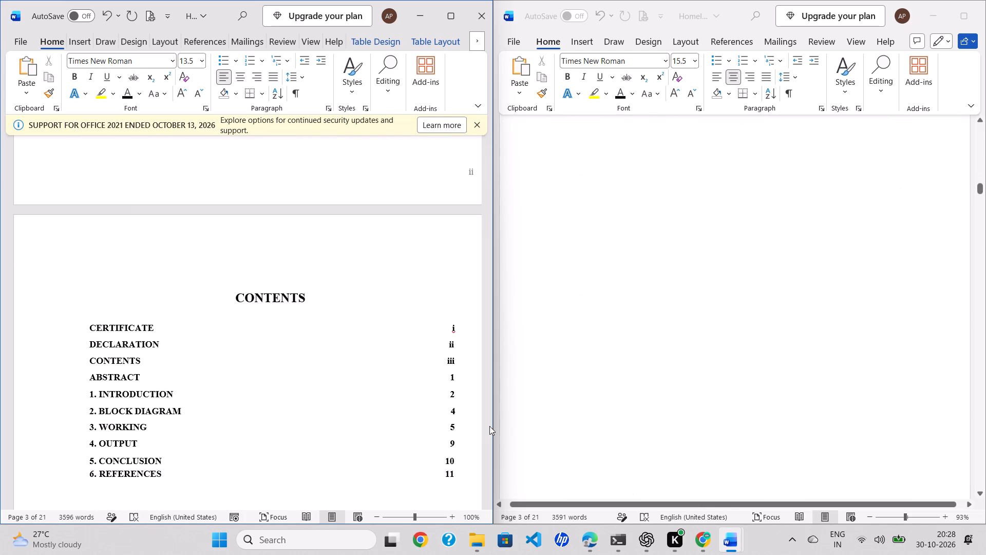
{"action": "scroll", "coordinate": [323, 451], "scroll_direction": "down", "scroll_amount": 8}
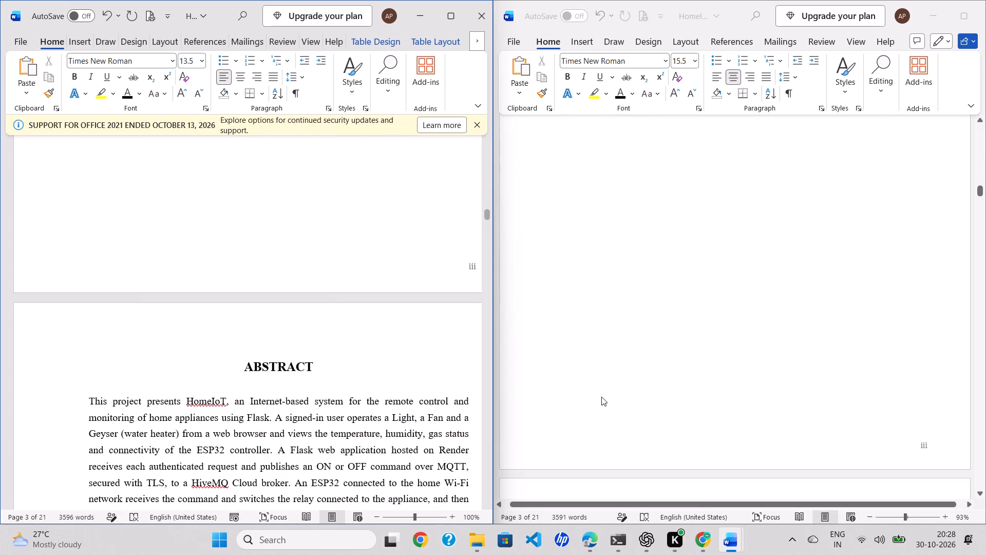
{"action": "scroll", "coordinate": [601, 397], "scroll_direction": "down", "scroll_amount": 4}
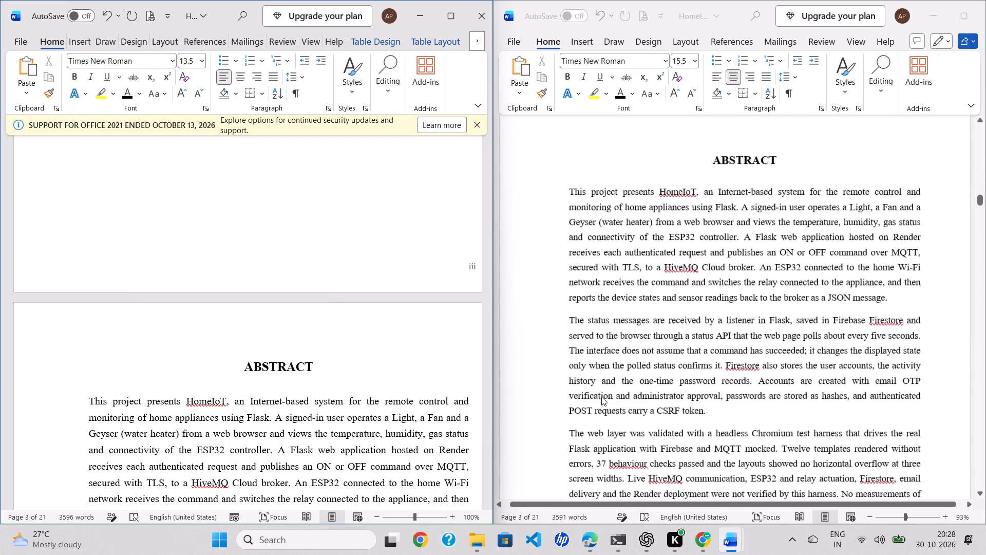
Select all three body paragraphs of the HomeIoT abstract in the report being adapted, leaving out the heading.
{"action": "scroll", "coordinate": [402, 453], "scroll_direction": "down", "scroll_amount": 2}
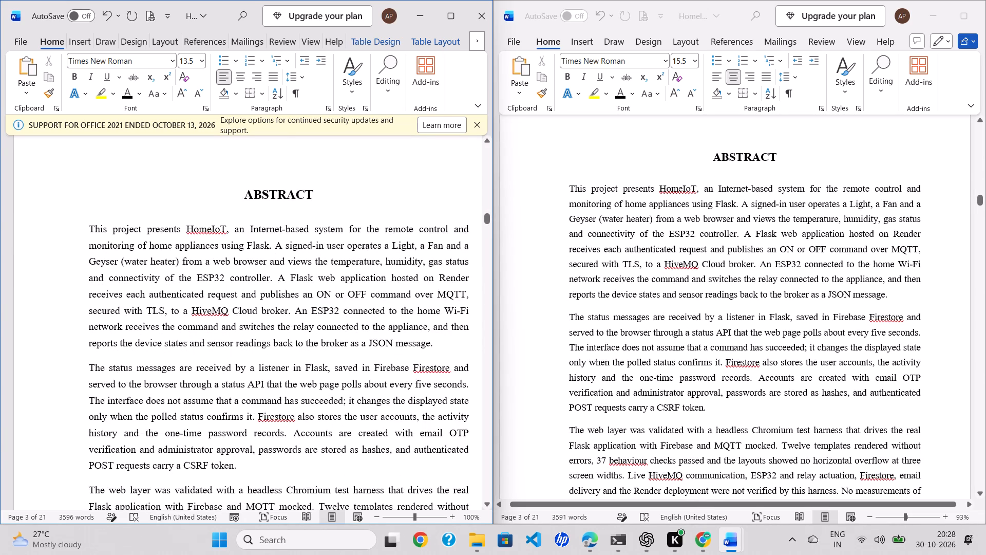
{"action": "scroll", "coordinate": [402, 453], "scroll_direction": "down", "scroll_amount": 1}
{"action": "scroll", "coordinate": [306, 535], "scroll_direction": "down", "scroll_amount": 1}
{"action": "scroll", "coordinate": [286, 425], "scroll_direction": "down", "scroll_amount": 1}
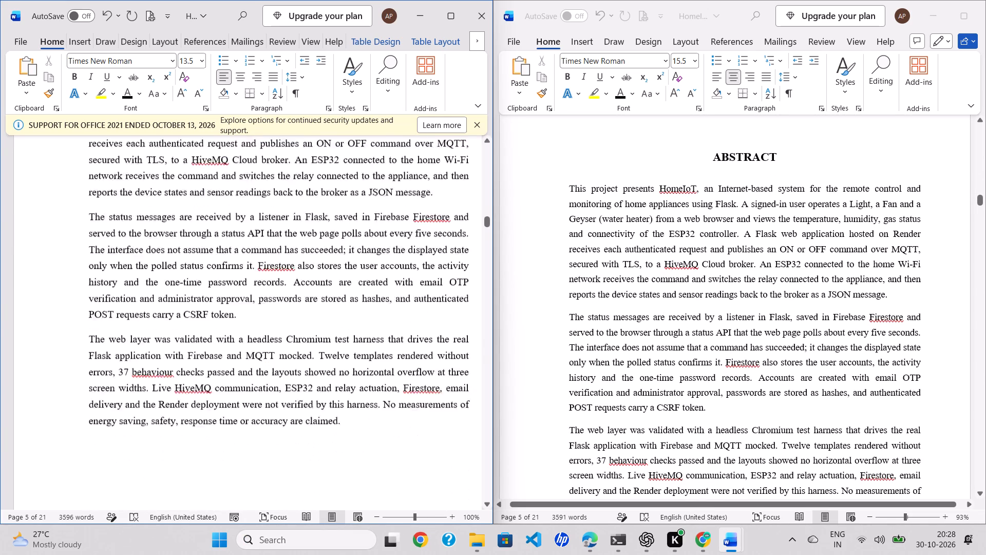
{"action": "scroll", "coordinate": [286, 425], "scroll_direction": "down", "scroll_amount": 1}
{"action": "left_click_drag", "start_coordinate": [341, 385], "coordinate": [110, 122]}
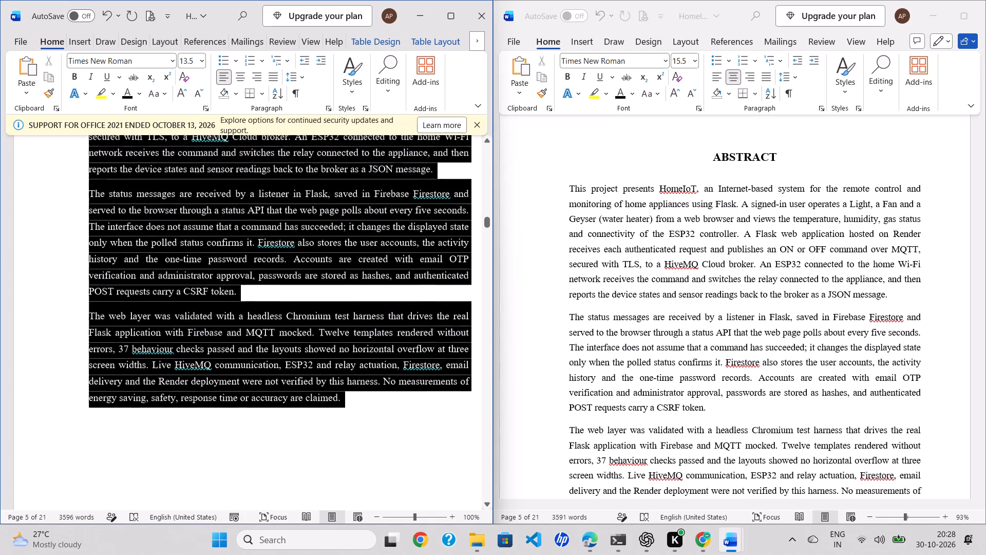
{"action": "left_click_drag", "start_coordinate": [110, 122], "coordinate": [97, 282]}
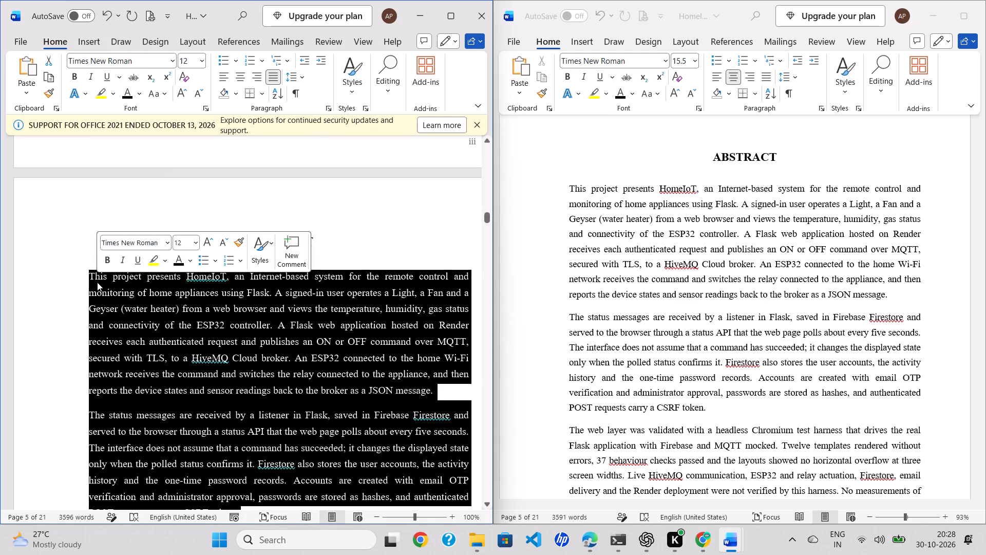
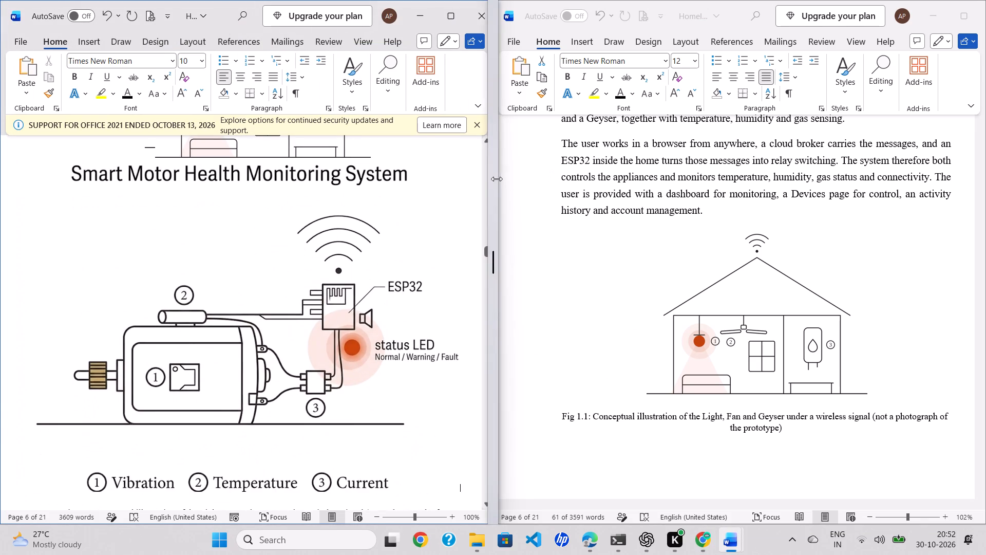
{"action": "scroll", "coordinate": [497, 179], "scroll_direction": "up", "scroll_amount": 1}
{"action": "scroll", "coordinate": [396, 243], "scroll_direction": "up", "scroll_amount": 1}
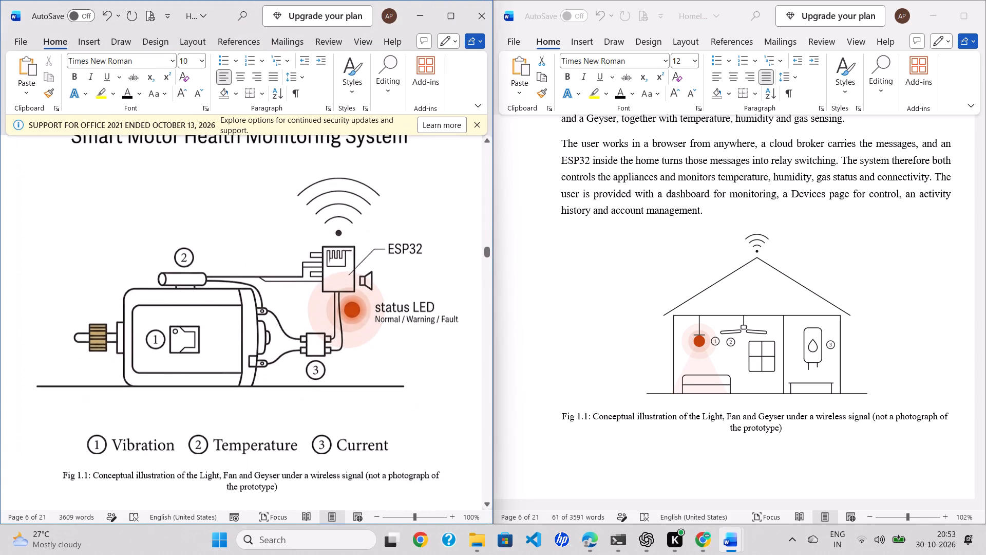
{"action": "scroll", "coordinate": [396, 243], "scroll_direction": "up", "scroll_amount": 2}
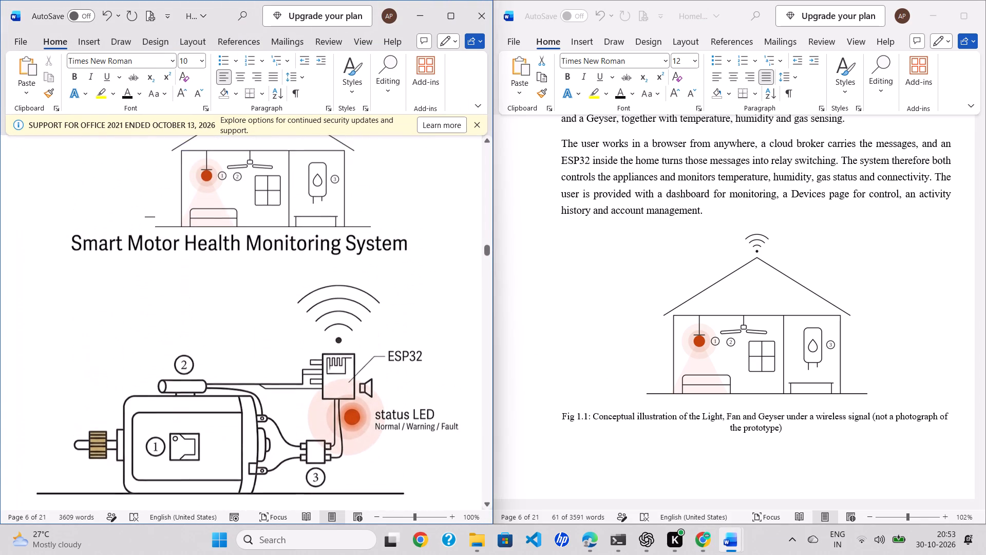
{"action": "scroll", "coordinate": [396, 243], "scroll_direction": "up", "scroll_amount": 1}
{"action": "left_click", "coordinate": [314, 213]}
{"action": "key", "text": "BackSpace"}
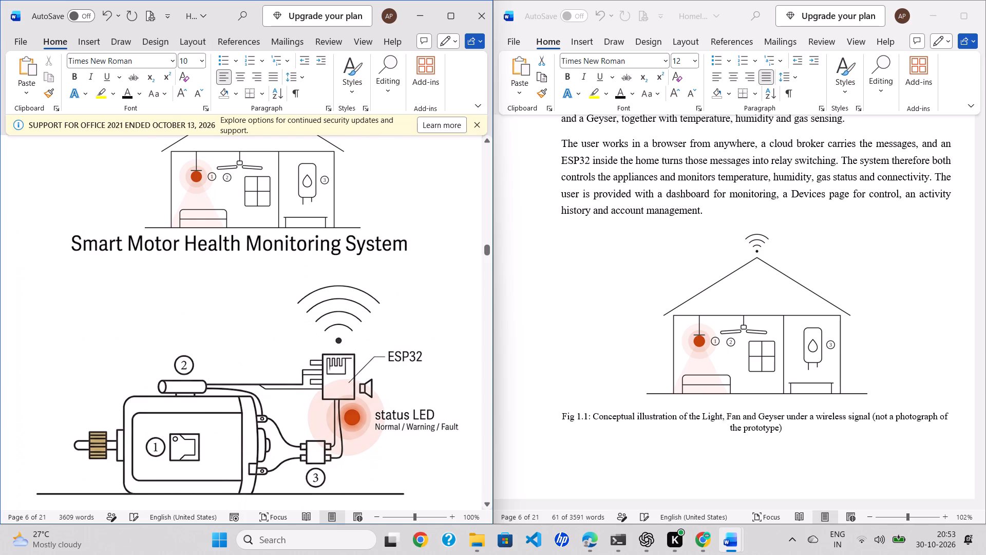
{"action": "left_click", "coordinate": [280, 313]}
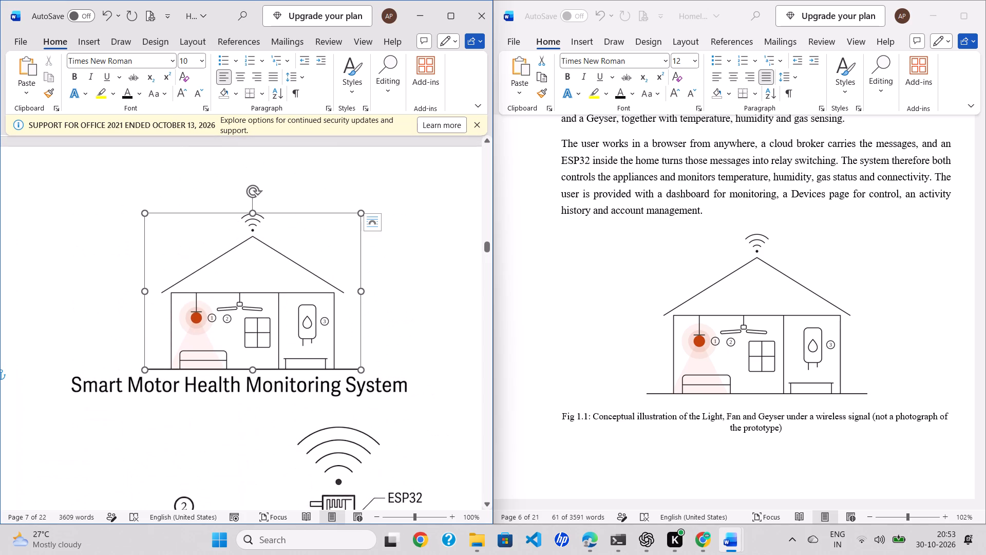
{"action": "key", "text": "BackSpace"}
Shrink the motor diagram and compress its height so it fits below the section 1.1 text on page 2.
{"action": "scroll", "coordinate": [265, 260], "scroll_direction": "up", "scroll_amount": 5}
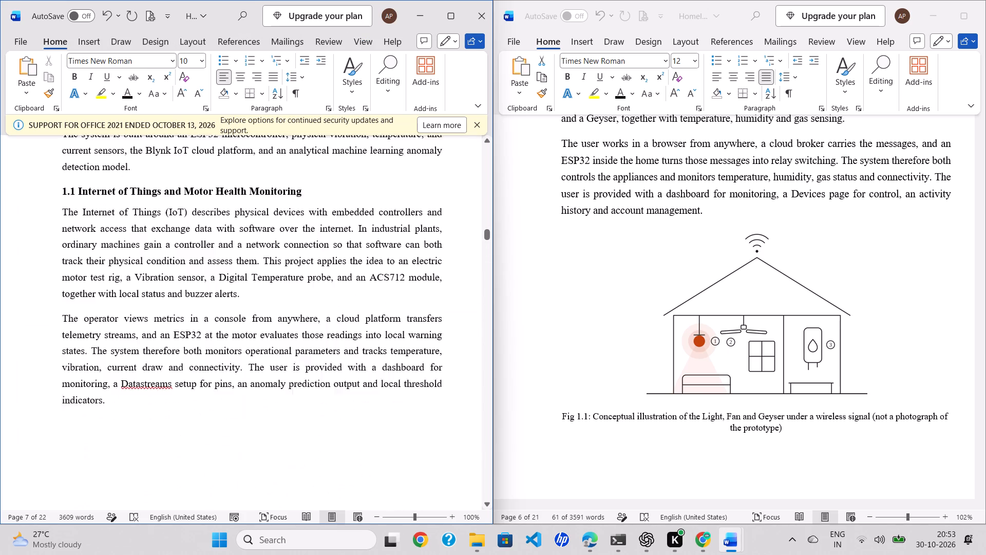
{"action": "scroll", "coordinate": [265, 260], "scroll_direction": "up", "scroll_amount": 1}
{"action": "scroll", "coordinate": [265, 260], "scroll_direction": "down", "scroll_amount": 5}
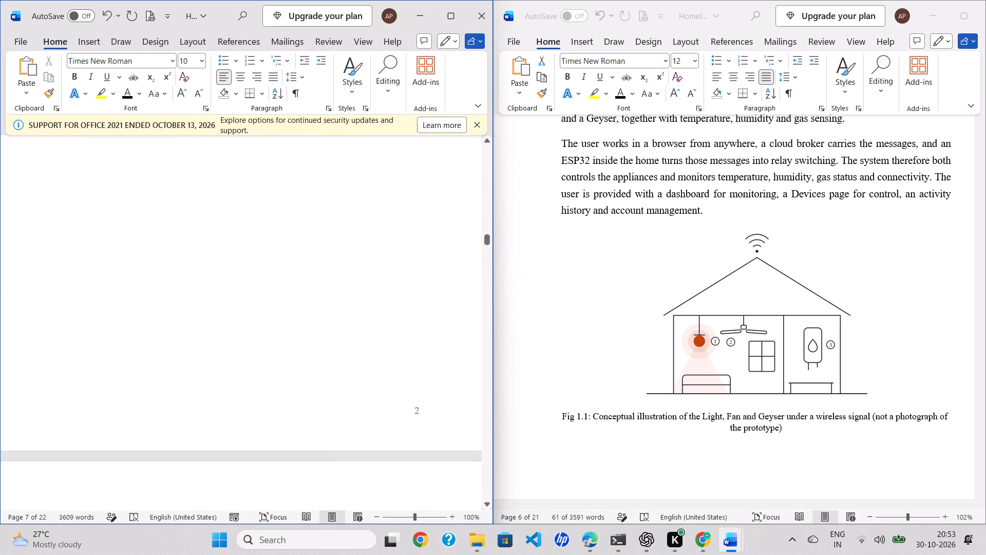
{"action": "scroll", "coordinate": [265, 260], "scroll_direction": "down", "scroll_amount": 2}
{"action": "left_click_drag", "start_coordinate": [266, 287], "coordinate": [265, 296]}
{"action": "left_click", "coordinate": [265, 296]}
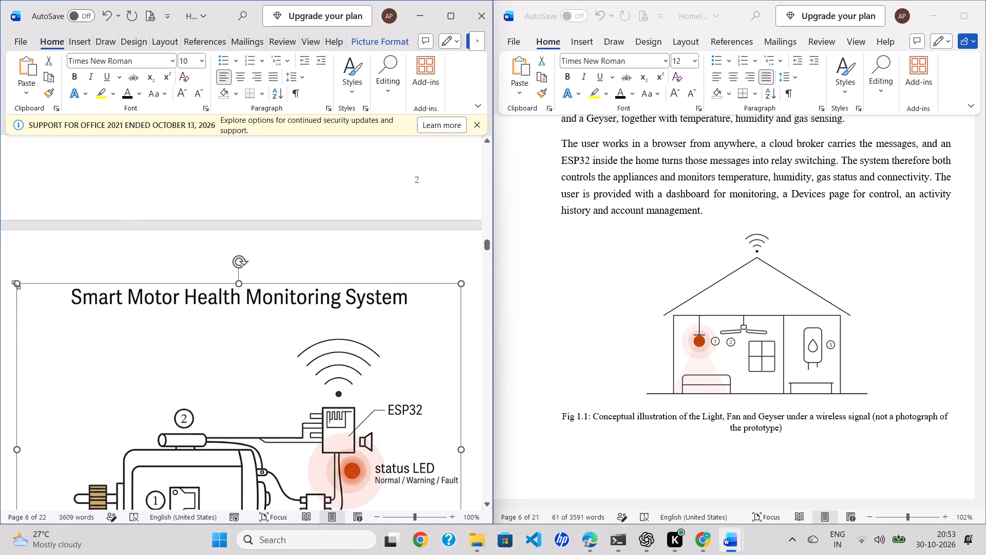
{"action": "left_click_drag", "start_coordinate": [16, 285], "coordinate": [49, 362]}
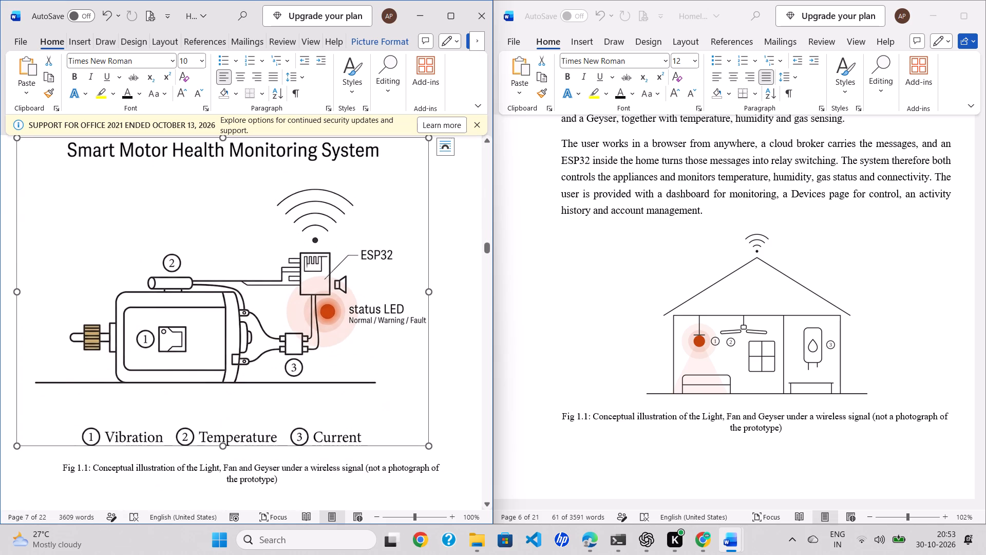
{"action": "left_click_drag", "start_coordinate": [222, 448], "coordinate": [210, 357]}
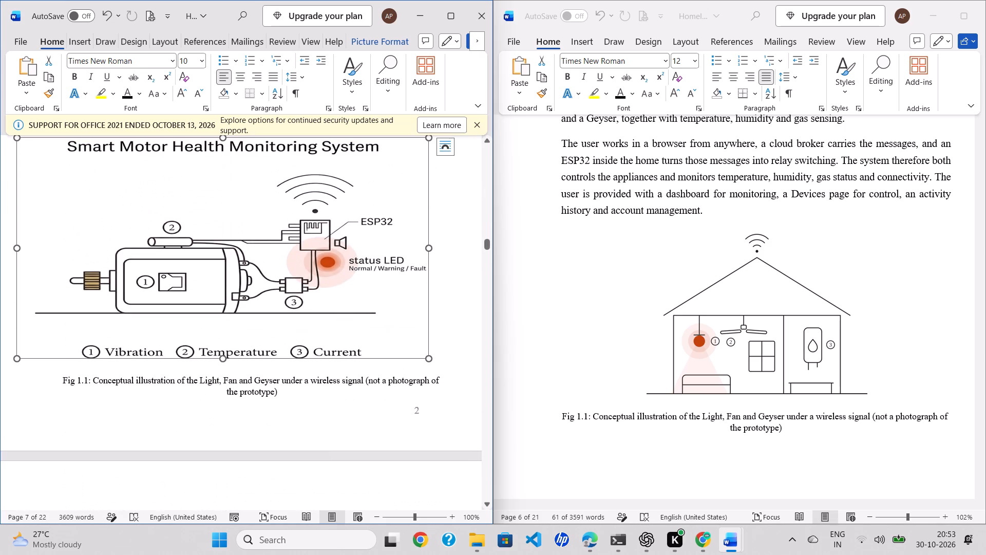
Scale the motor diagram down further from its corners and try shifting it toward the centre of the page.
{"action": "scroll", "coordinate": [369, 296], "scroll_direction": "up", "scroll_amount": 3}
{"action": "scroll", "coordinate": [465, 231], "scroll_direction": "up", "scroll_amount": 1}
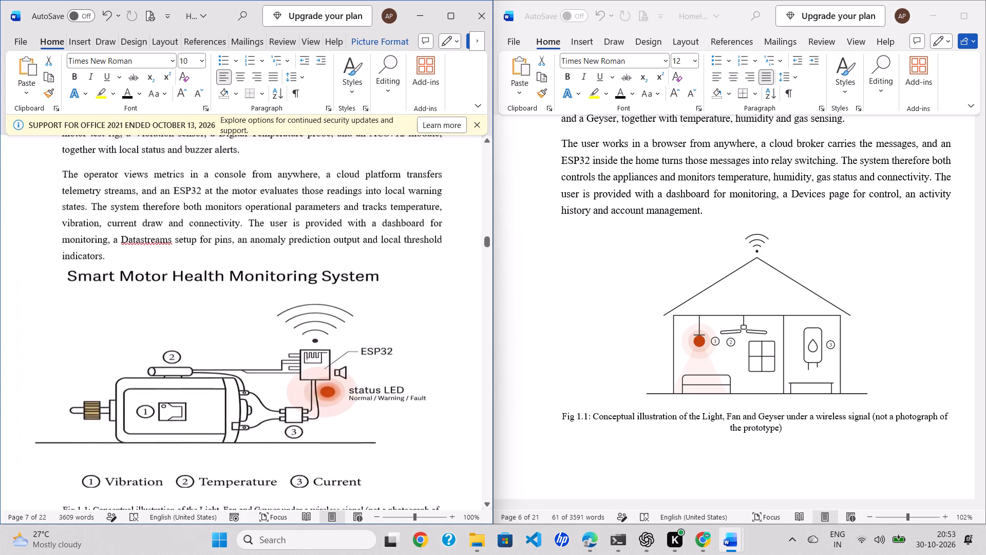
{"action": "scroll", "coordinate": [465, 231], "scroll_direction": "up", "scroll_amount": 1}
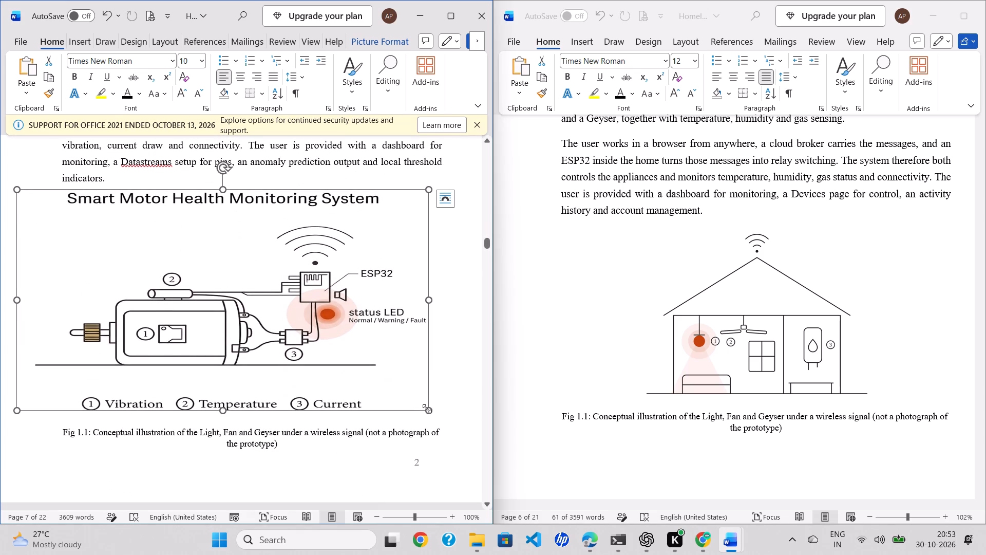
{"action": "left_click_drag", "start_coordinate": [427, 409], "coordinate": [366, 366]}
{"action": "left_click_drag", "start_coordinate": [265, 309], "coordinate": [288, 316]}
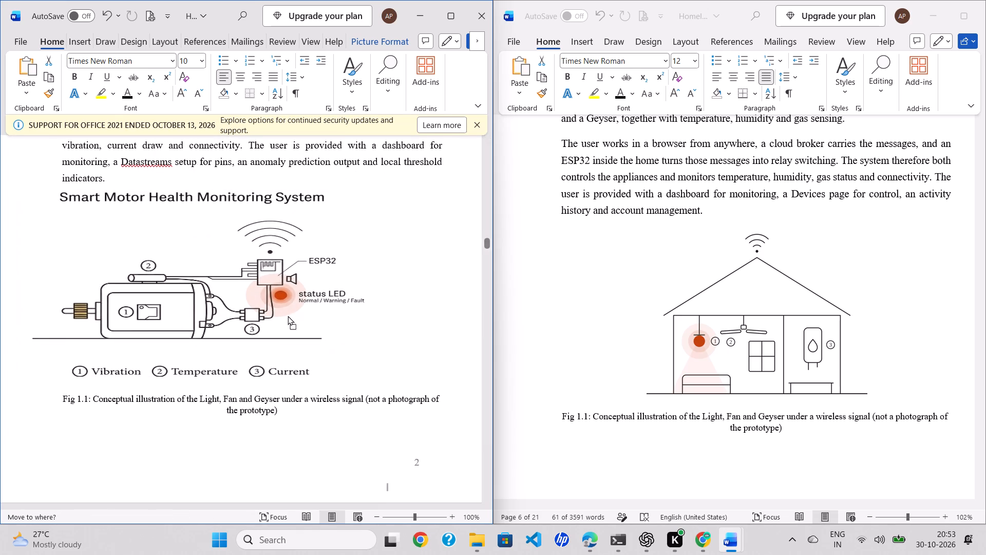
{"action": "left_click_drag", "start_coordinate": [288, 316], "coordinate": [295, 318]}
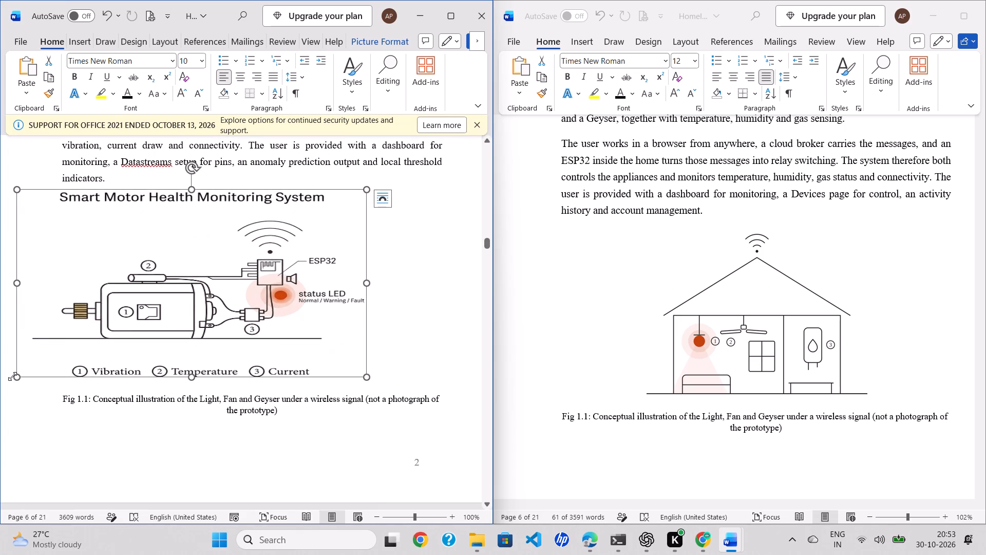
{"action": "left_click_drag", "start_coordinate": [12, 376], "coordinate": [27, 359]}
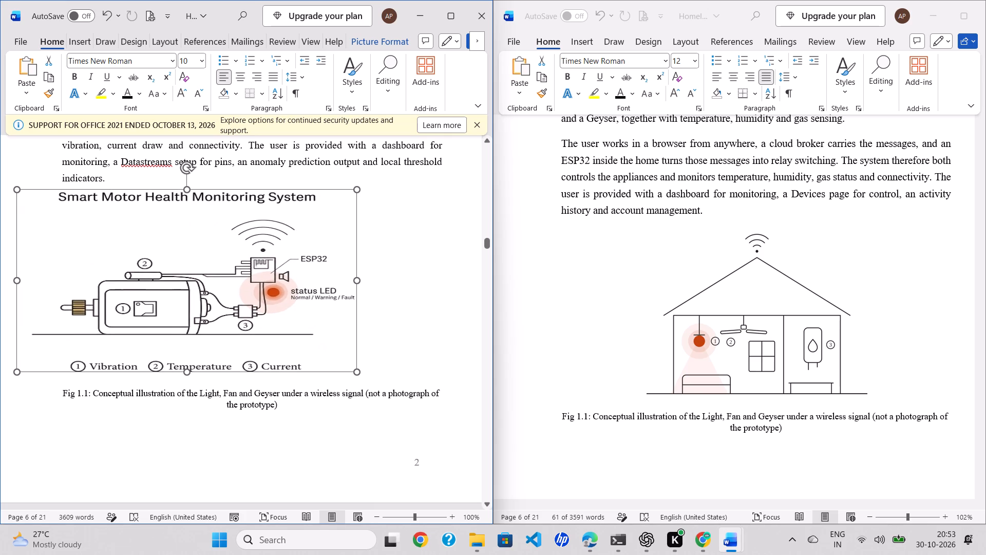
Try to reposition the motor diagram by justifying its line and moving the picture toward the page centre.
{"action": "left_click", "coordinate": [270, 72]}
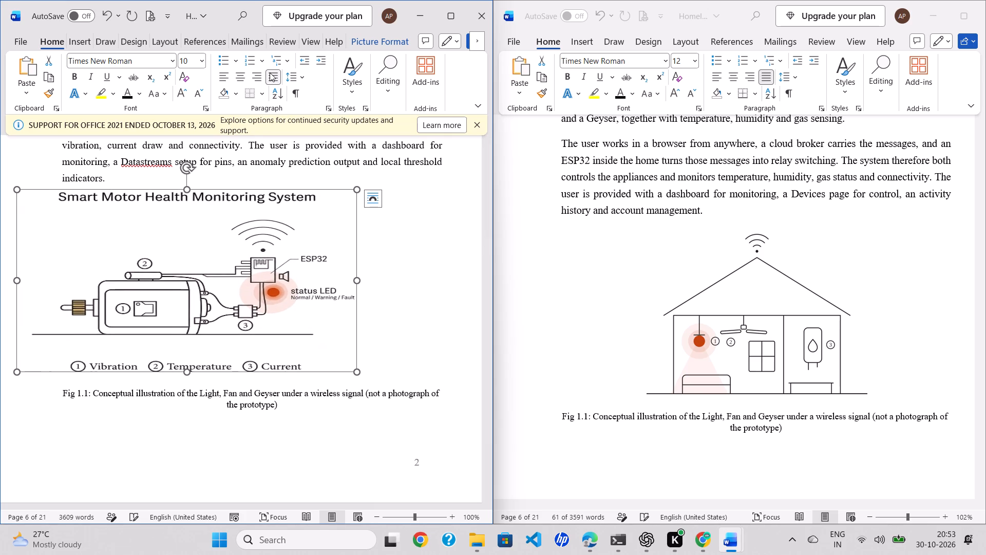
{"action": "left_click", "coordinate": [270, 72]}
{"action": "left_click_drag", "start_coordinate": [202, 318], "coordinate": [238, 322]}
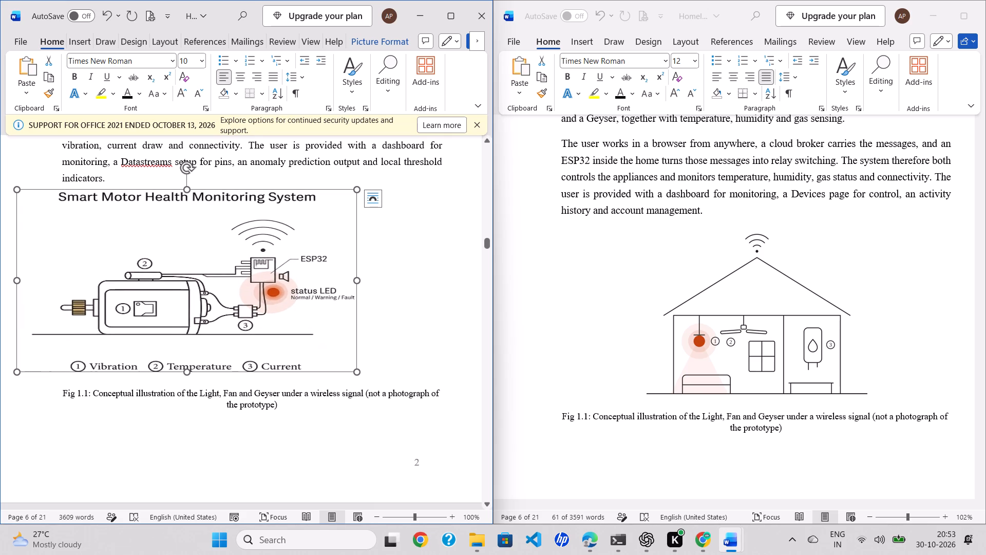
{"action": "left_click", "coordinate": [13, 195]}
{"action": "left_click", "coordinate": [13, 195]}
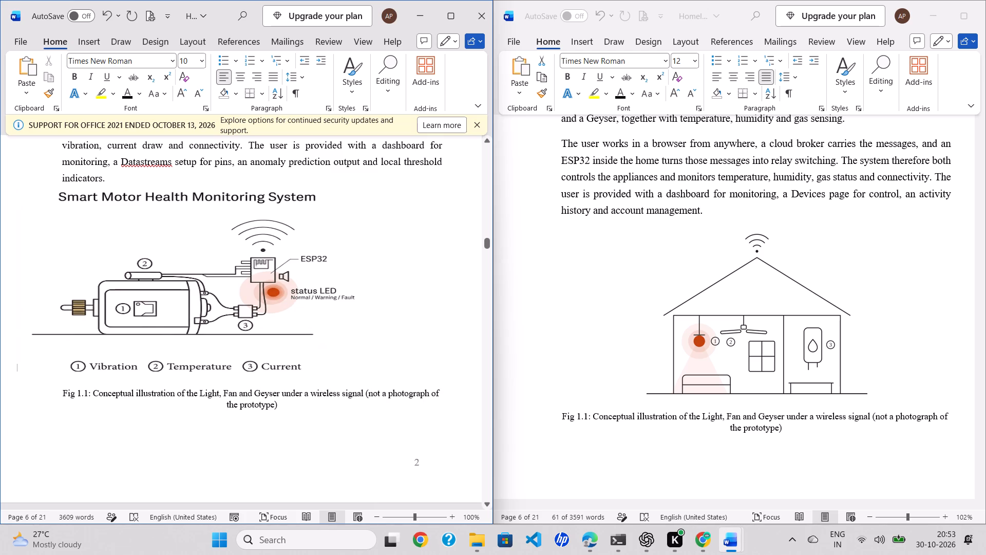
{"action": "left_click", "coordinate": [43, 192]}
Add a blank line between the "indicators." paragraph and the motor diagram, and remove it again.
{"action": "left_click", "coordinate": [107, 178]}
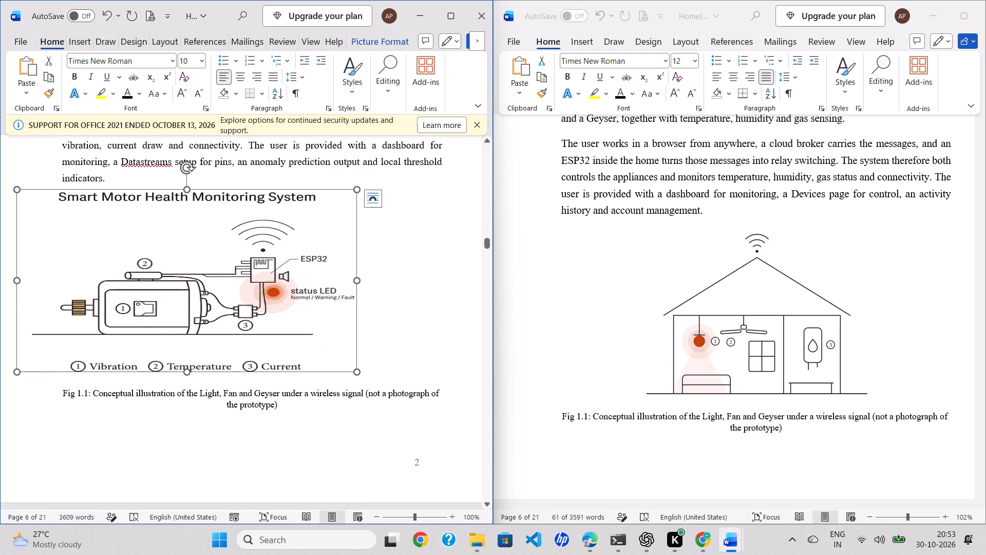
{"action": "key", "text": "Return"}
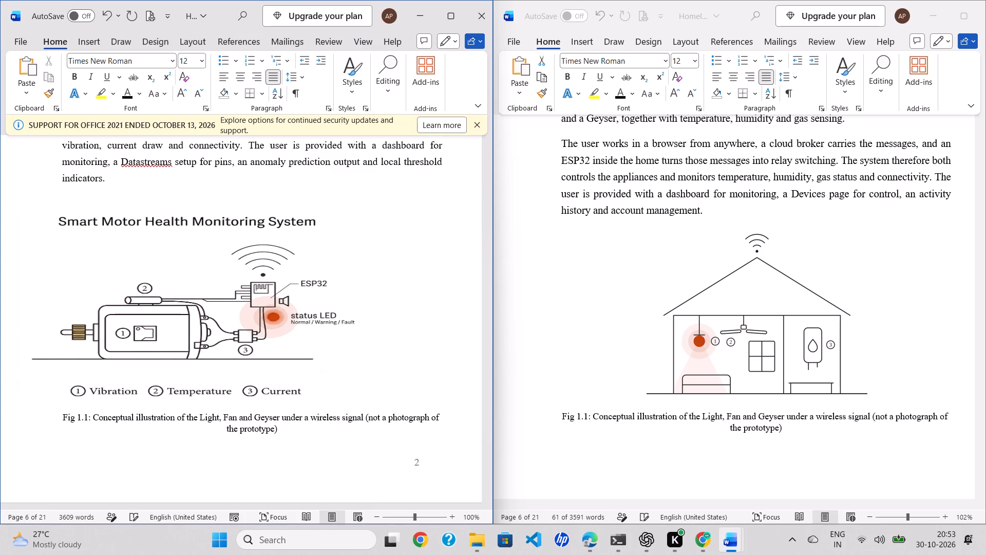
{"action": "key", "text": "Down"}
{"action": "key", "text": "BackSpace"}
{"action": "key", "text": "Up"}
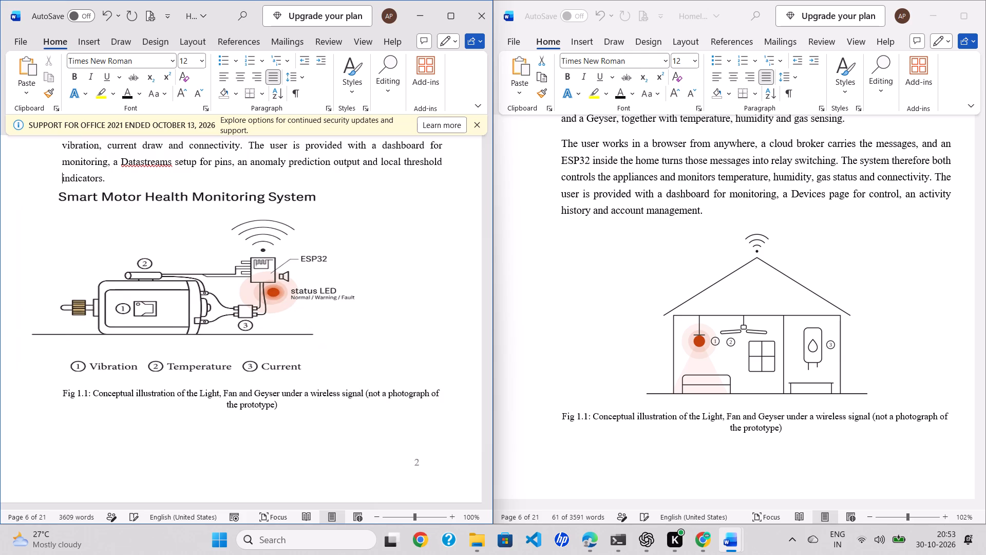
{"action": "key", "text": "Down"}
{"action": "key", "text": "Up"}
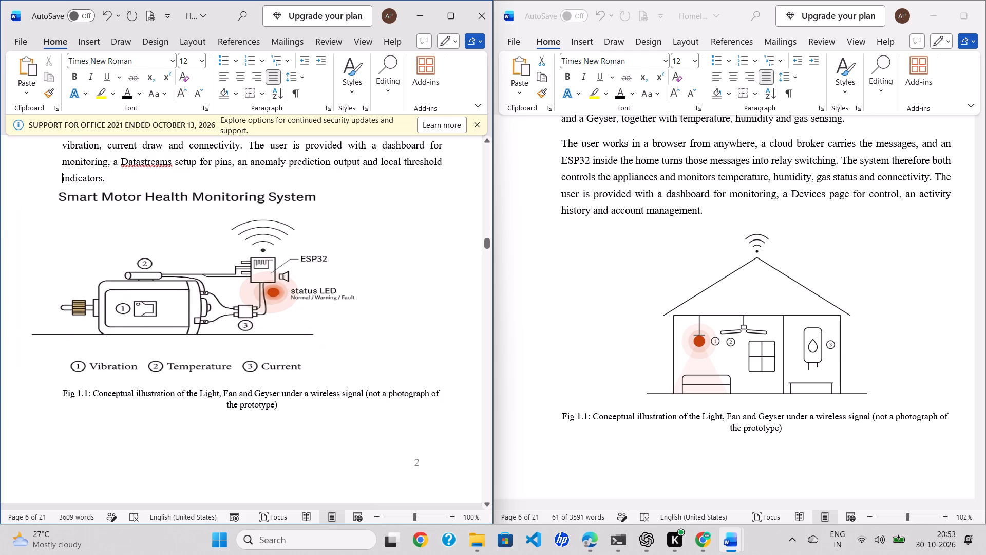
Shrink the motor diagram slightly to about 7.37 cm high by 13.77 cm wide and try moving it inward.
{"action": "left_click", "coordinate": [65, 199]}
{"action": "left_click_drag", "start_coordinate": [13, 188], "coordinate": [22, 199]}
{"action": "left_click_drag", "start_coordinate": [79, 238], "coordinate": [128, 253]}
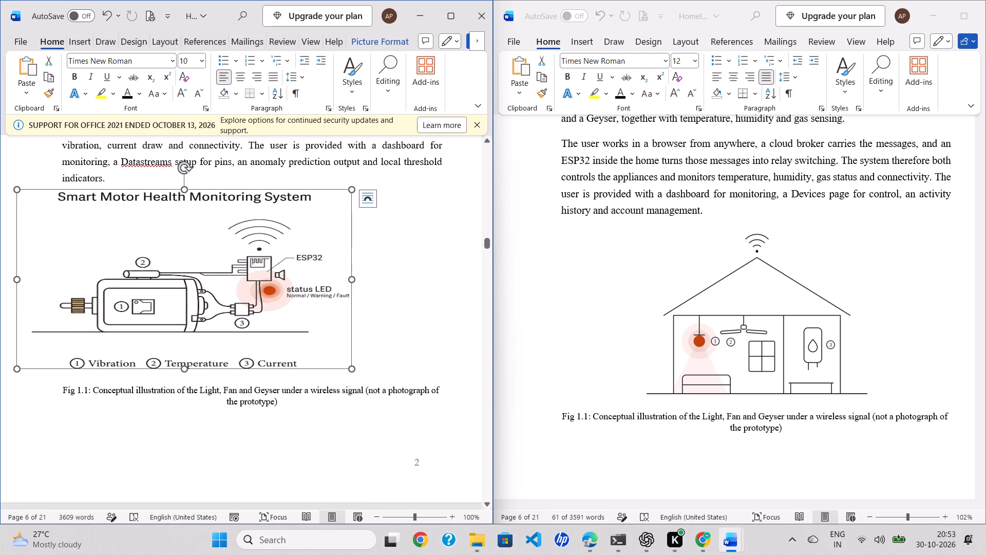
Justify the line holding the motor diagram above the Fig 1.1 caption.
{"action": "left_click", "coordinate": [313, 279]}
{"action": "left_click", "coordinate": [273, 77]}
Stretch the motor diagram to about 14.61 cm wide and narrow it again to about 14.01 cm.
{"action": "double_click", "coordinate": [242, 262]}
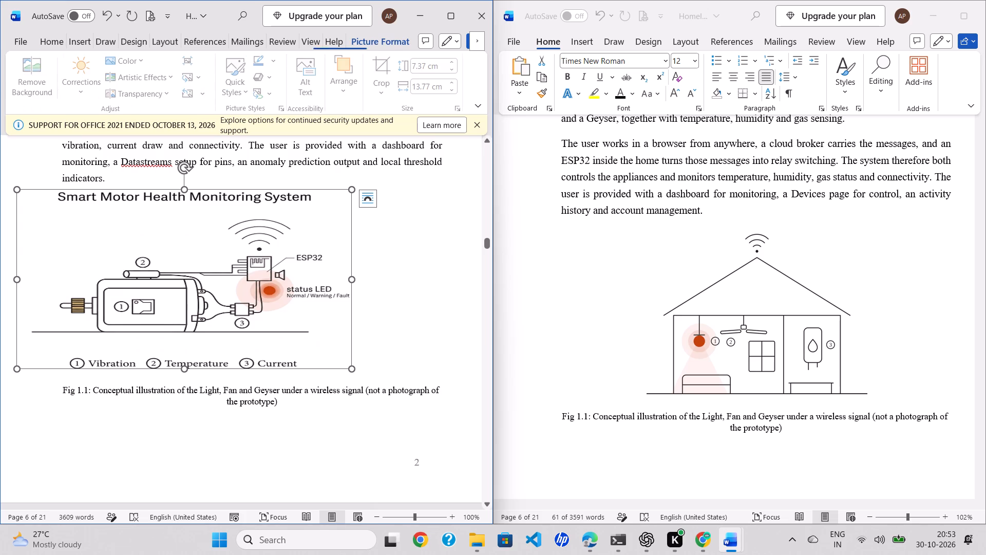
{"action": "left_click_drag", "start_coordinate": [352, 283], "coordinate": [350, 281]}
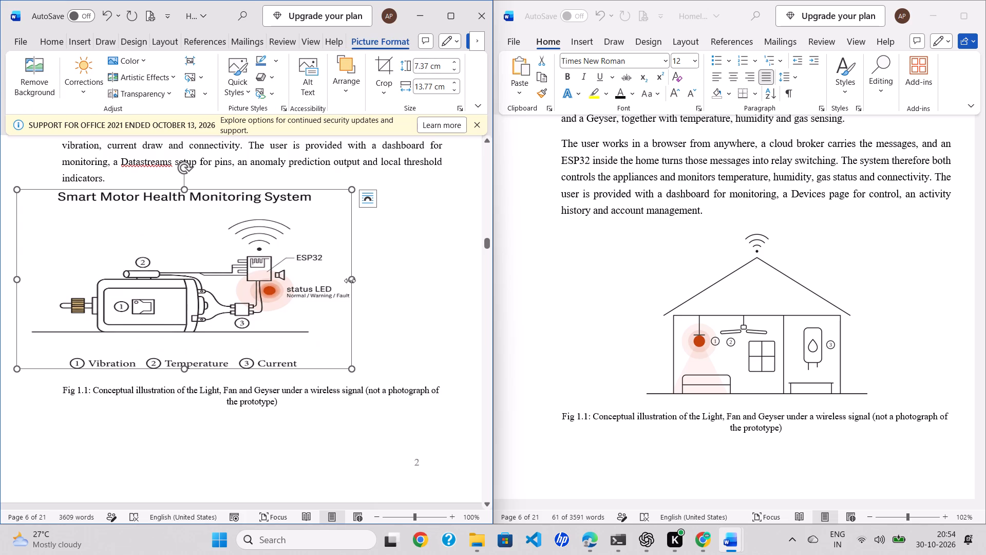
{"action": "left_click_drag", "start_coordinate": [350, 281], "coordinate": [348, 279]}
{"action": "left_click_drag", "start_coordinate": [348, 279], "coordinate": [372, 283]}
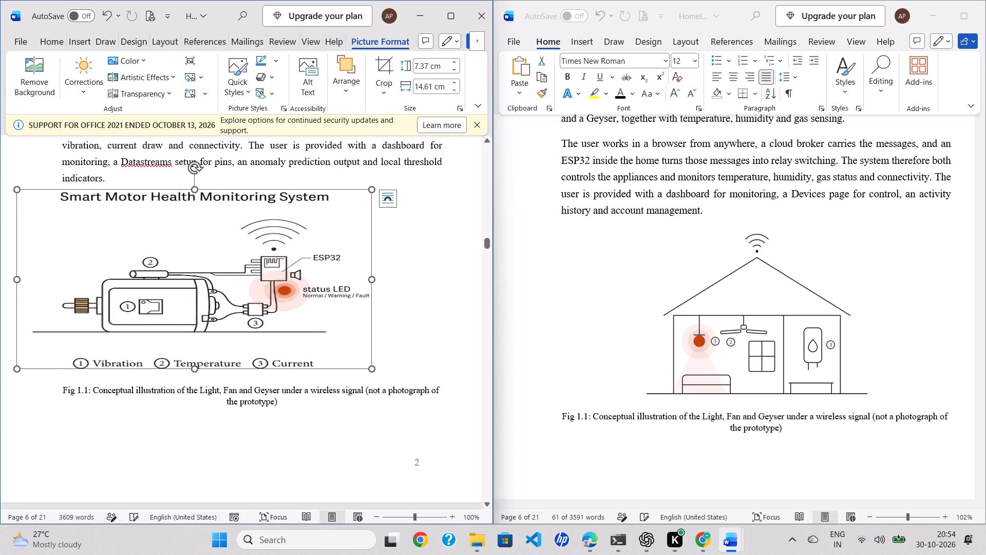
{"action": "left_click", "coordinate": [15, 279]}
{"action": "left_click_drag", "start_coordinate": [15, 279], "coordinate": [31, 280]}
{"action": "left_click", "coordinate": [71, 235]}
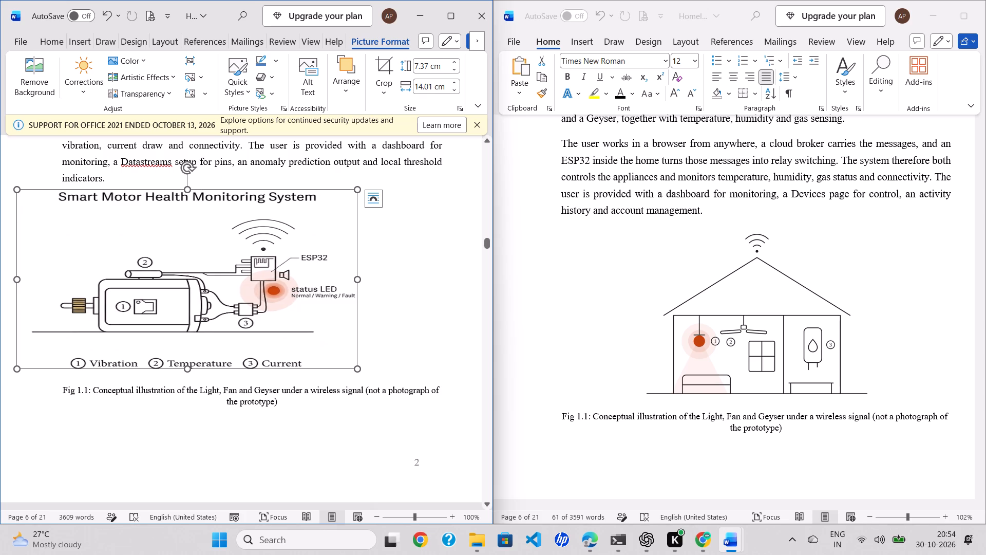
Delete the resized motor diagram, indent its empty line, and paste the diagram in again above the Fig 1.1 caption.
{"action": "key", "text": "BackSpace"}
{"action": "key", "text": "Tab"}
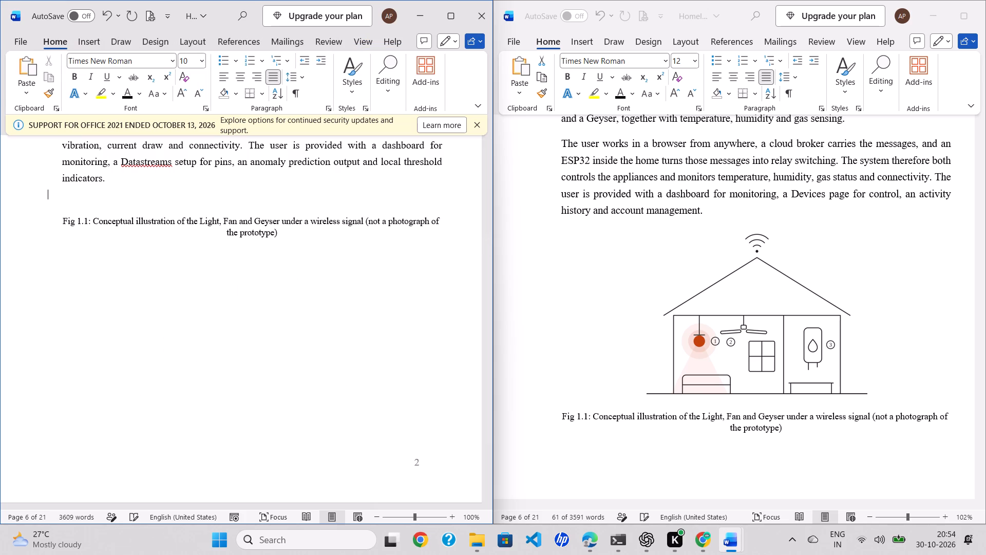
{"action": "key", "text": "ctrl+v"}
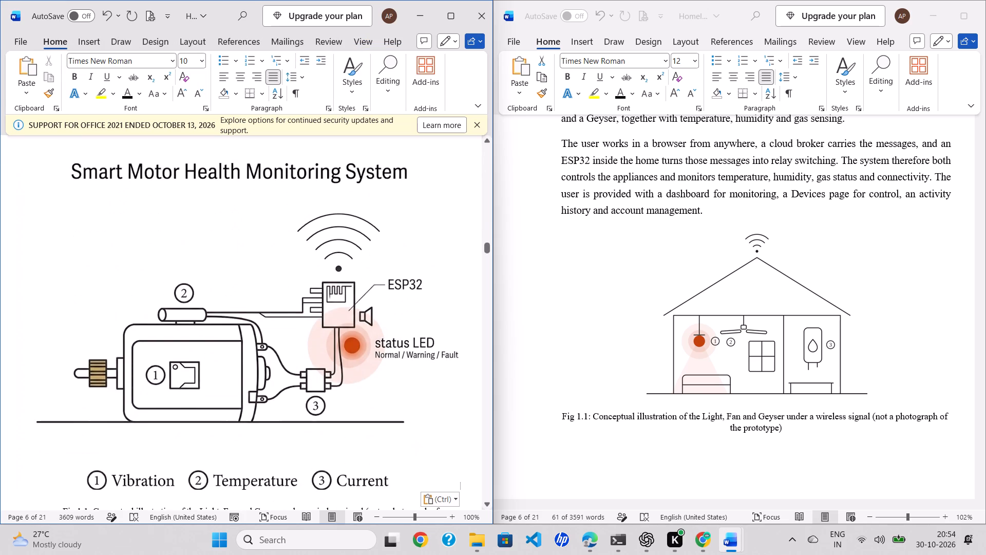
Reduce the pasted motor diagram's height and scale it down slightly so it fits with its Fig 1.1 caption on page 2.
{"action": "scroll", "coordinate": [115, 275], "scroll_direction": "up", "scroll_amount": 1}
{"action": "scroll", "coordinate": [115, 275], "scroll_direction": "down", "scroll_amount": 1}
{"action": "scroll", "coordinate": [115, 275], "scroll_direction": "up", "scroll_amount": 5}
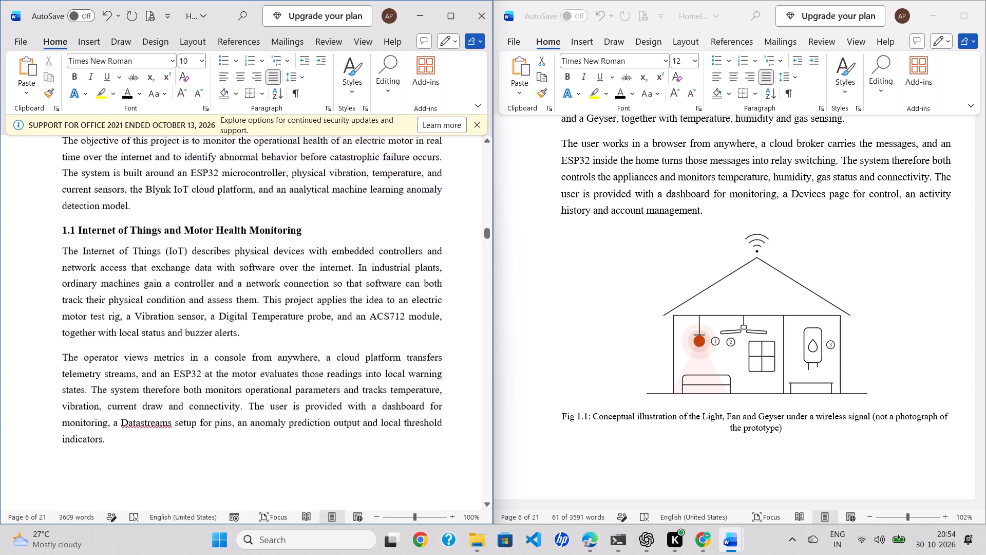
{"action": "scroll", "coordinate": [115, 275], "scroll_direction": "down", "scroll_amount": 3}
{"action": "left_click", "coordinate": [89, 234]}
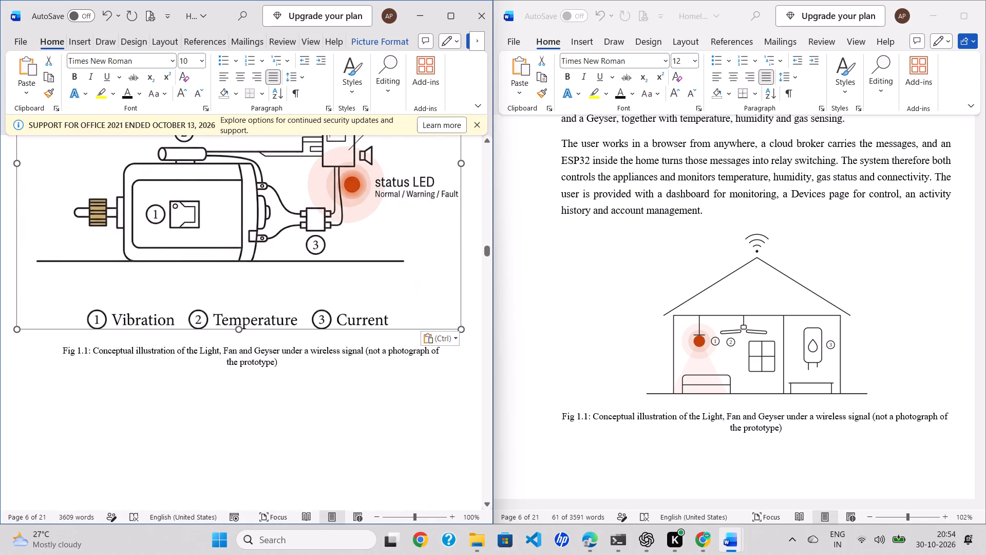
{"action": "left_click_drag", "start_coordinate": [240, 332], "coordinate": [217, 219]}
{"action": "scroll", "coordinate": [206, 342], "scroll_direction": "down", "scroll_amount": 1}
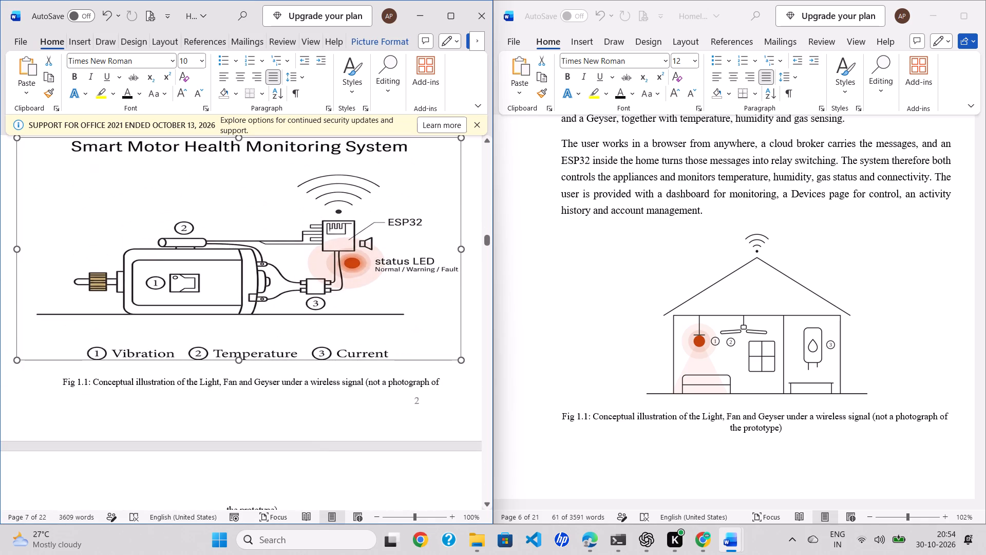
{"action": "scroll", "coordinate": [206, 342], "scroll_direction": "down", "scroll_amount": 1}
{"action": "scroll", "coordinate": [200, 408], "scroll_direction": "up", "scroll_amount": 1}
{"action": "scroll", "coordinate": [200, 408], "scroll_direction": "down", "scroll_amount": 1}
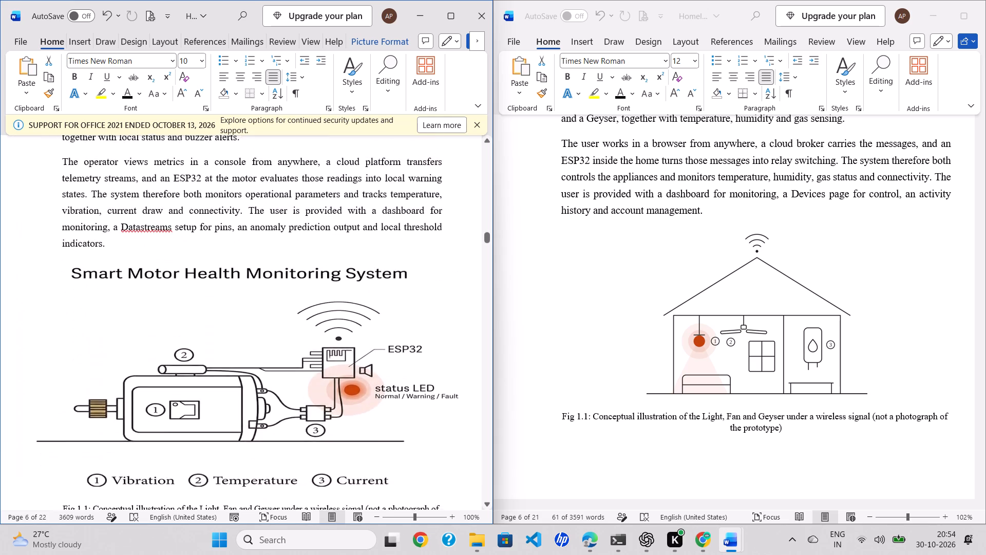
{"action": "scroll", "coordinate": [200, 408], "scroll_direction": "down", "scroll_amount": 1}
{"action": "left_click_drag", "start_coordinate": [17, 373], "coordinate": [32, 355]}
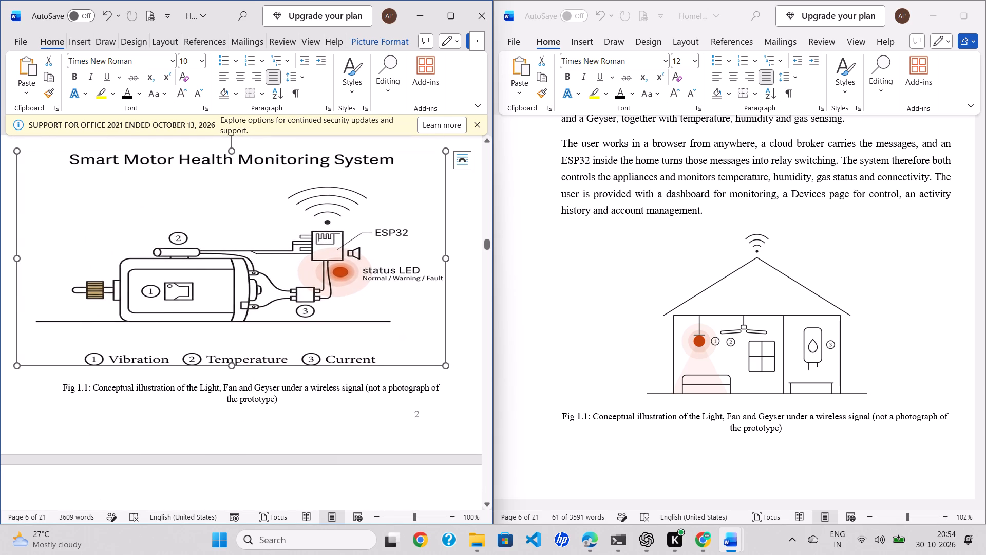
{"action": "left_click", "coordinate": [17, 255]}
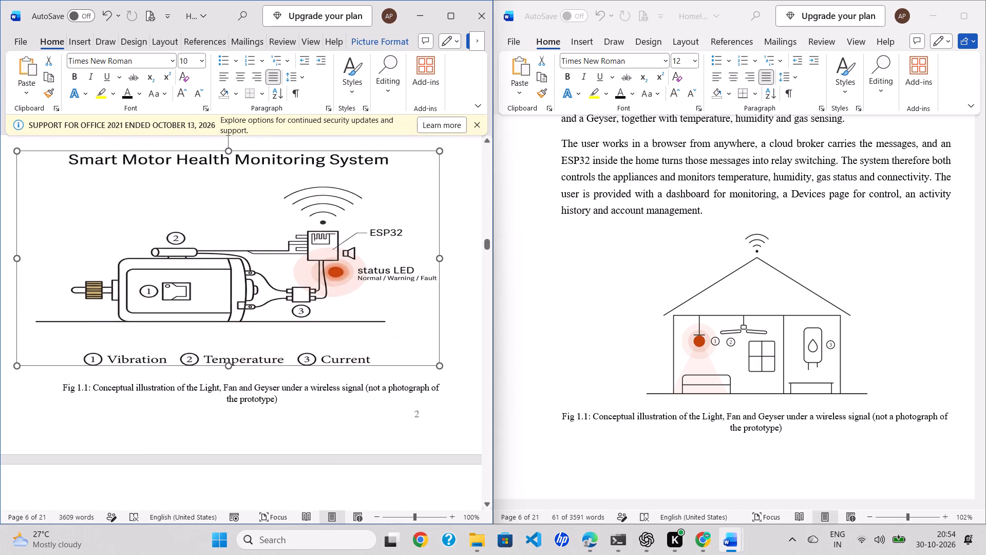
{"action": "left_click", "coordinate": [66, 424]}
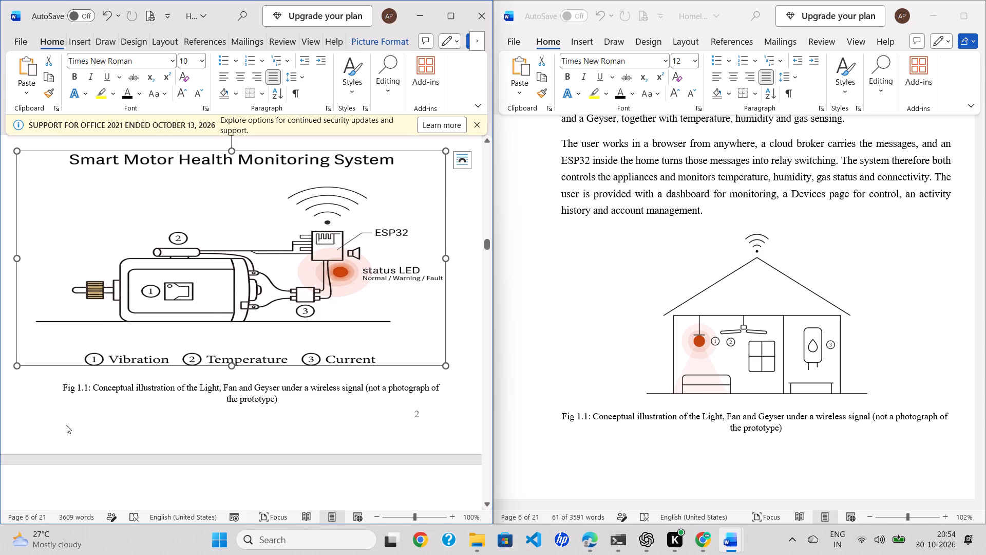
Review the resized motor diagram's placement between the "indicators." paragraph and the Fig 1.1 caption.
{"action": "scroll", "coordinate": [66, 424], "scroll_direction": "up", "scroll_amount": 1}
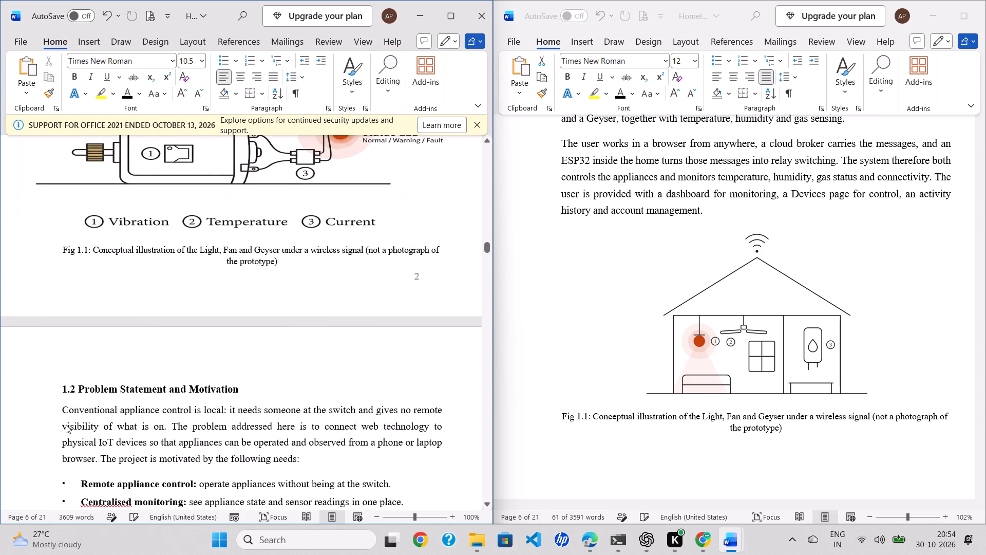
{"action": "scroll", "coordinate": [66, 424], "scroll_direction": "up", "scroll_amount": 2}
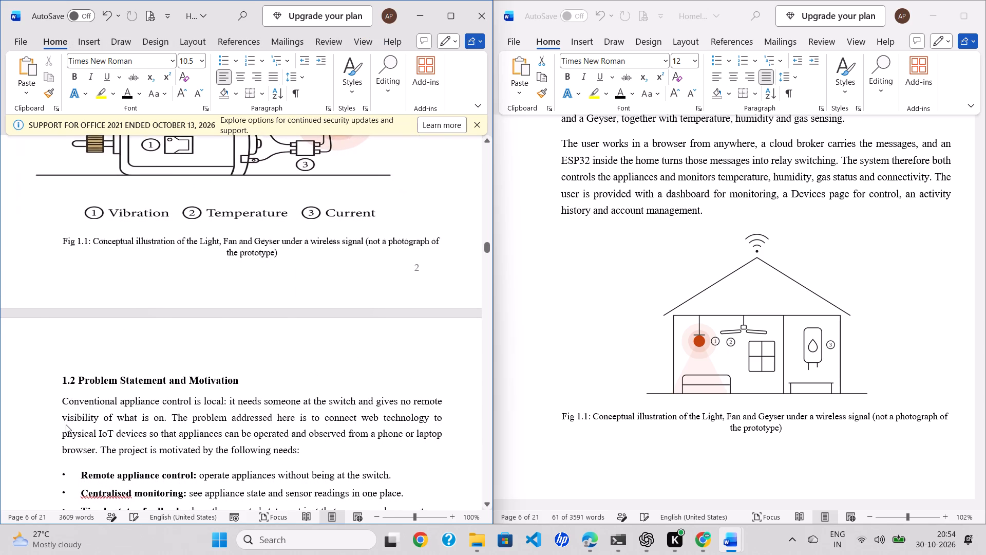
{"action": "scroll", "coordinate": [66, 424], "scroll_direction": "up", "scroll_amount": 2}
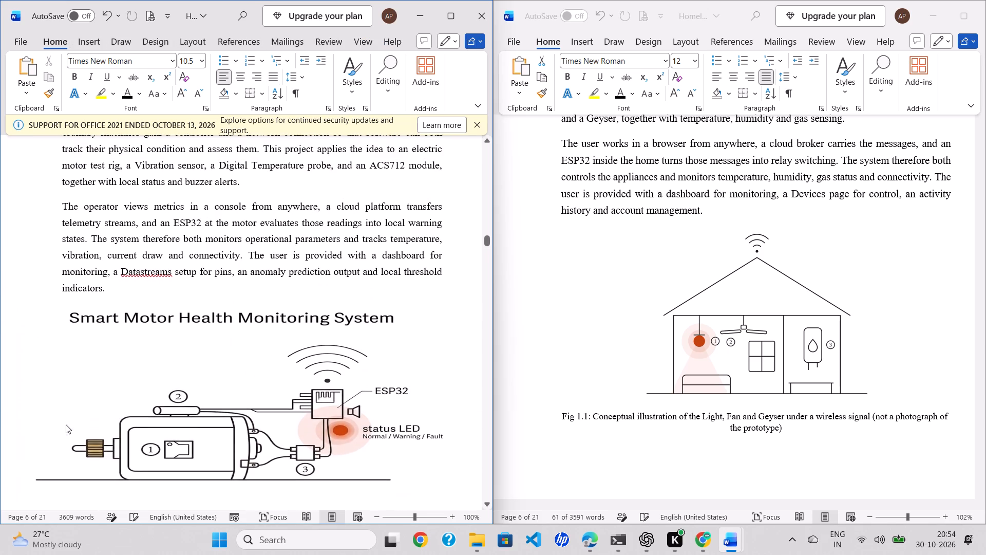
{"action": "scroll", "coordinate": [66, 424], "scroll_direction": "up", "scroll_amount": 1}
{"action": "scroll", "coordinate": [66, 424], "scroll_direction": "down", "scroll_amount": 1}
{"action": "scroll", "coordinate": [66, 424], "scroll_direction": "up", "scroll_amount": 1}
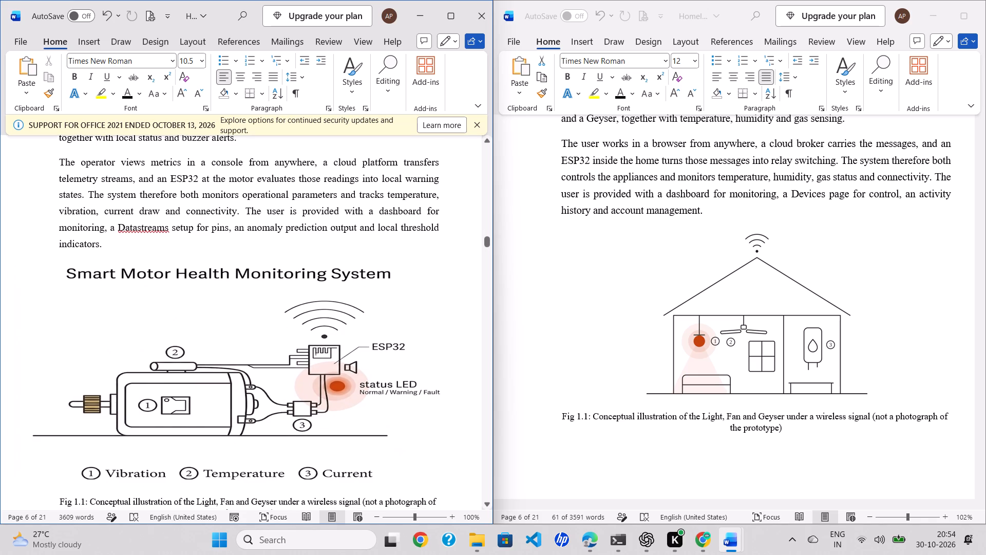
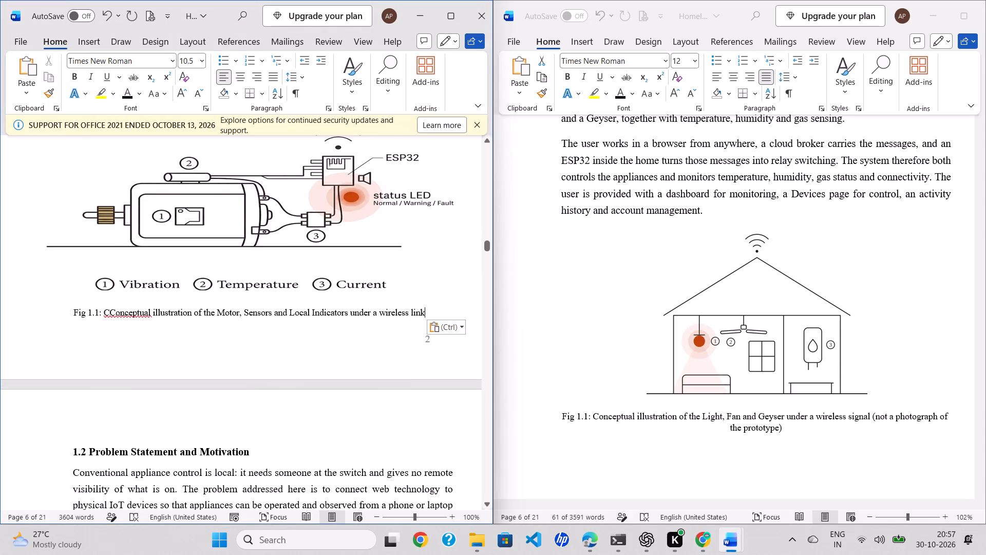
Remove the duplicated "C" from "CConceptual" in the motor diagram's Fig 1.1 caption.
{"action": "left_click", "coordinate": [109, 309]}
{"action": "key", "text": "BackSpace"}
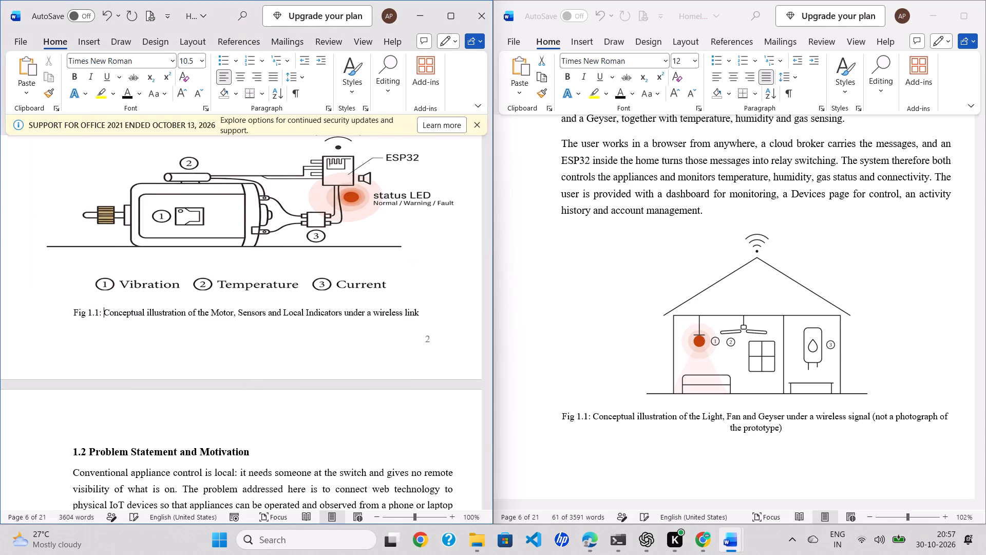
Extend the motor diagram's Fig 1.1 caption after "wireless link" with "(not a photograph of the prototype)", copied from the reference report's Fig 1.1 caption.
{"action": "scroll", "coordinate": [194, 366], "scroll_direction": "down", "scroll_amount": 1}
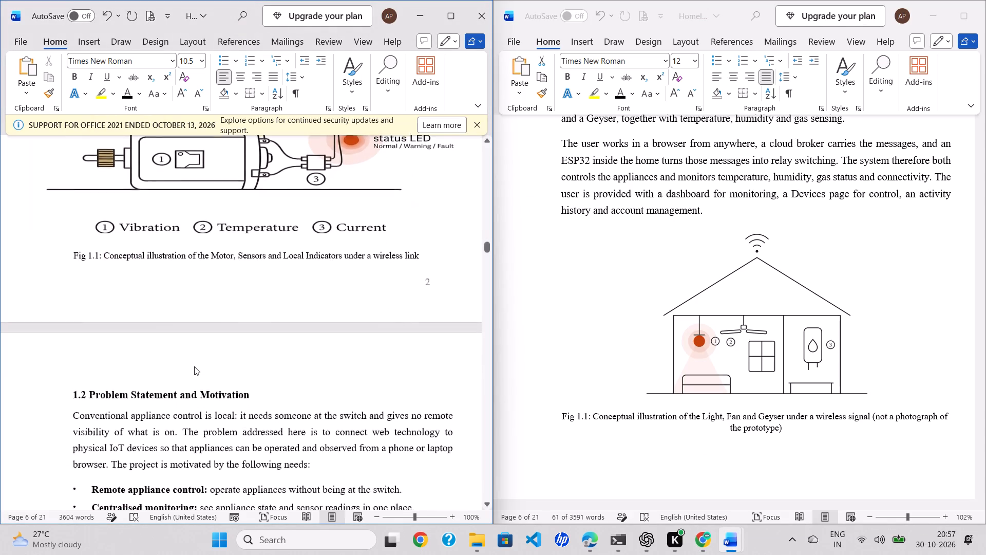
{"action": "scroll", "coordinate": [194, 366], "scroll_direction": "down", "scroll_amount": 1}
{"action": "left_click", "coordinate": [428, 239]}
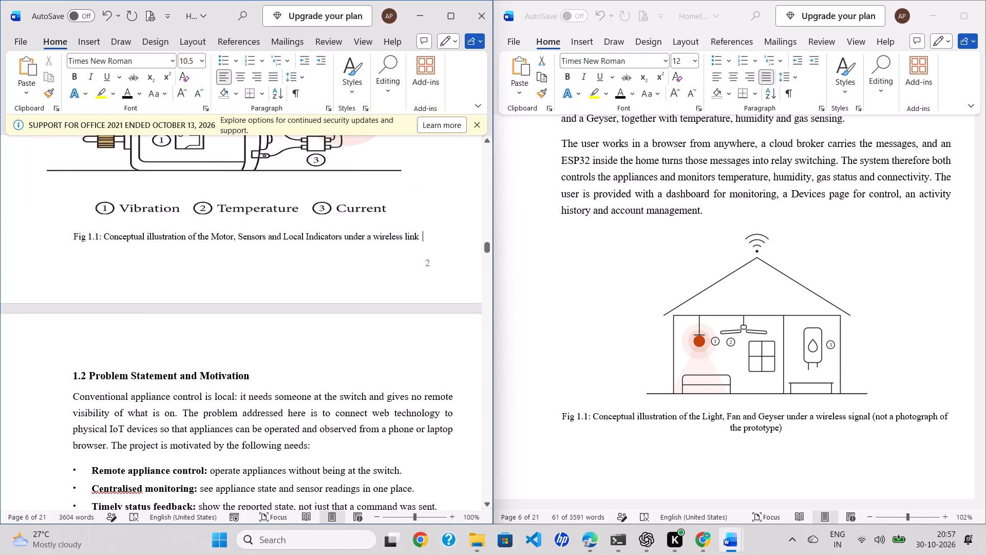
{"action": "key", "text": "BackSpace"}
{"action": "key", "text": "shift+parenleft"}
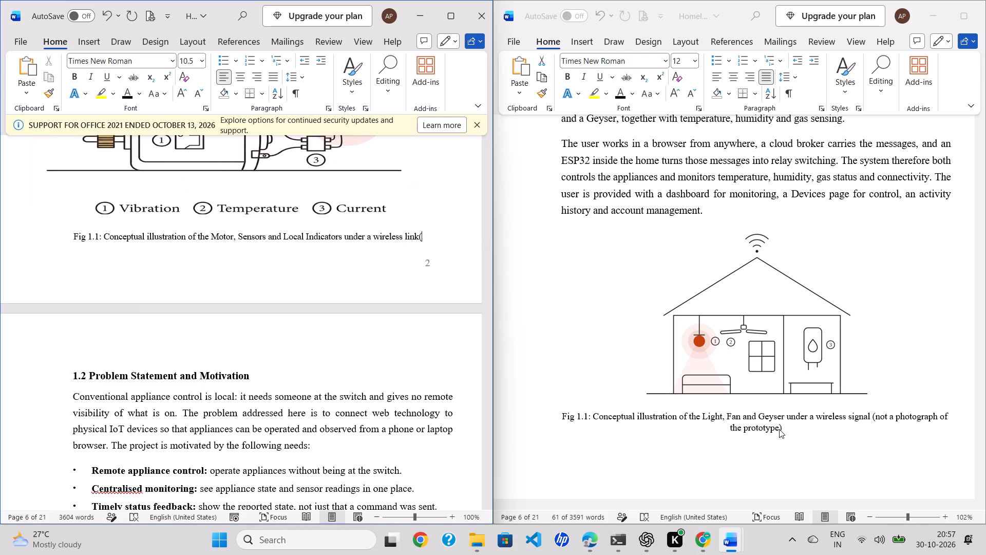
{"action": "left_click_drag", "start_coordinate": [790, 426], "coordinate": [774, 429]}
{"action": "double_click", "coordinate": [774, 429]}
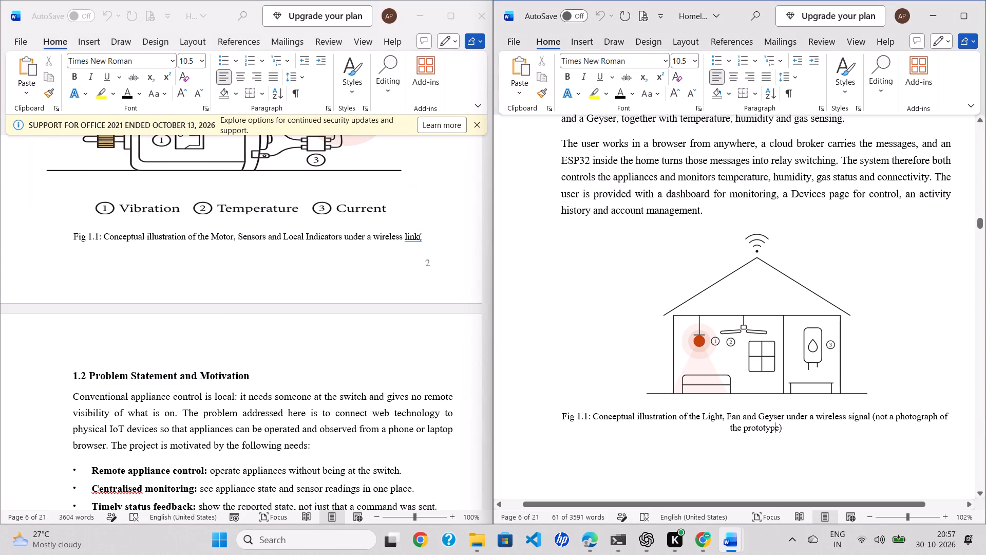
{"action": "double_click", "coordinate": [784, 434]}
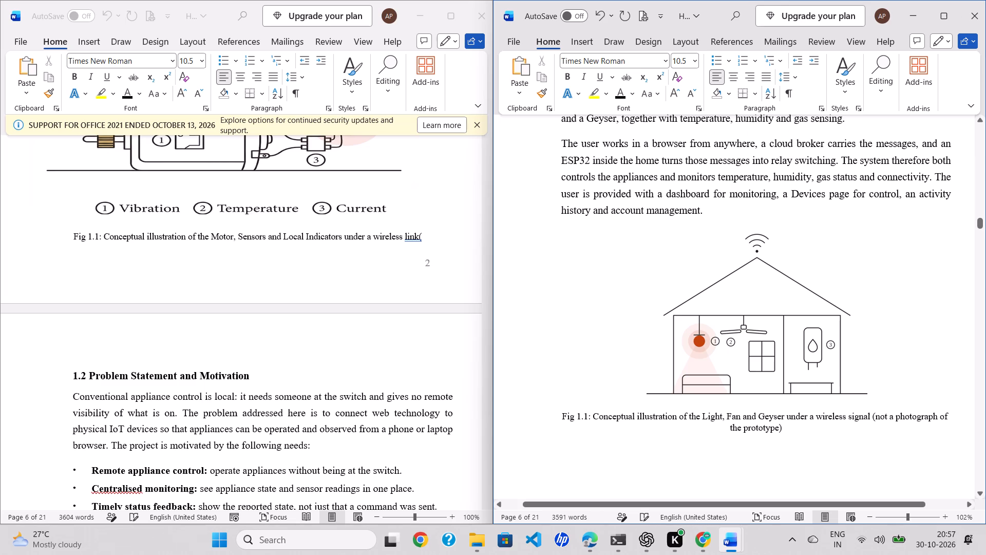
{"action": "left_click_drag", "start_coordinate": [781, 430], "coordinate": [754, 408]}
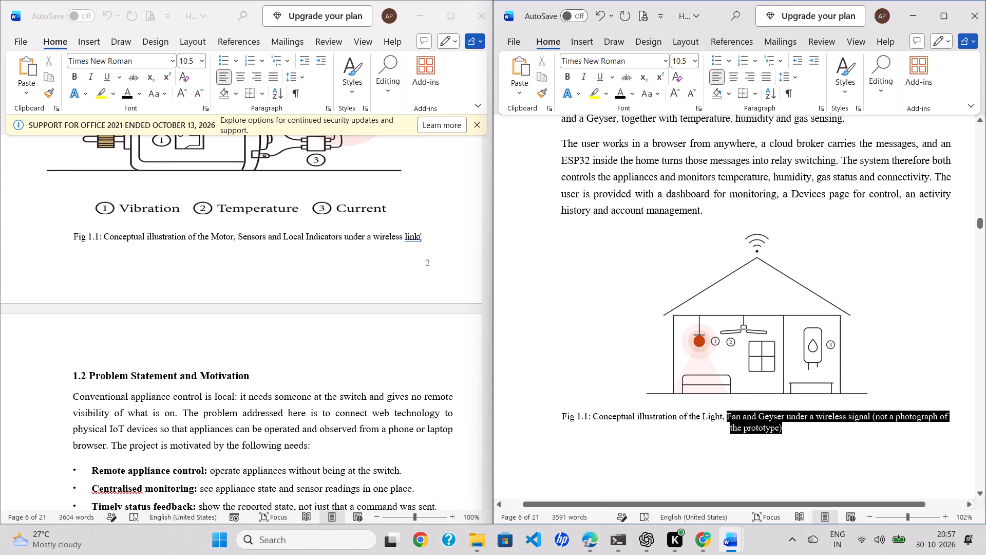
{"action": "left_click_drag", "start_coordinate": [754, 408], "coordinate": [877, 413]}
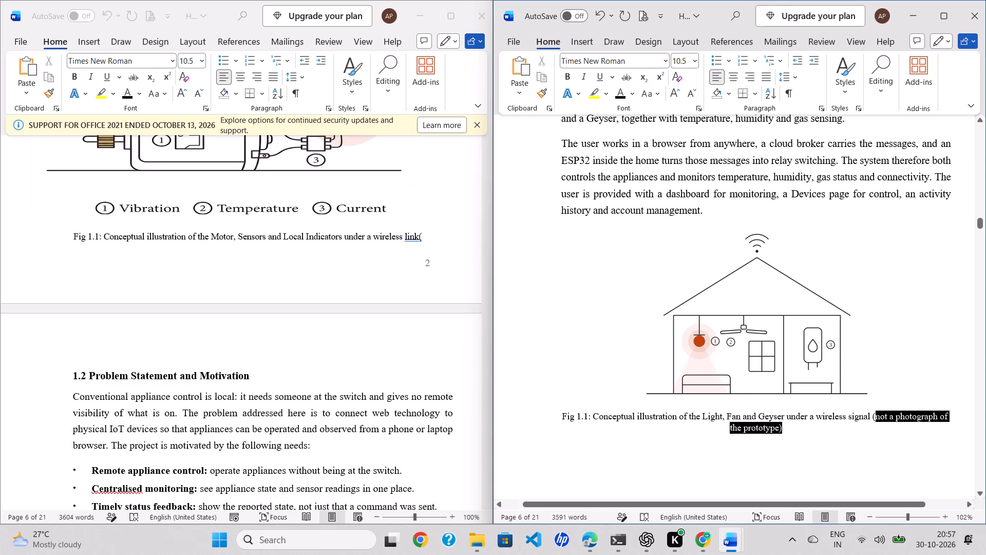
{"action": "left_click_drag", "start_coordinate": [877, 413], "coordinate": [873, 411]}
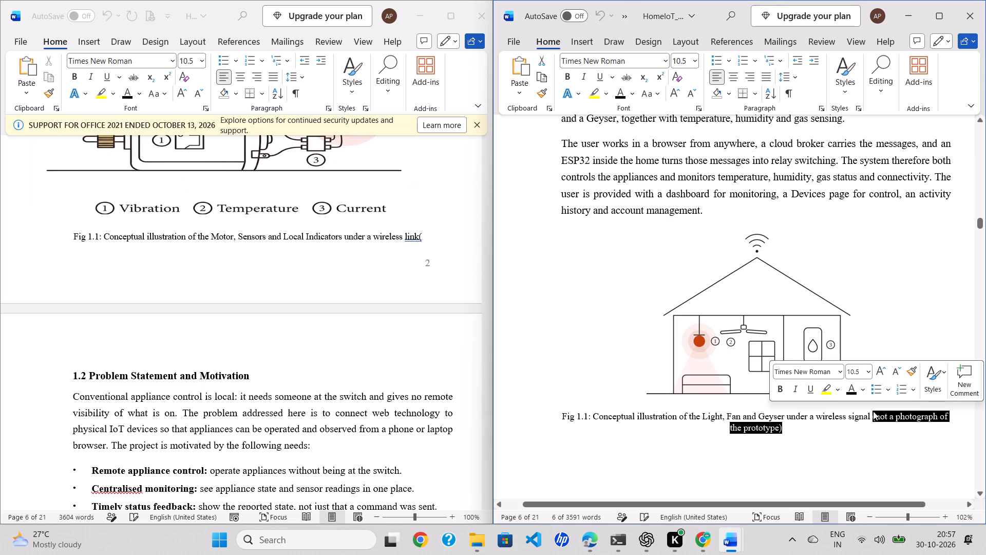
{"action": "key", "text": "ctrl+c"}
{"action": "key", "text": "ctrl+c"}
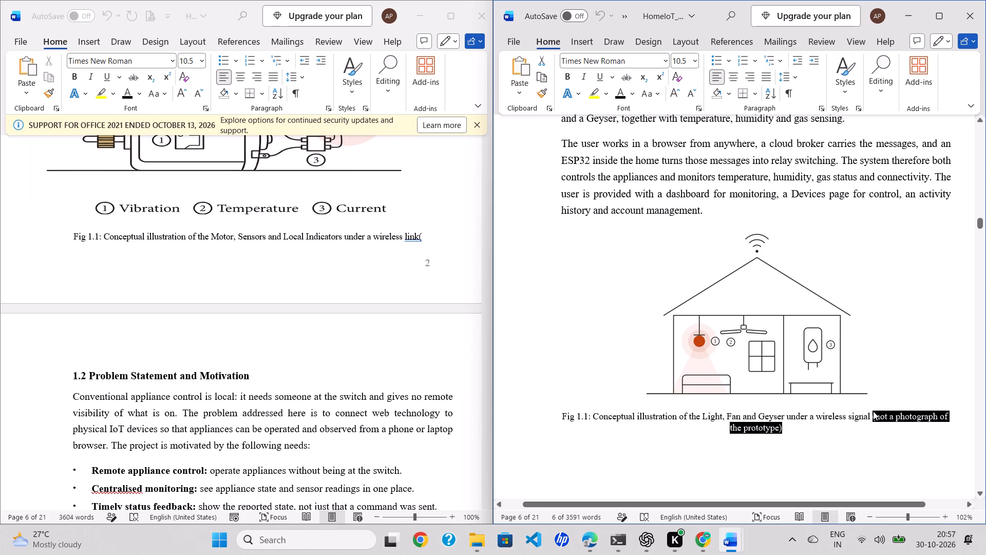
{"action": "left_click", "coordinate": [436, 230]}
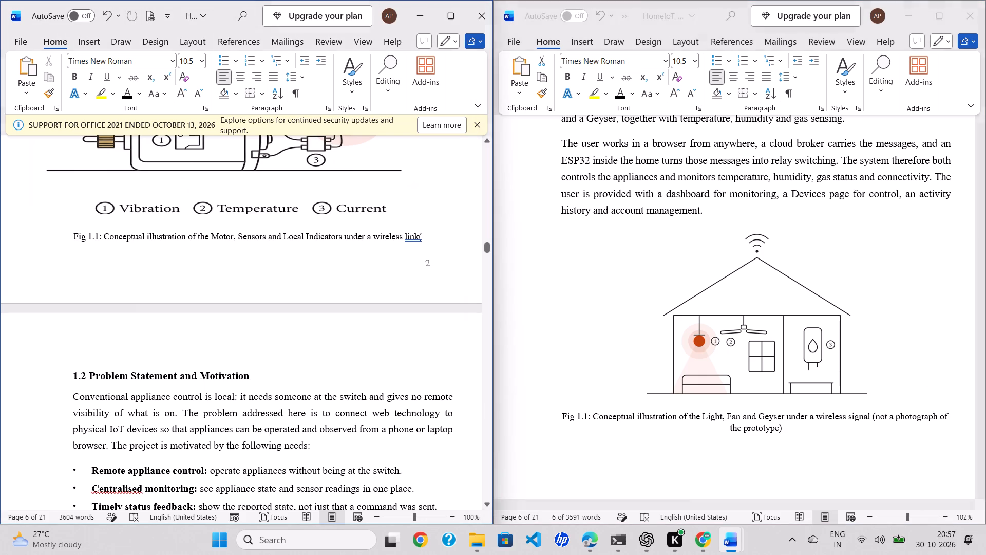
Add a space before the opening parenthesis after "link" in the Fig 1.1 caption and paste "(not a photograph of the prototype)".
{"action": "key", "text": "Left"}
{"action": "key", "text": "space"}
{"action": "key", "text": "Right"}
{"action": "key", "text": "shift+v"}
{"action": "key", "text": "BackSpace"}
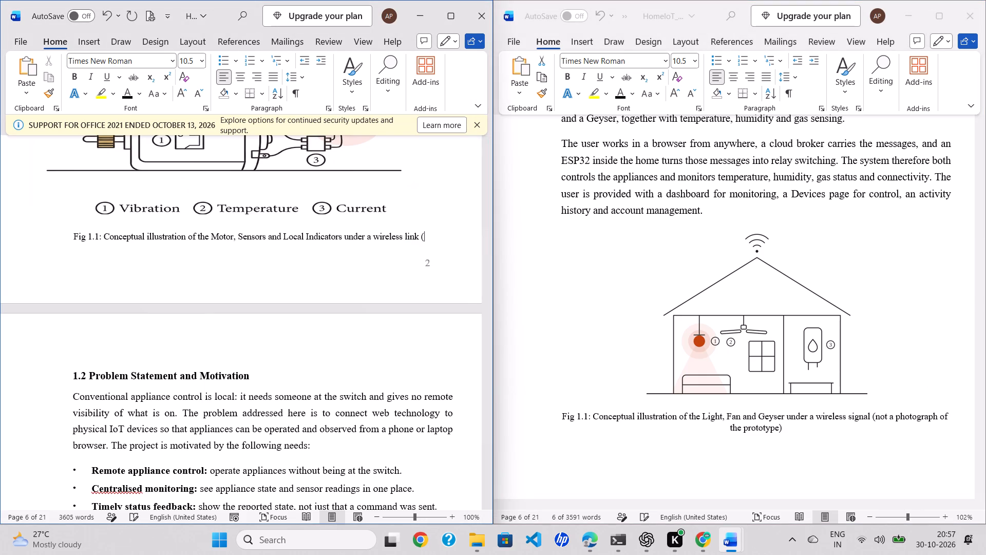
{"action": "key", "text": "ctrl+v"}
Delete the duplicate opening parenthesis before "not a photograph of the prototype)" in the motor report's Fig 1.1 caption.
{"action": "left_click", "coordinate": [429, 230]}
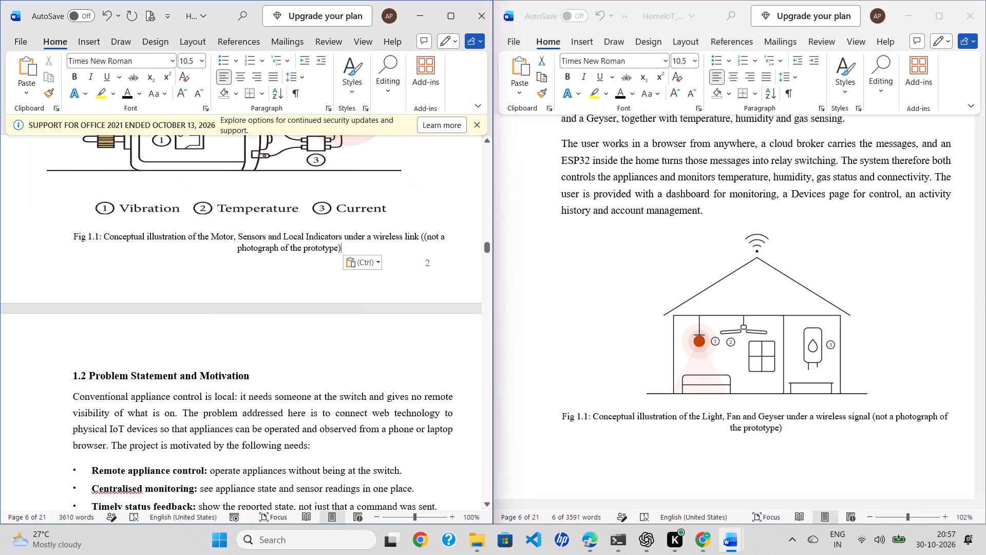
{"action": "key", "text": "Up"}
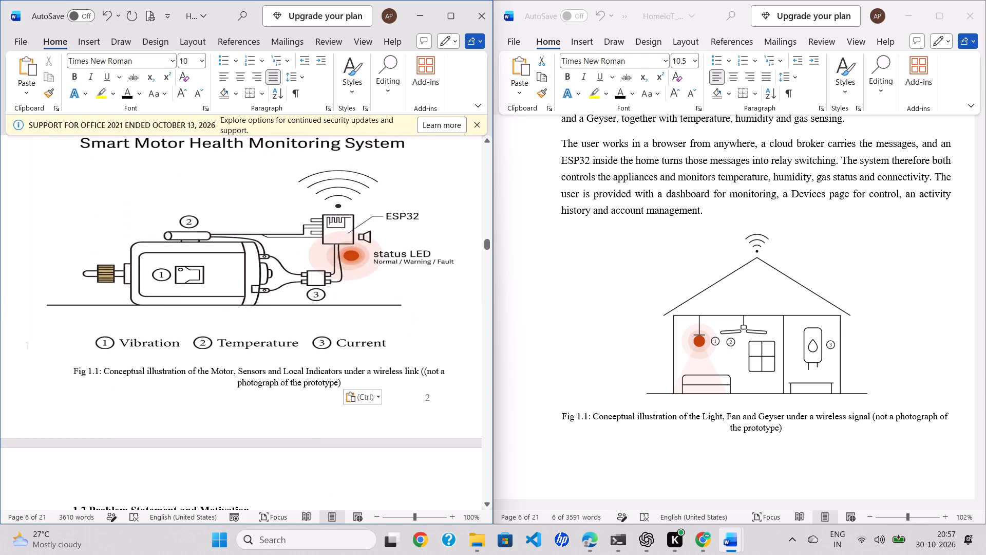
{"action": "key", "text": "Down"}
{"action": "key", "text": "Right"}
{"action": "key", "text": "Right"}
{"action": "key", "text": "Right"}
{"action": "key", "text": "Right"}
{"action": "key", "text": "Right"}
{"action": "key", "text": "Right"}
{"action": "key", "text": "Right"}
{"action": "key", "text": "Right"}
{"action": "key", "text": "Right"}
{"action": "key", "text": "Right"}
{"action": "key", "text": "Right"}
{"action": "key", "text": "Right"}
{"action": "key", "text": "Right"}
{"action": "key", "text": "Right"}
{"action": "key", "text": "Right"}
{"action": "key", "text": "Right"}
{"action": "key", "text": "Right"}
{"action": "key", "text": "Right"}
{"action": "key", "text": "Right"}
{"action": "key", "text": "Right"}
{"action": "key", "text": "Right"}
{"action": "key", "text": "BackSpace"}
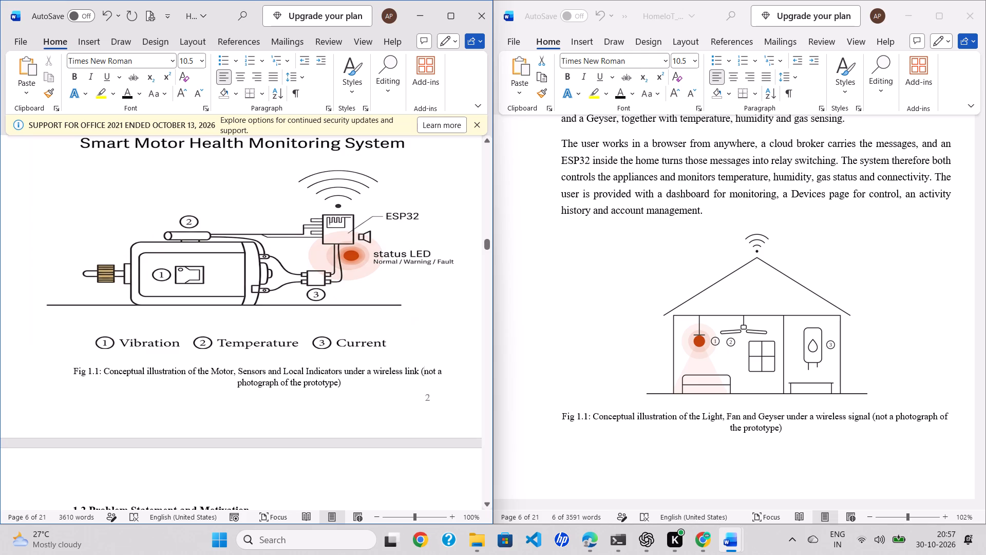
Compare the Introduction, section 1.1 and Fig 1.1 of the motor report with the original home automation report.
{"action": "scroll", "coordinate": [362, 382], "scroll_direction": "down", "scroll_amount": 2}
{"action": "scroll", "coordinate": [576, 444], "scroll_direction": "down", "scroll_amount": 1}
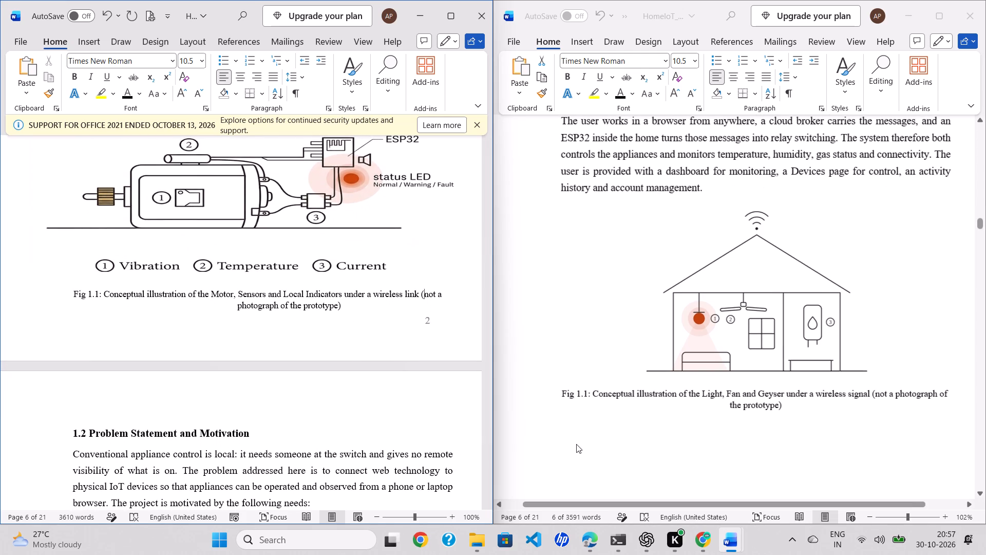
{"action": "scroll", "coordinate": [576, 444], "scroll_direction": "down", "scroll_amount": 3}
{"action": "scroll", "coordinate": [307, 460], "scroll_direction": "up", "scroll_amount": 1}
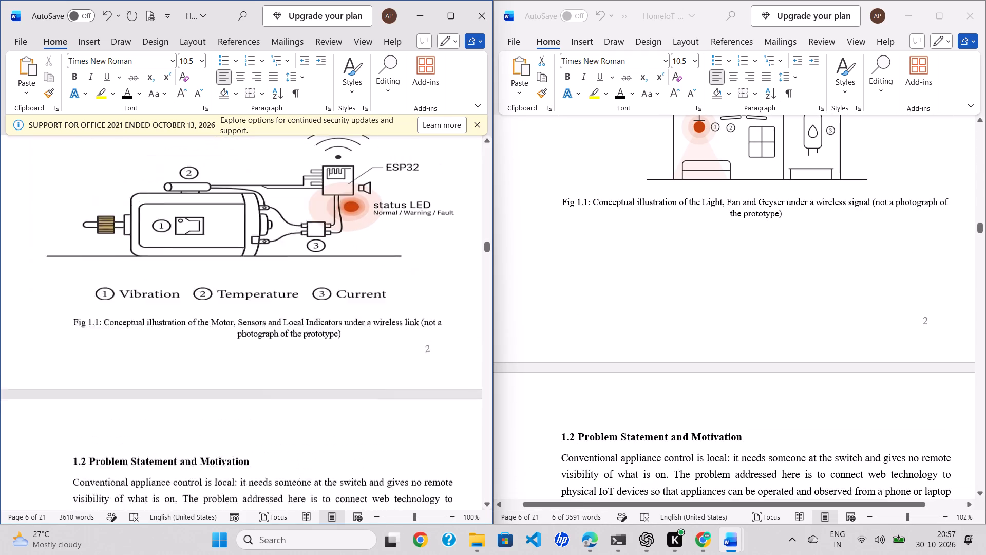
{"action": "scroll", "coordinate": [307, 460], "scroll_direction": "up", "scroll_amount": 1}
{"action": "scroll", "coordinate": [582, 250], "scroll_direction": "up", "scroll_amount": 4}
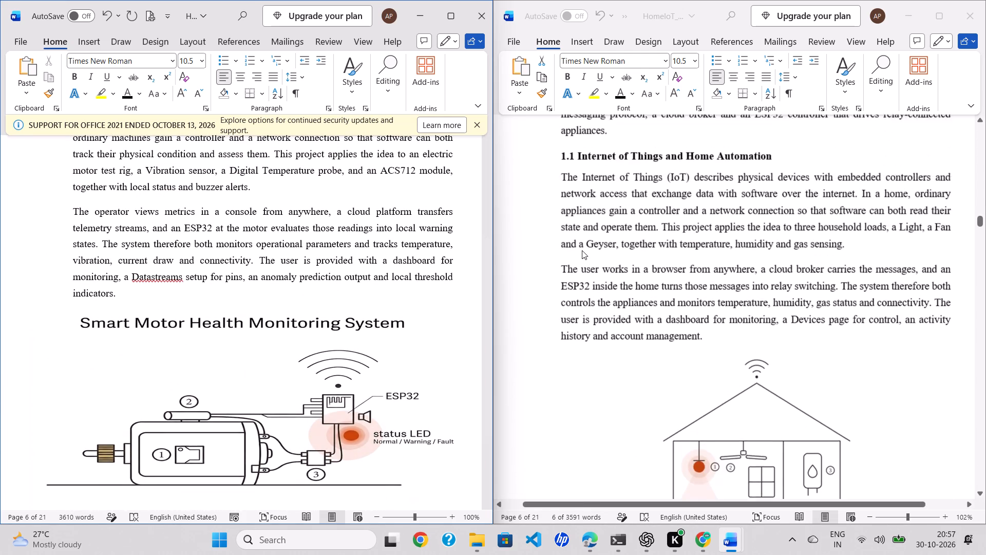
{"action": "scroll", "coordinate": [582, 250], "scroll_direction": "up", "scroll_amount": 2}
{"action": "scroll", "coordinate": [335, 292], "scroll_direction": "up", "scroll_amount": 3}
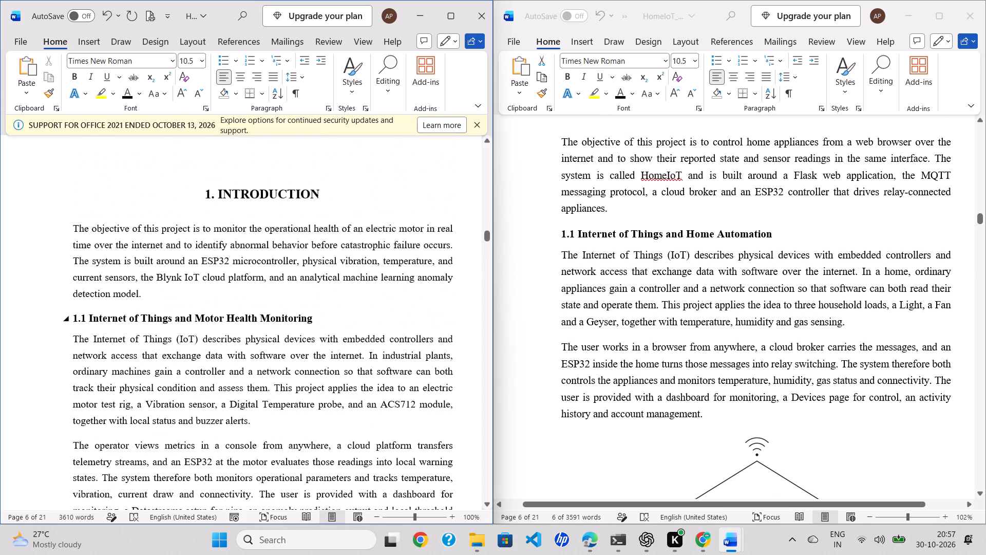
{"action": "scroll", "coordinate": [335, 292], "scroll_direction": "up", "scroll_amount": 2}
{"action": "scroll", "coordinate": [335, 292], "scroll_direction": "down", "scroll_amount": 3}
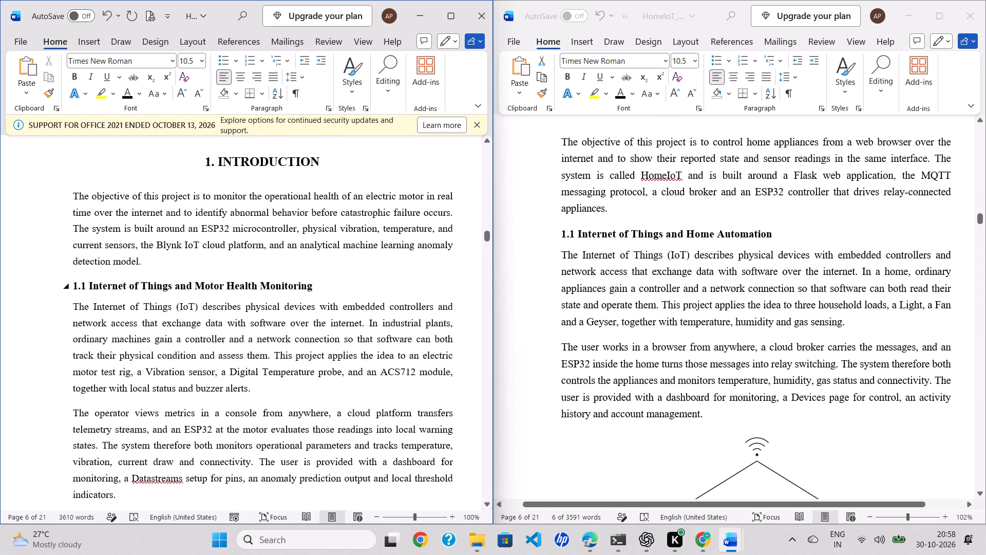
Copy section 1.2 Problem Statement and Motivation in the motor report, from its heading through the closing italic note.
{"action": "scroll", "coordinate": [335, 292], "scroll_direction": "down", "scroll_amount": 3}
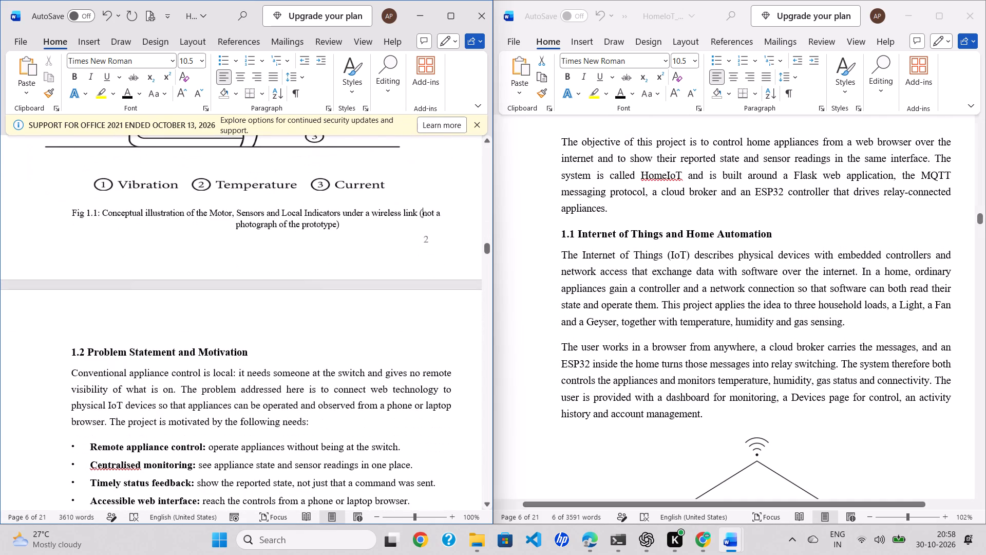
{"action": "scroll", "coordinate": [681, 270], "scroll_direction": "down", "scroll_amount": 7}
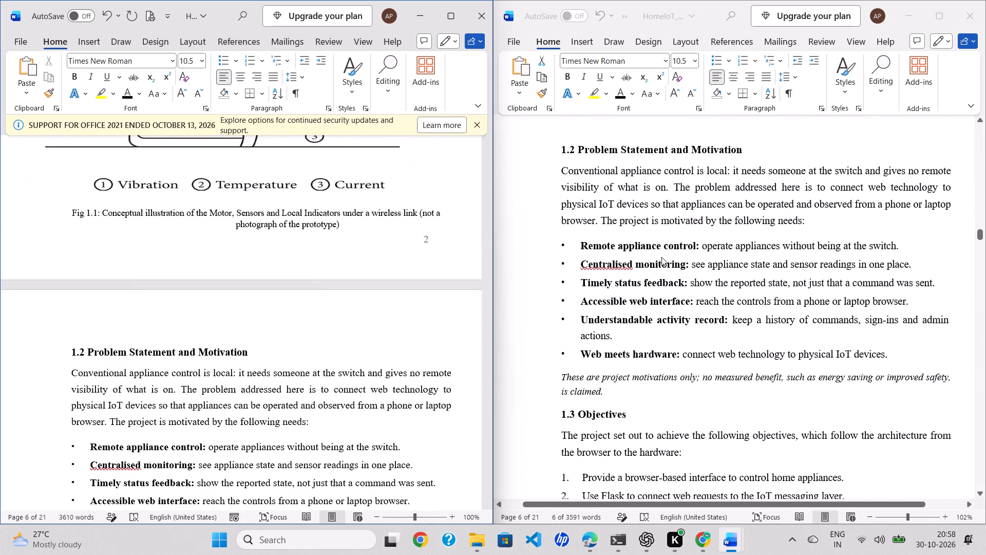
{"action": "scroll", "coordinate": [370, 332], "scroll_direction": "down", "scroll_amount": 2}
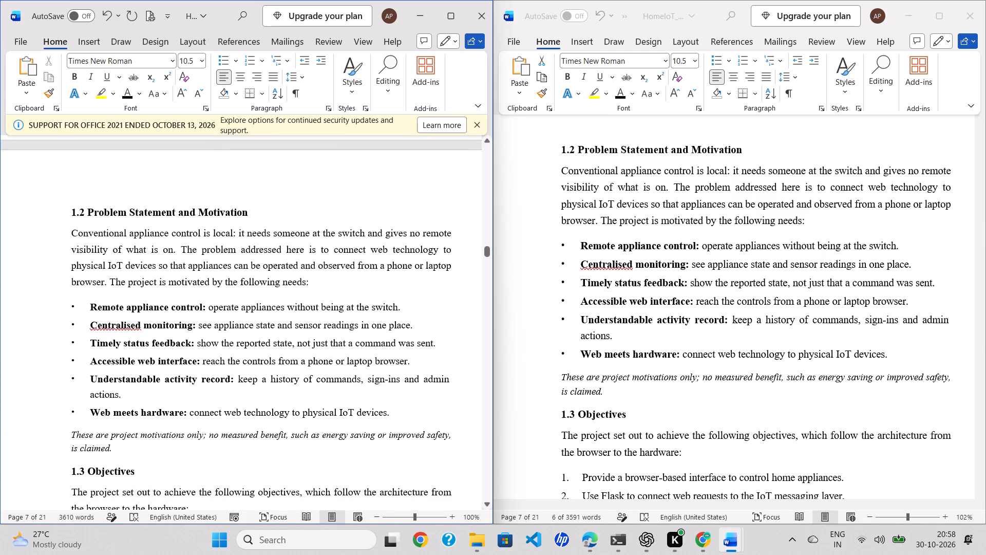
{"action": "left_click_drag", "start_coordinate": [117, 451], "coordinate": [62, 259]}
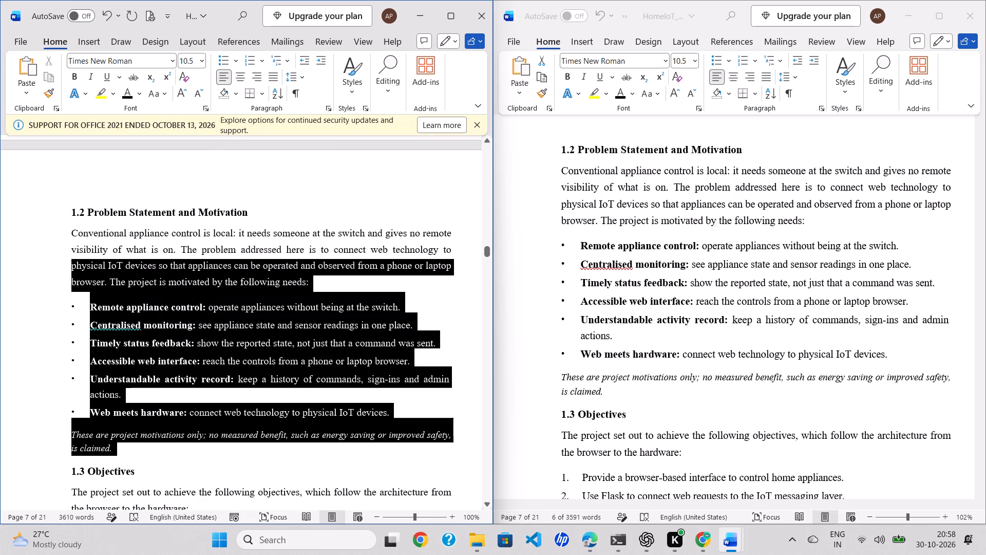
{"action": "left_click_drag", "start_coordinate": [62, 259], "coordinate": [70, 217]}
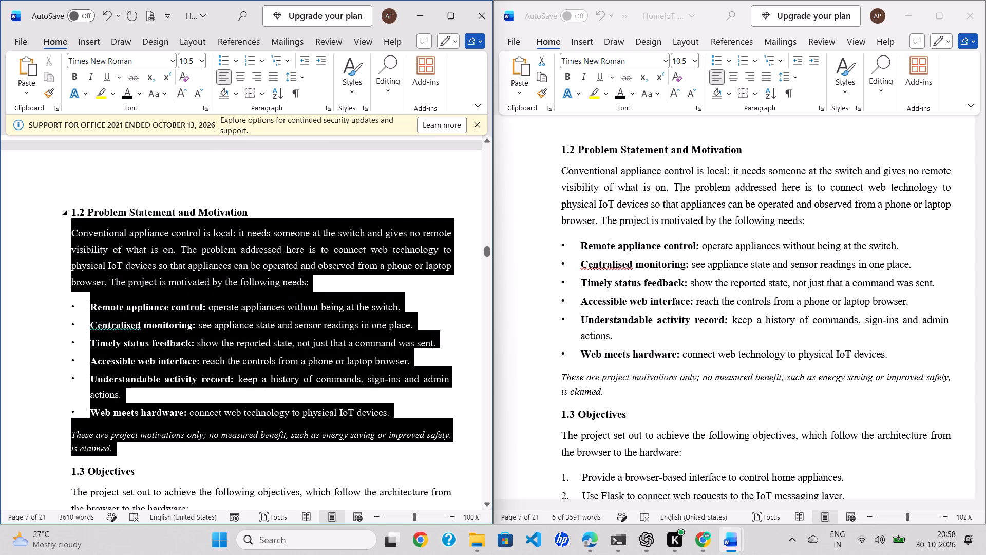
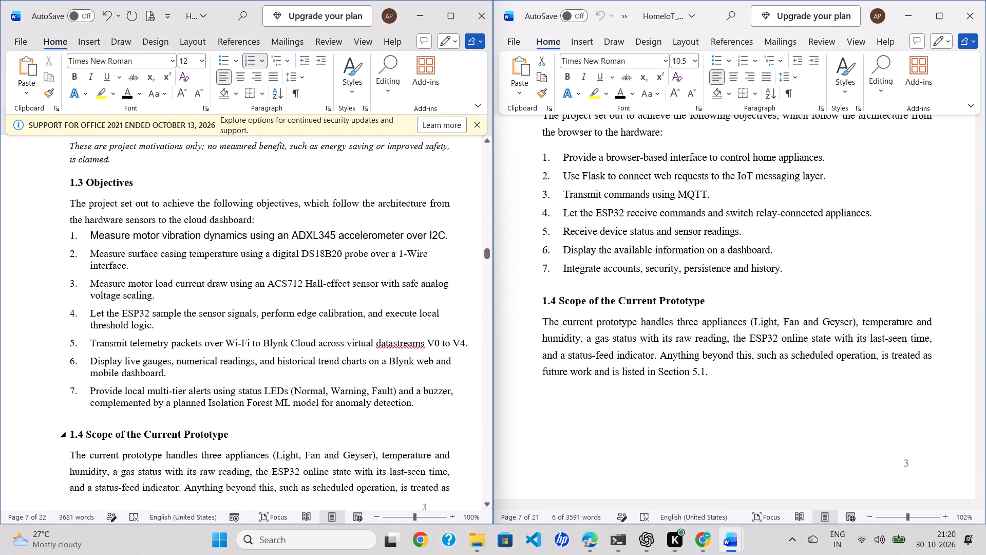
{"action": "scroll", "coordinate": [331, 430], "scroll_direction": "up", "scroll_amount": 1}
{"action": "scroll", "coordinate": [331, 430], "scroll_direction": "down", "scroll_amount": 1}
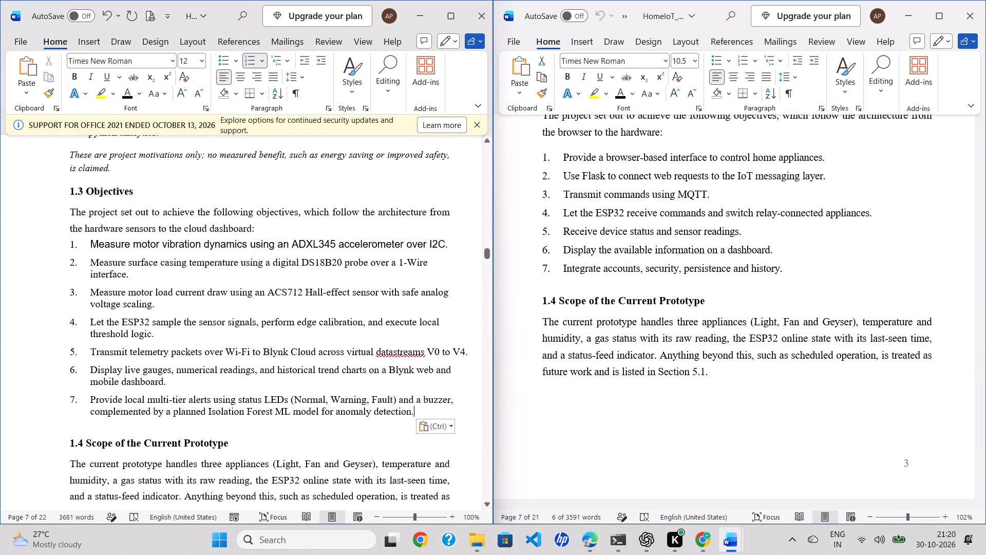
{"action": "scroll", "coordinate": [251, 429], "scroll_direction": "down", "scroll_amount": 2}
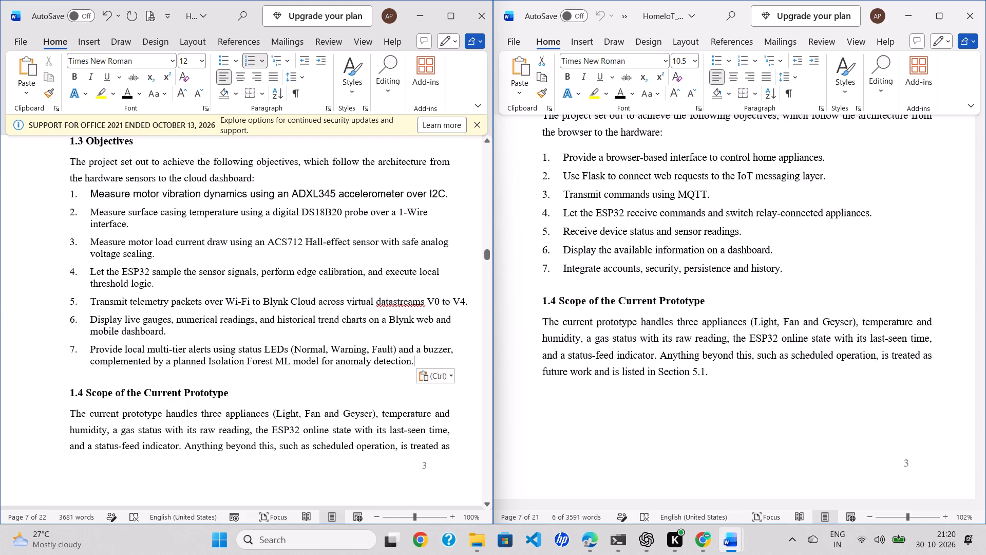
{"action": "left_click", "coordinate": [229, 391]}
{"action": "scroll", "coordinate": [245, 332], "scroll_direction": "up", "scroll_amount": 1}
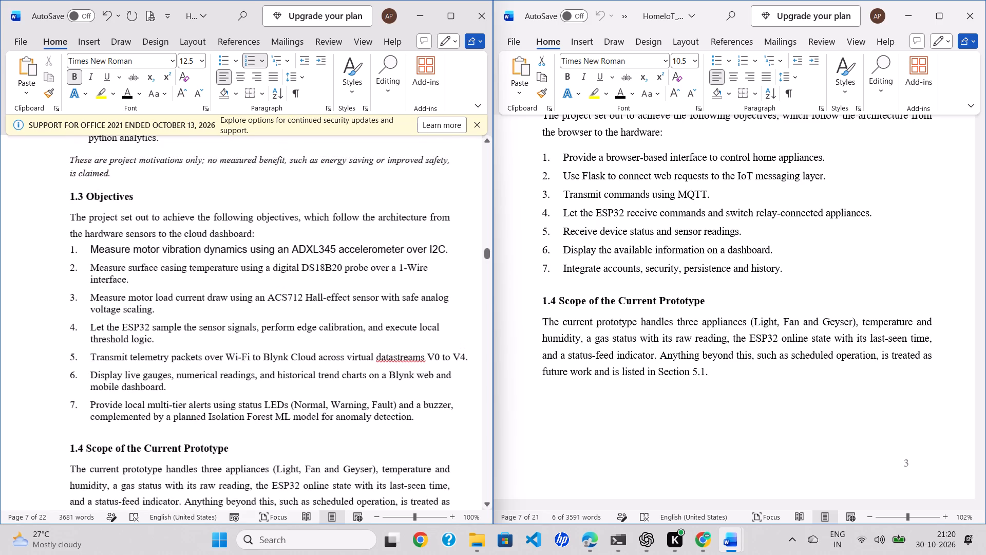
{"action": "scroll", "coordinate": [245, 332], "scroll_direction": "down", "scroll_amount": 2}
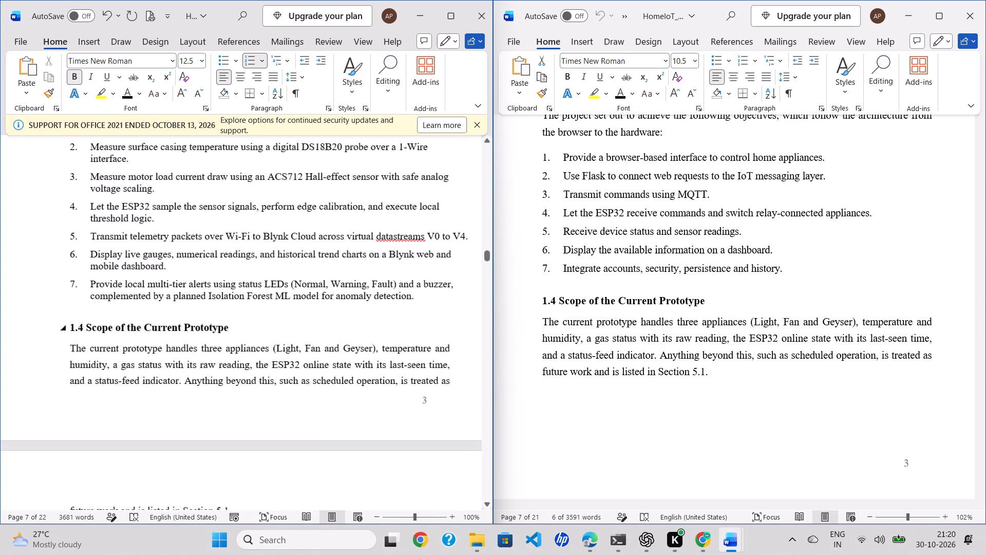
{"action": "scroll", "coordinate": [245, 332], "scroll_direction": "down", "scroll_amount": 1}
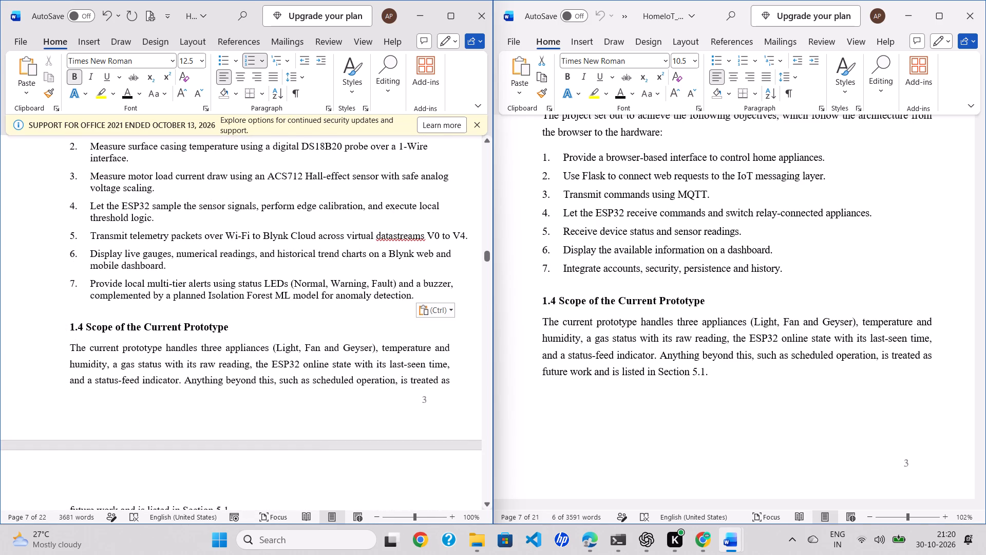
{"action": "scroll", "coordinate": [293, 290], "scroll_direction": "up", "scroll_amount": 1}
{"action": "scroll", "coordinate": [324, 318], "scroll_direction": "up", "scroll_amount": 1}
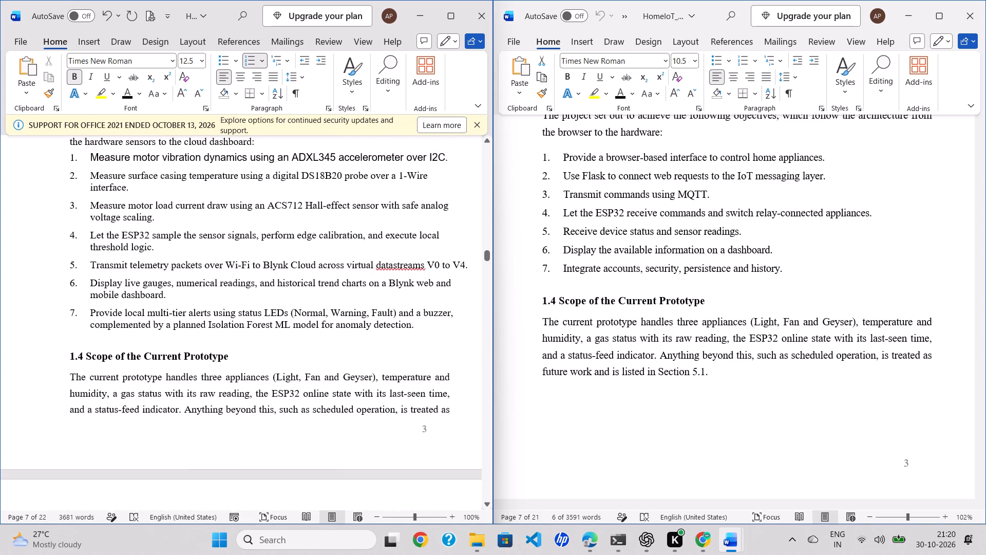
{"action": "scroll", "coordinate": [324, 318], "scroll_direction": "up", "scroll_amount": 2}
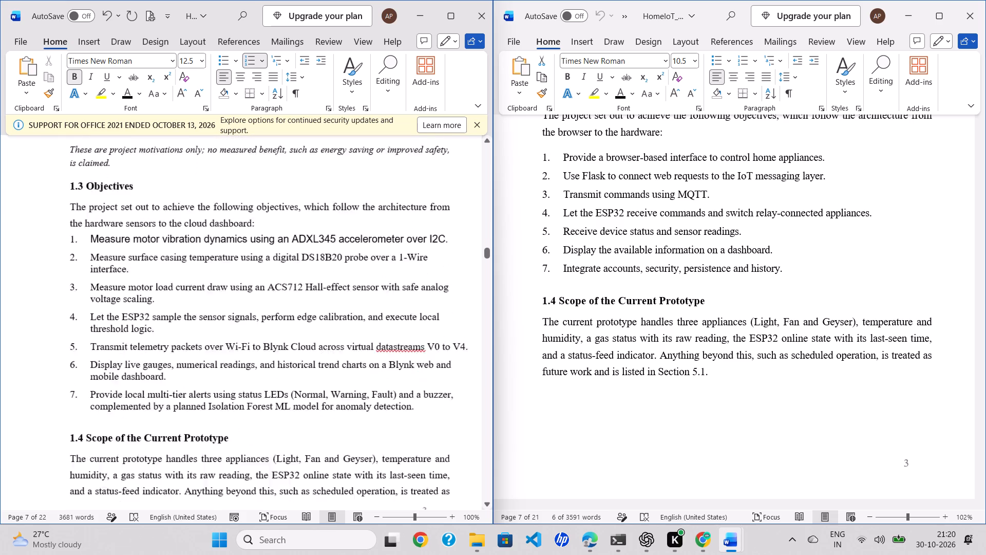
{"action": "scroll", "coordinate": [328, 328], "scroll_direction": "down", "scroll_amount": 1}
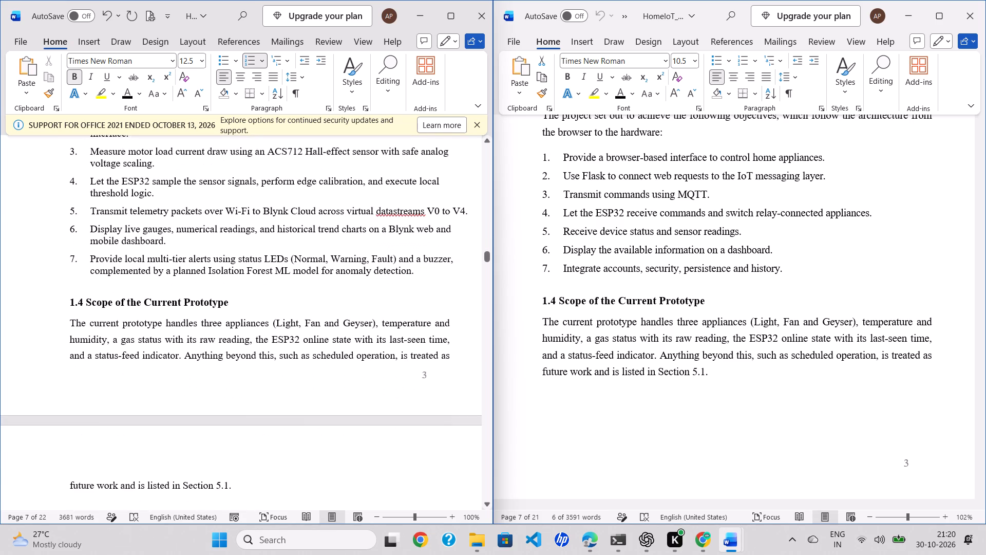
{"action": "scroll", "coordinate": [328, 328], "scroll_direction": "down", "scroll_amount": 1}
{"action": "scroll", "coordinate": [289, 289], "scroll_direction": "up", "scroll_amount": 1}
Remove the blank line between objective 7 and the heading "1.4 Scope of the Current Prototype", leaving no extra numbered item.
{"action": "left_click", "coordinate": [185, 242]}
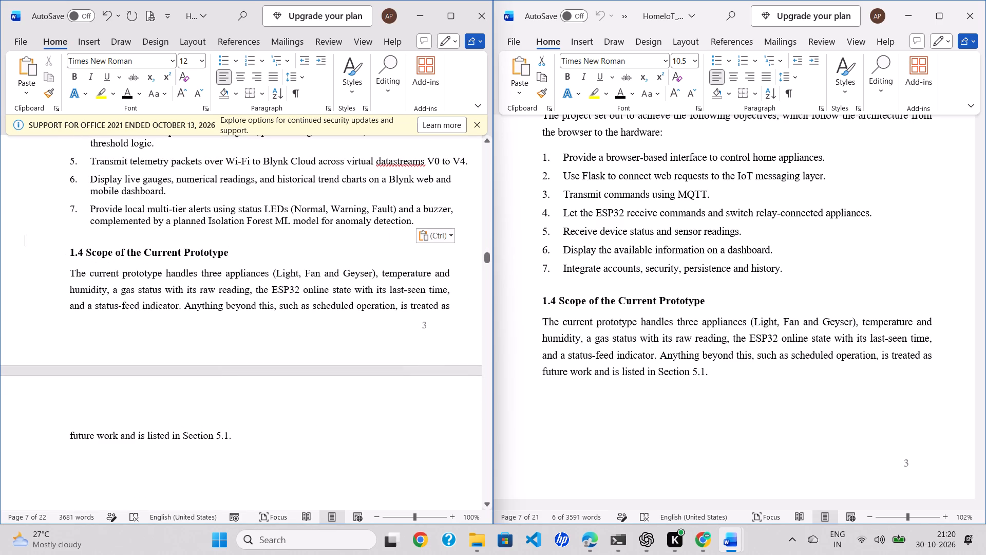
{"action": "key", "text": "BackSpace"}
{"action": "key", "text": "Return"}
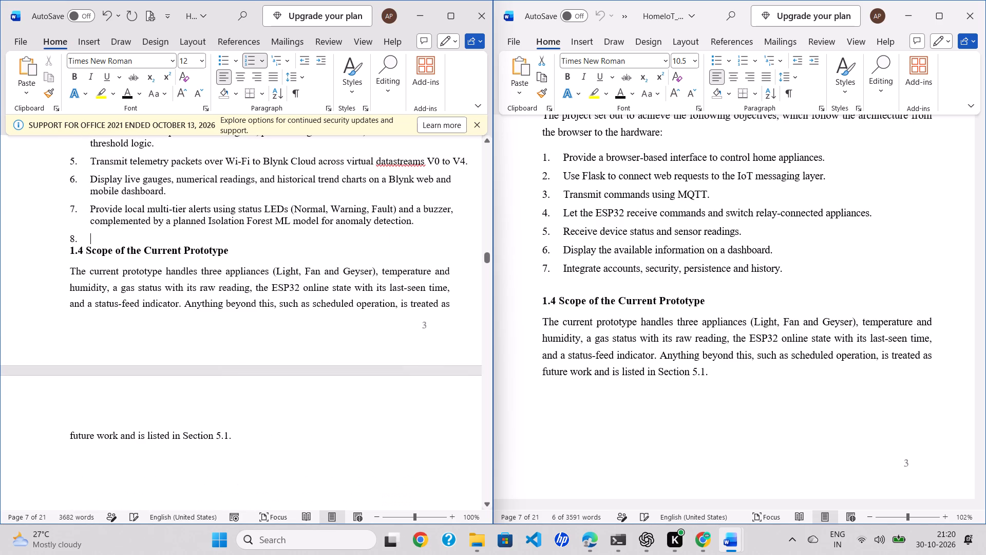
{"action": "key", "text": "BackSpace"}
{"action": "key", "text": "BackSpace"}
{"action": "key", "text": "BackSpace"}
{"action": "left_click", "coordinate": [168, 247]}
{"action": "key", "text": "BackSpace"}
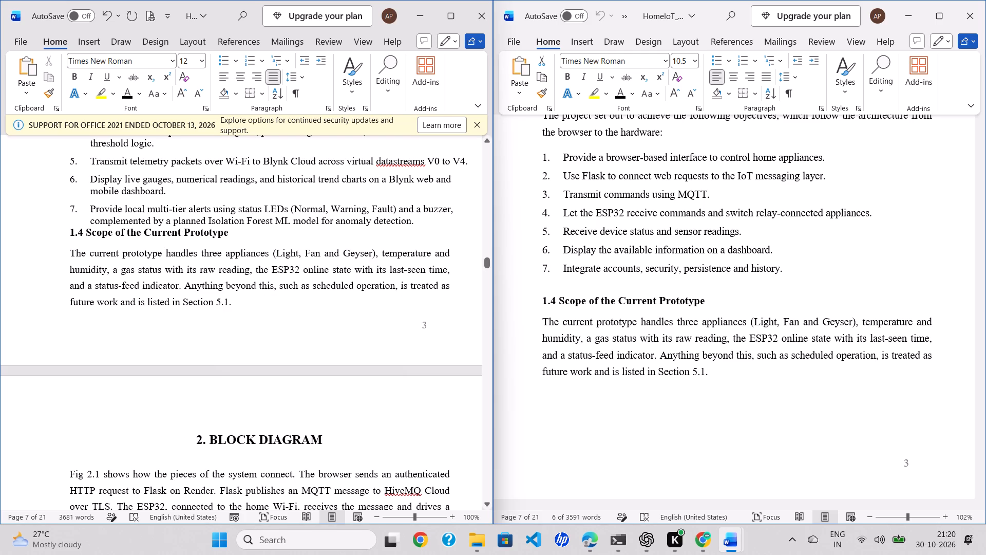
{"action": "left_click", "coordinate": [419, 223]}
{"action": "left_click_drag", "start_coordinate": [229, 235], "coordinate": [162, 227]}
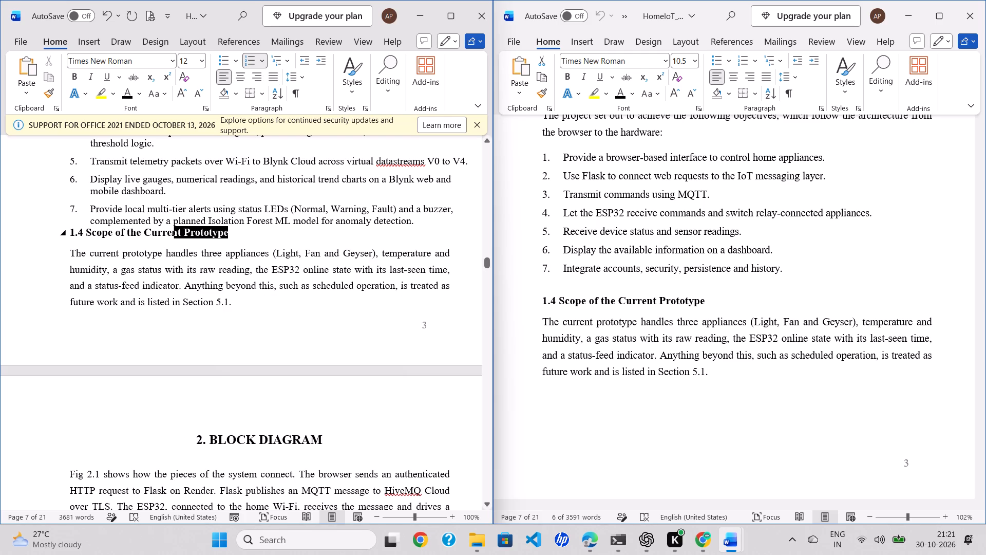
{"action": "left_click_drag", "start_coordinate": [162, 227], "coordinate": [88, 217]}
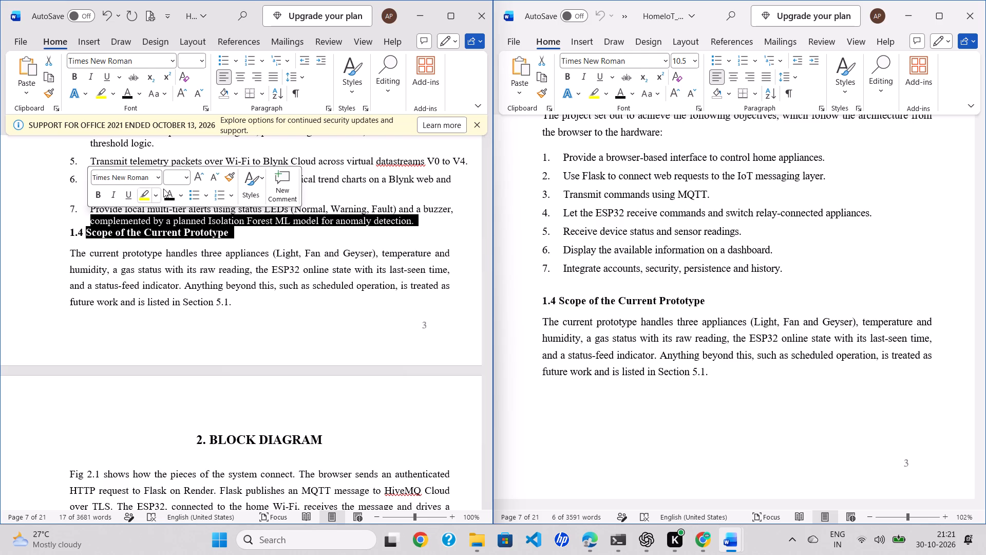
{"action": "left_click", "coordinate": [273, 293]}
Set the font of all seven objectives in section 1.3 to Times New Roman.
{"action": "scroll", "coordinate": [273, 293], "scroll_direction": "up", "scroll_amount": 2}
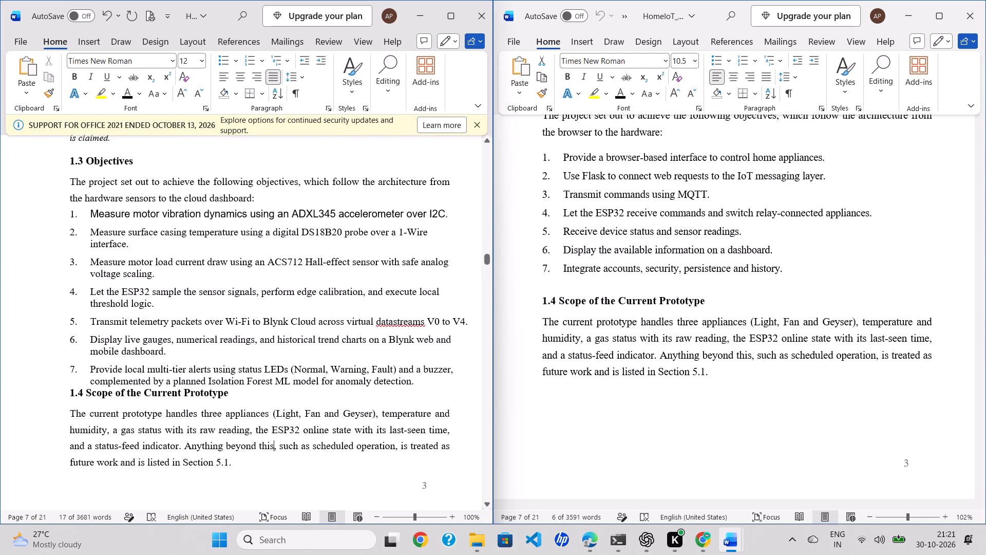
{"action": "left_click_drag", "start_coordinate": [89, 212], "coordinate": [96, 219]}
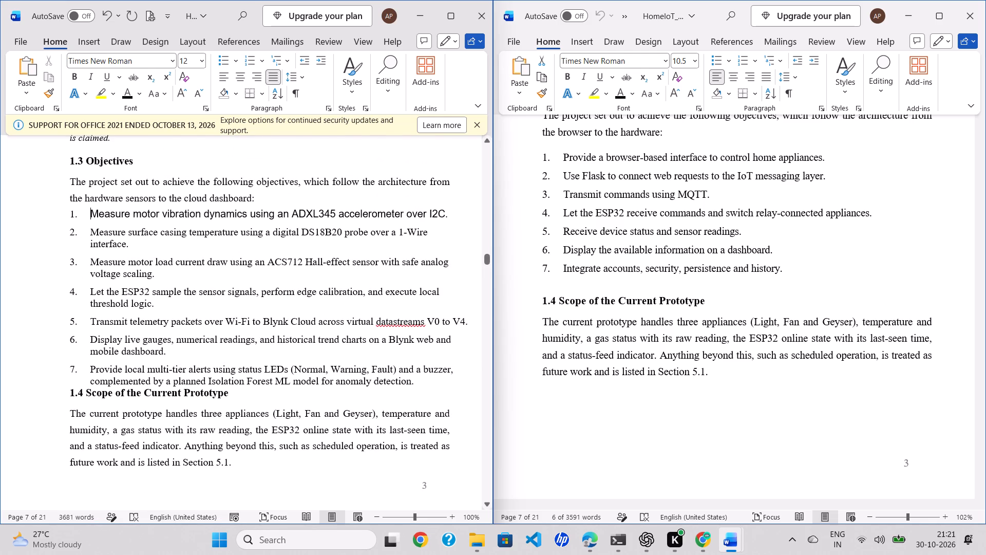
{"action": "left_click_drag", "start_coordinate": [96, 219], "coordinate": [386, 383]}
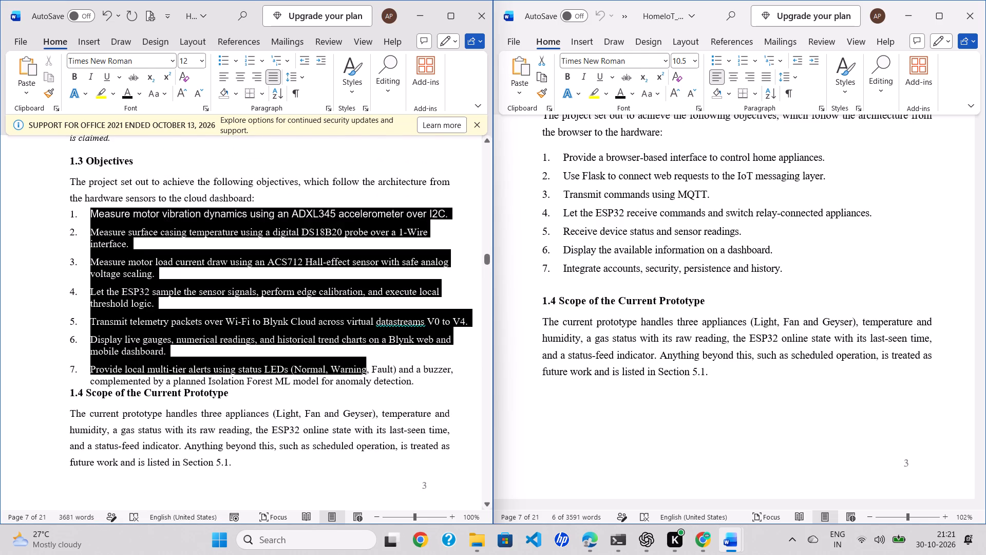
{"action": "left_click_drag", "start_coordinate": [386, 383], "coordinate": [431, 379]}
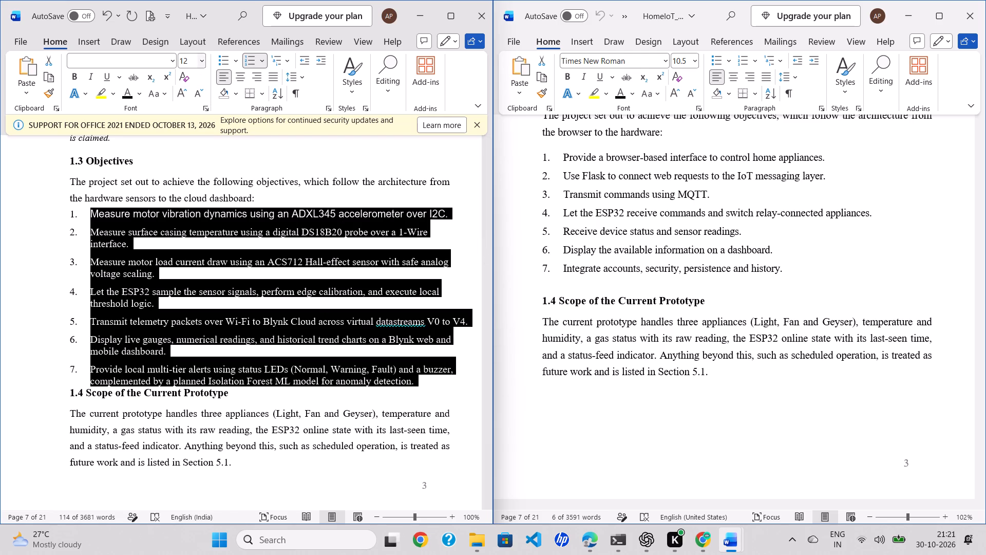
{"action": "left_click", "coordinate": [141, 60]}
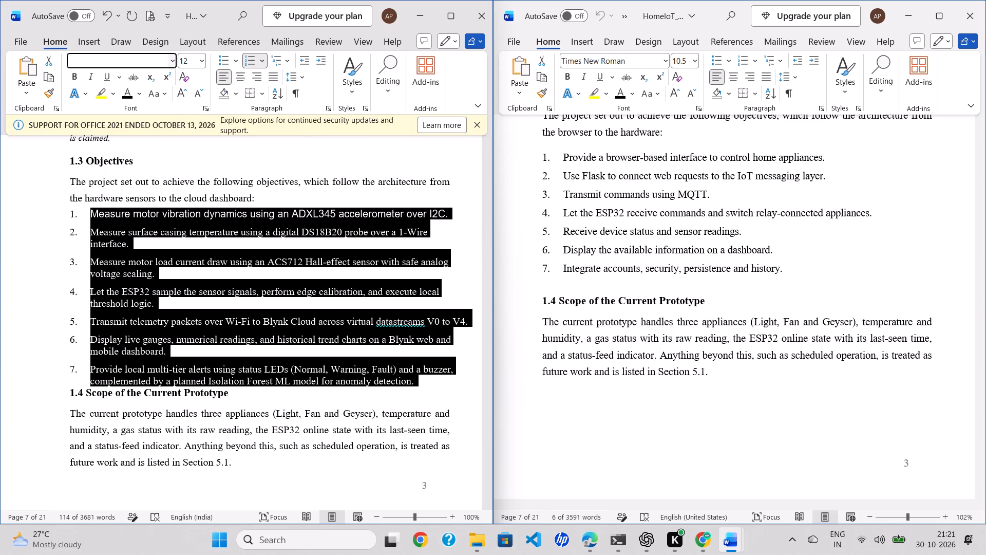
{"action": "type", "text": "tim"}
{"action": "key", "text": "Right"}
{"action": "key", "text": "Return"}
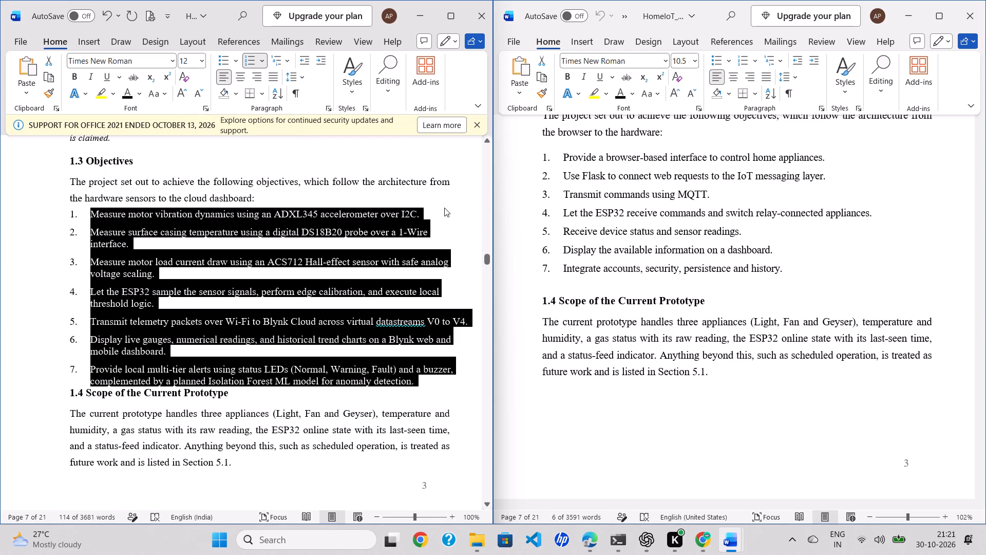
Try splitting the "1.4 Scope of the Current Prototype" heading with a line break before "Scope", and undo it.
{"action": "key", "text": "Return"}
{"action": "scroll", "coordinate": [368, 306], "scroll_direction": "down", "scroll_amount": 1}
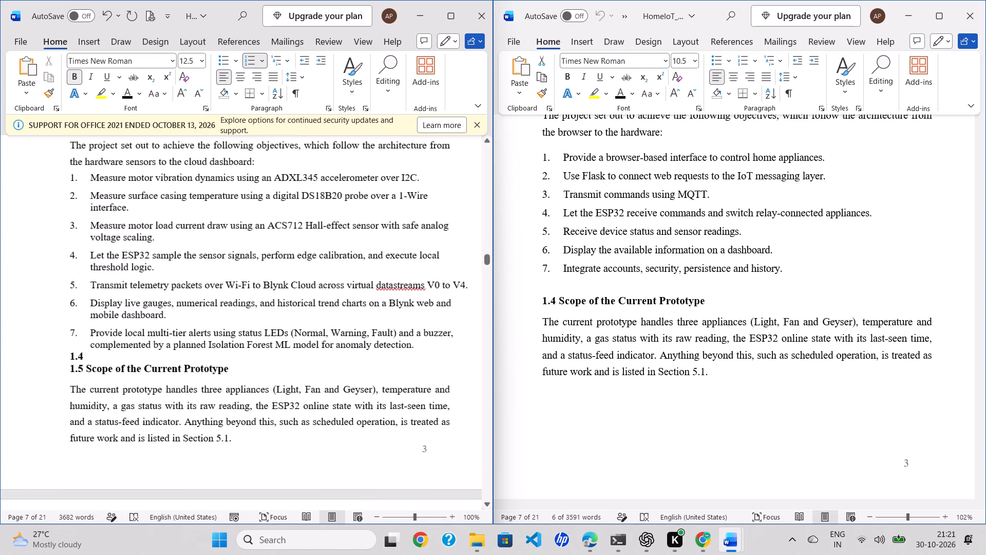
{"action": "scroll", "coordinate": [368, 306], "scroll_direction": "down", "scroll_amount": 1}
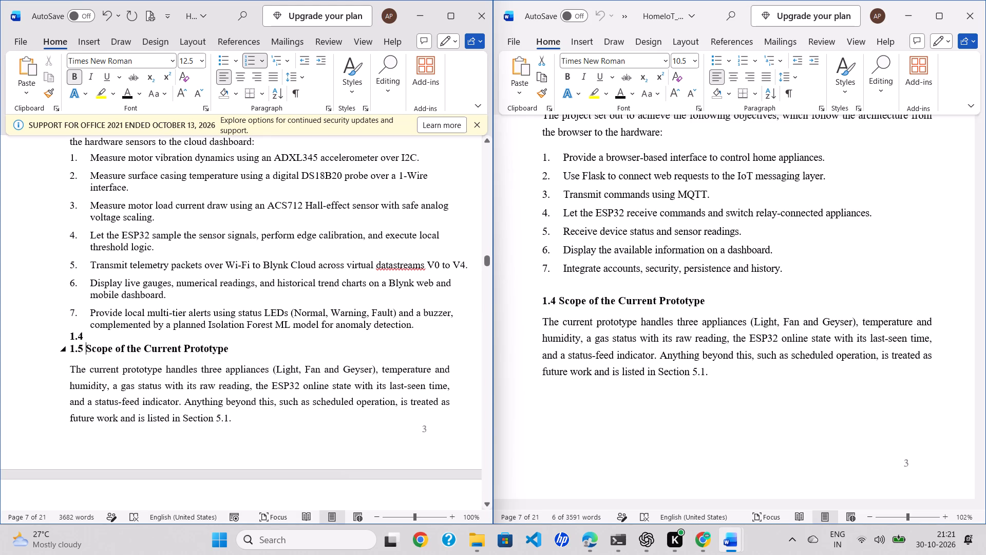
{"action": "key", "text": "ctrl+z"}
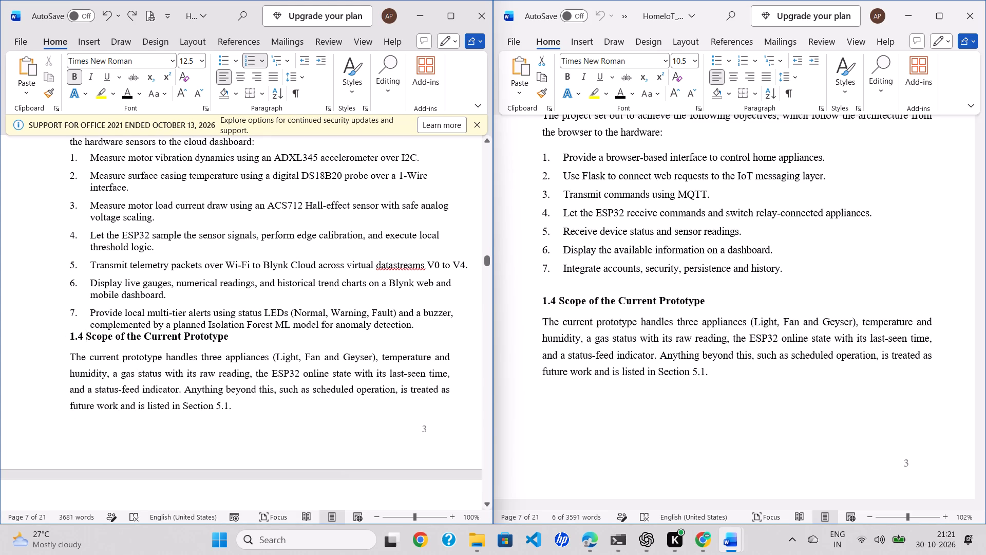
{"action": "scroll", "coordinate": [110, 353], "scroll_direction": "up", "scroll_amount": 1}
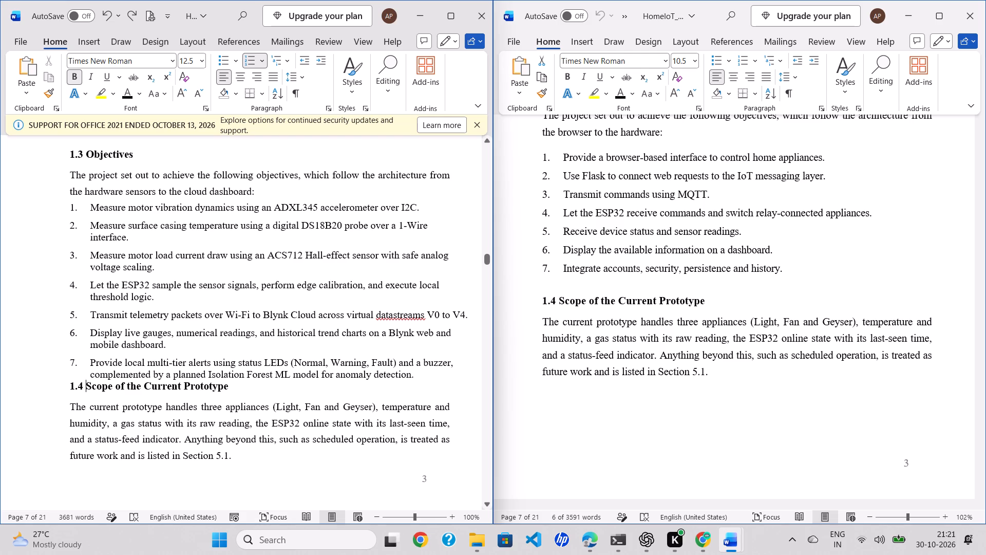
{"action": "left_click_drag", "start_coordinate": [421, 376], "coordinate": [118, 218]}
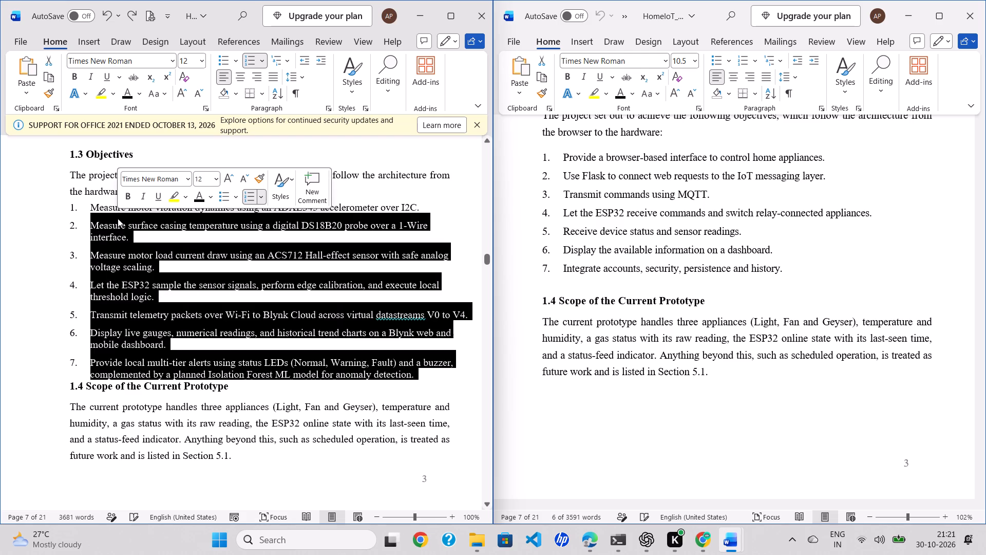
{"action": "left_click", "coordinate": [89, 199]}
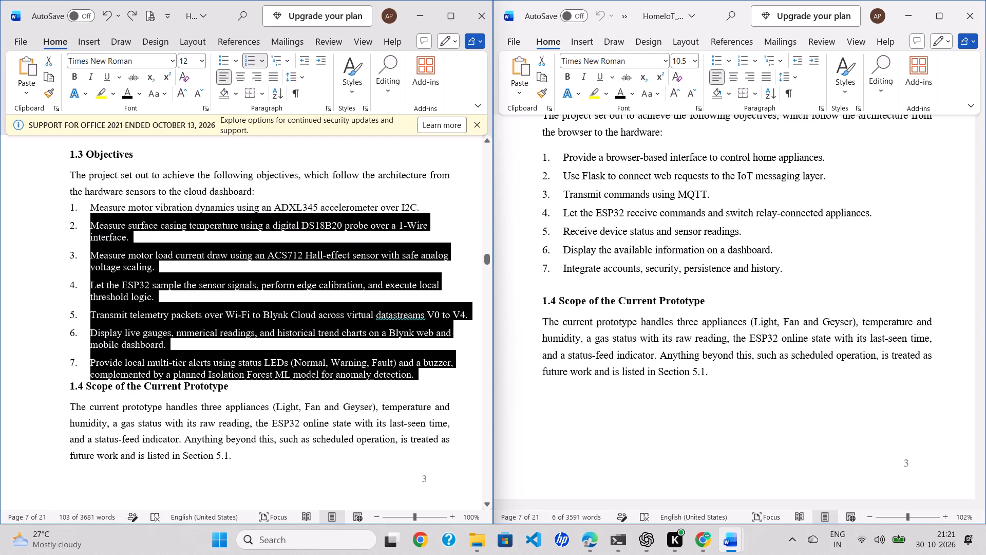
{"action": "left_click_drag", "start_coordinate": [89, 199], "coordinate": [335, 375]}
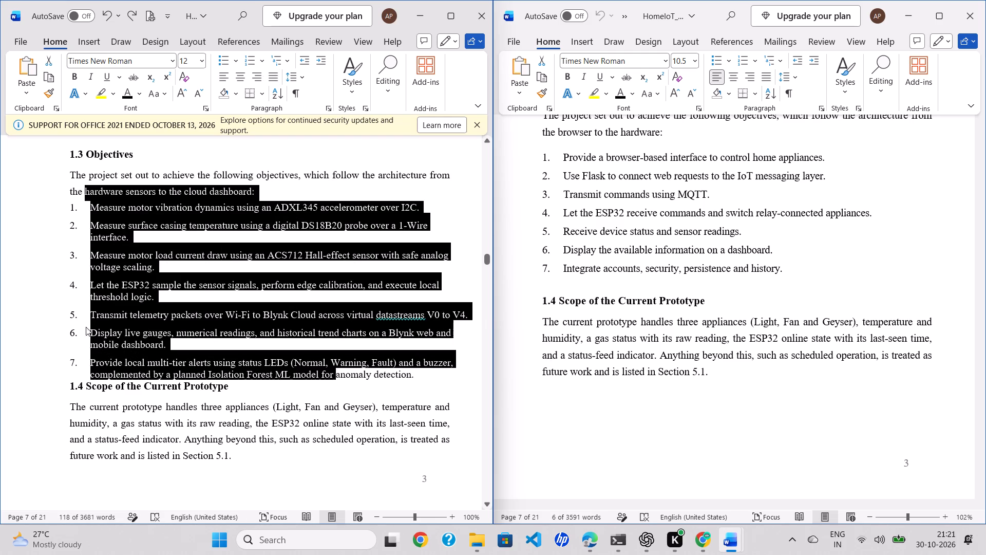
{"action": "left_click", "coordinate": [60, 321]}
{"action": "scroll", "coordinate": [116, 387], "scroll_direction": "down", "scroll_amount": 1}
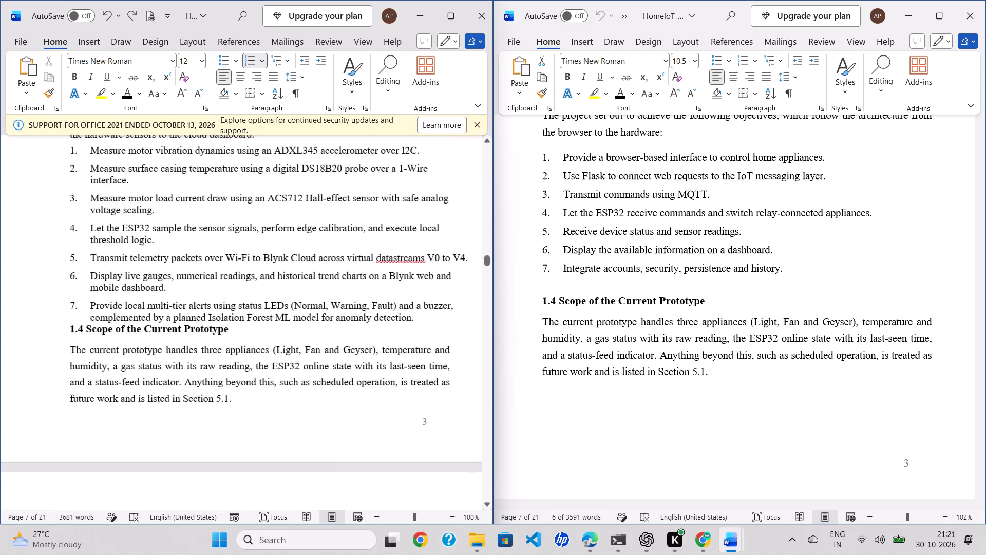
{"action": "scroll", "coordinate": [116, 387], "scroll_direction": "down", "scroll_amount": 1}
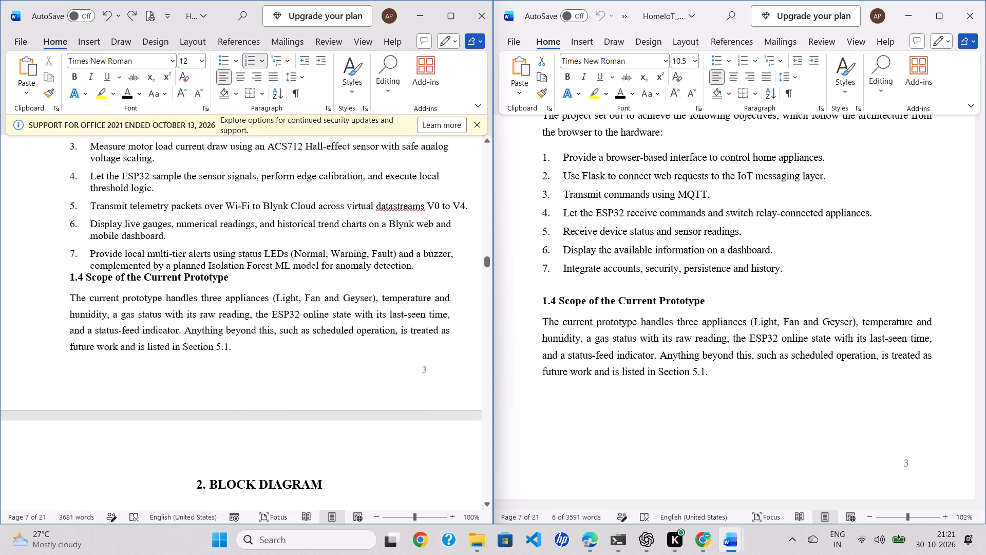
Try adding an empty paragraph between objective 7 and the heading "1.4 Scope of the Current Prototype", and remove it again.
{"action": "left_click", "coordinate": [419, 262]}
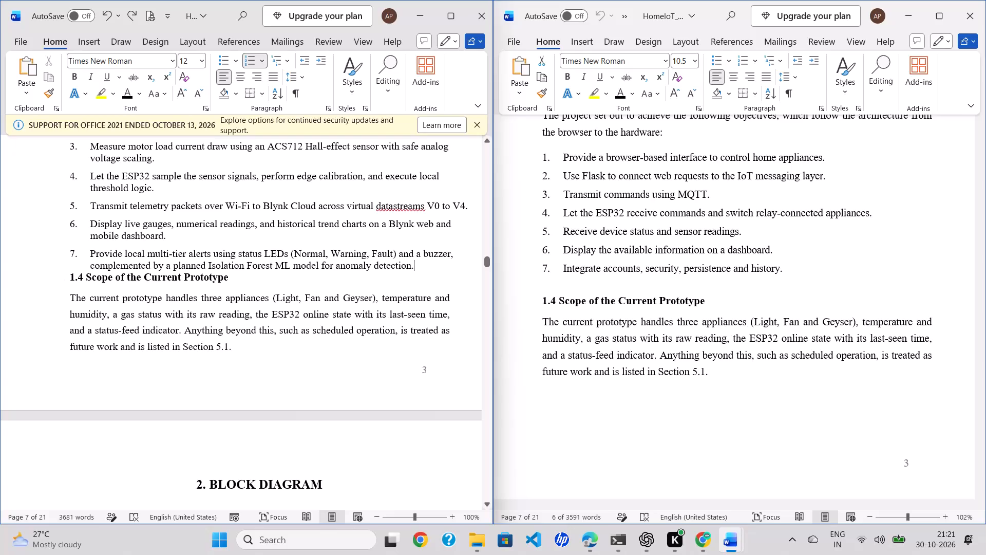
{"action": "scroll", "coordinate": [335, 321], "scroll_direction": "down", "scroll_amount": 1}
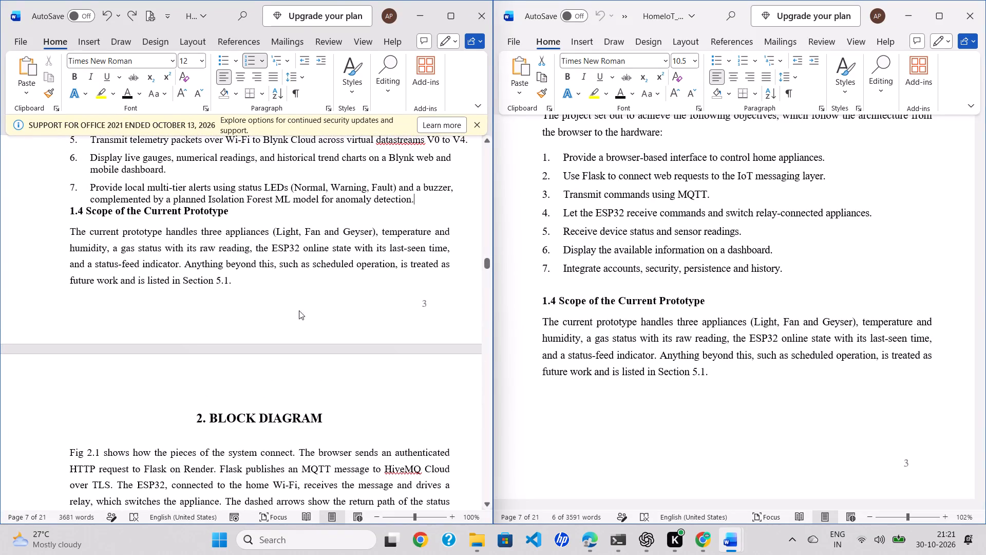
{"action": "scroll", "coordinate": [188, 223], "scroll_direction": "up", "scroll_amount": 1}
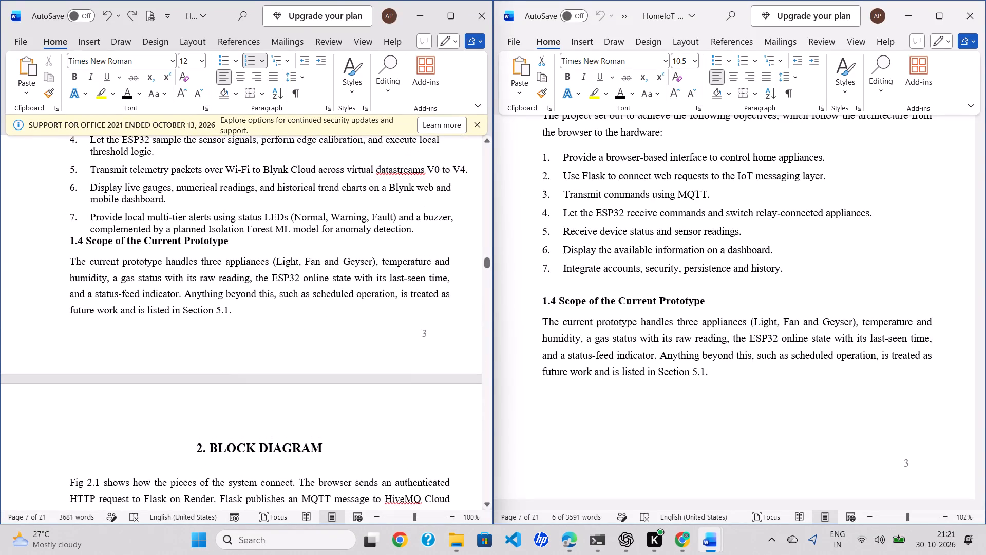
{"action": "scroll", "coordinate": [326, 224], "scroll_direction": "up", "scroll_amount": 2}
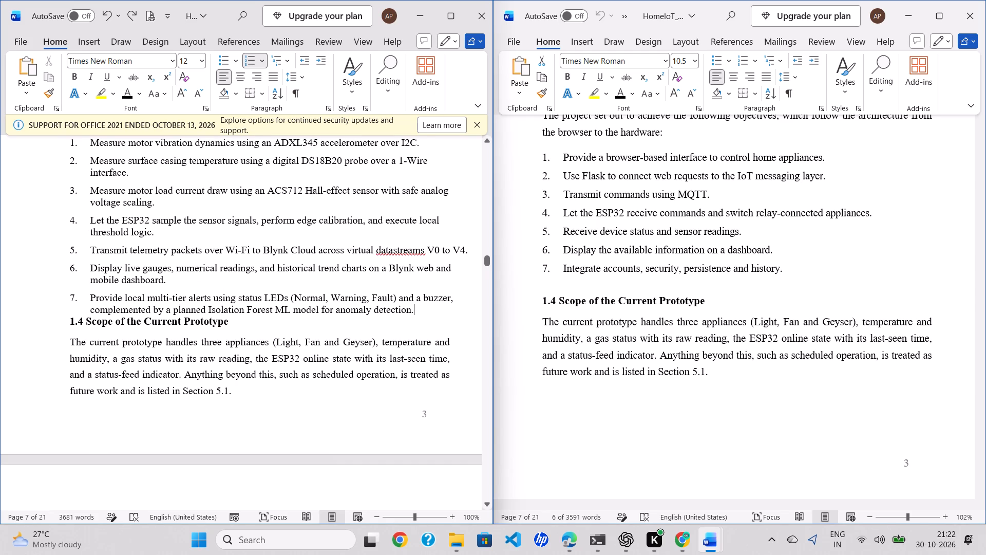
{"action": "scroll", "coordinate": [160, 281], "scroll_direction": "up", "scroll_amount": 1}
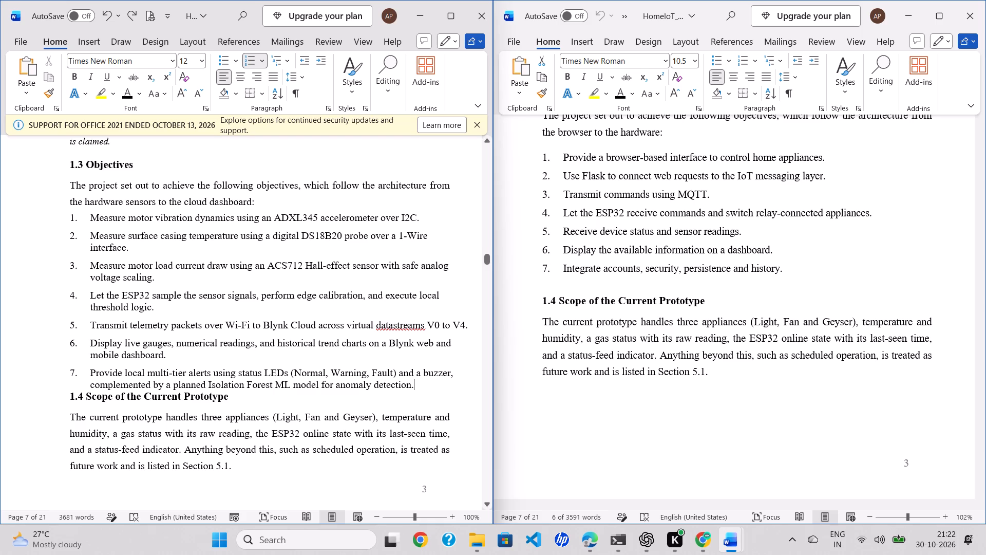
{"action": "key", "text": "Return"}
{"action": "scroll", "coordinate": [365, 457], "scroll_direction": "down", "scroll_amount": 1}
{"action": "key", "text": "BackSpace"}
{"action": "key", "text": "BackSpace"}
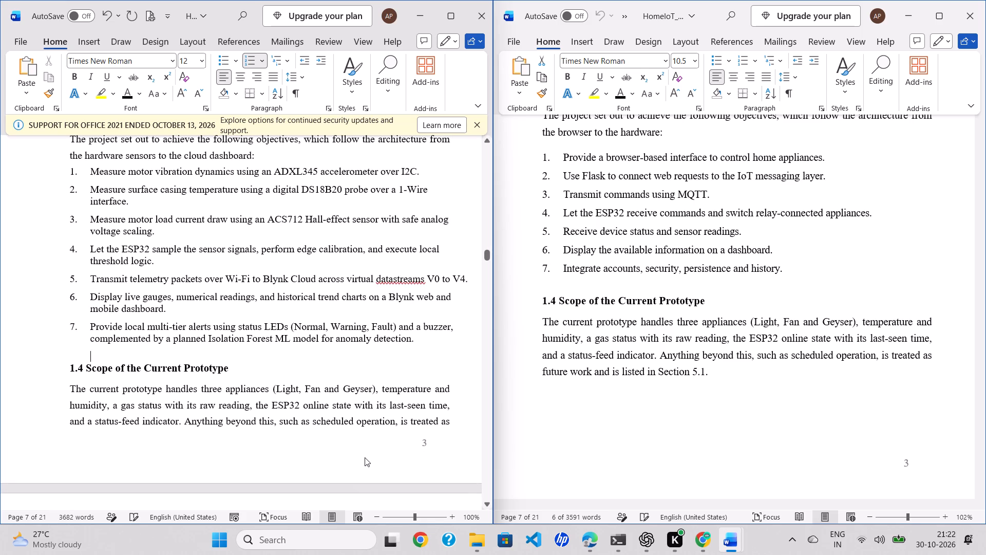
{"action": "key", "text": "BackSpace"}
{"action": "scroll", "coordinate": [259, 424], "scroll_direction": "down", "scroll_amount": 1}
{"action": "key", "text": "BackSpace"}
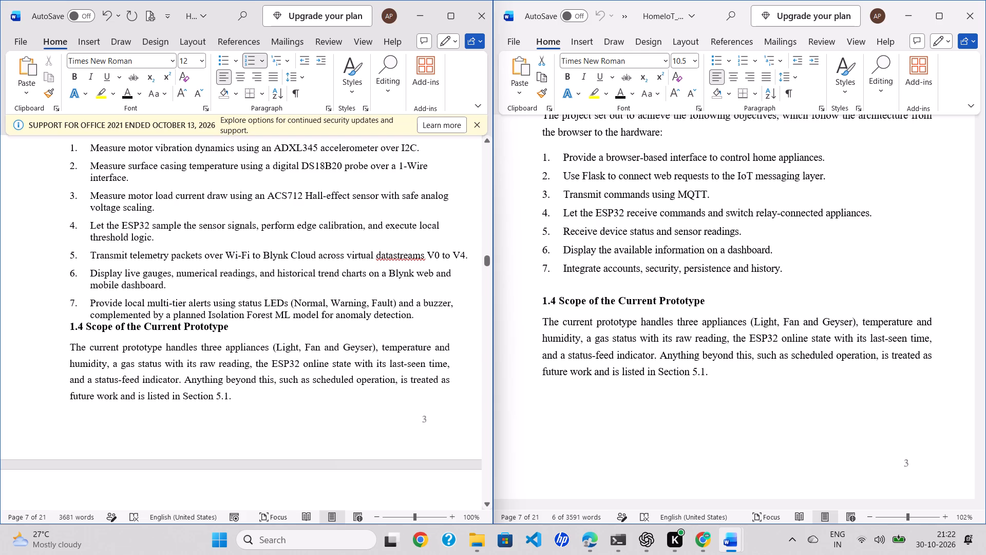
Set the line spacing of objective 7 and the heading "1.4 Scope of the Current Prototype" to 1.15.
{"action": "left_click_drag", "start_coordinate": [229, 332], "coordinate": [26, 313]}
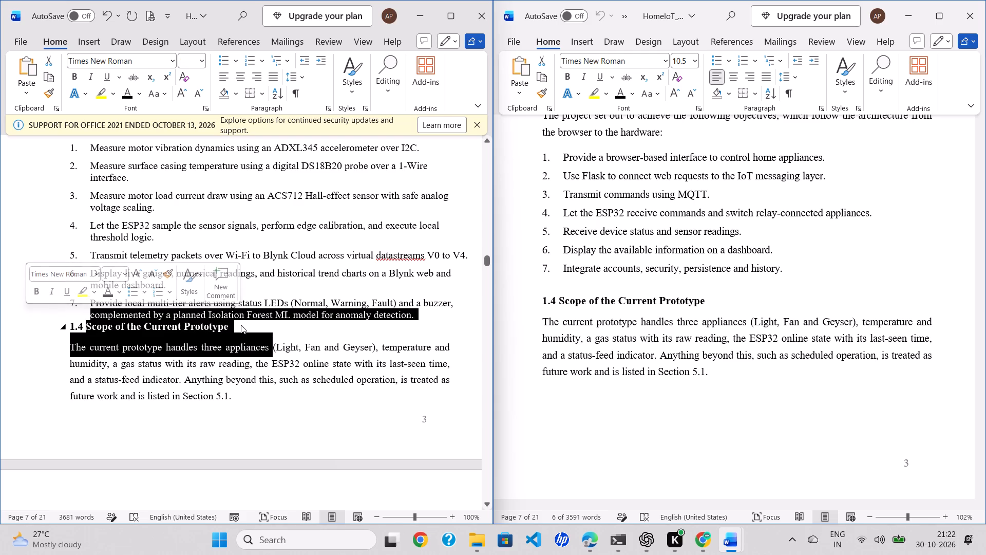
{"action": "left_click", "coordinate": [240, 324]}
{"action": "left_click_drag", "start_coordinate": [240, 324], "coordinate": [78, 301]}
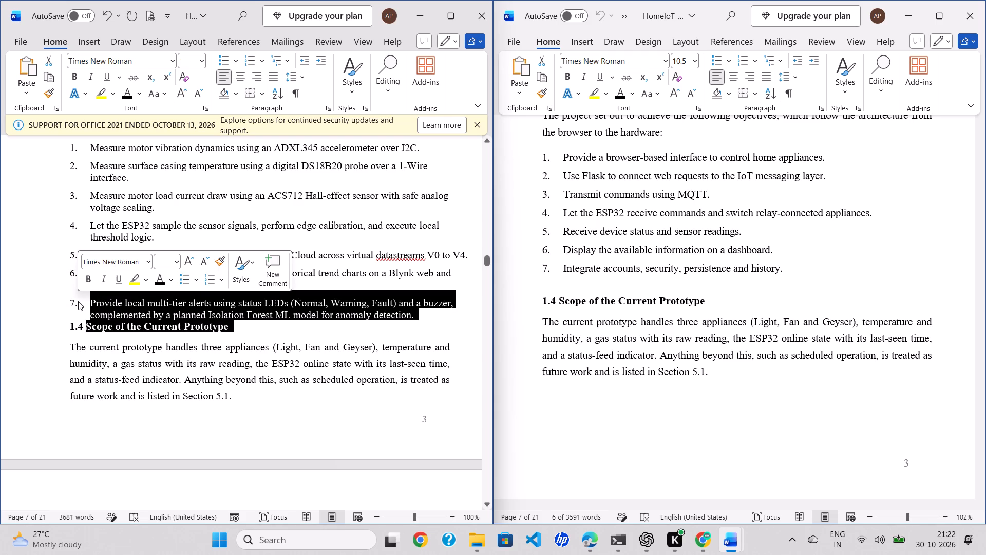
{"action": "left_click", "coordinate": [232, 323]}
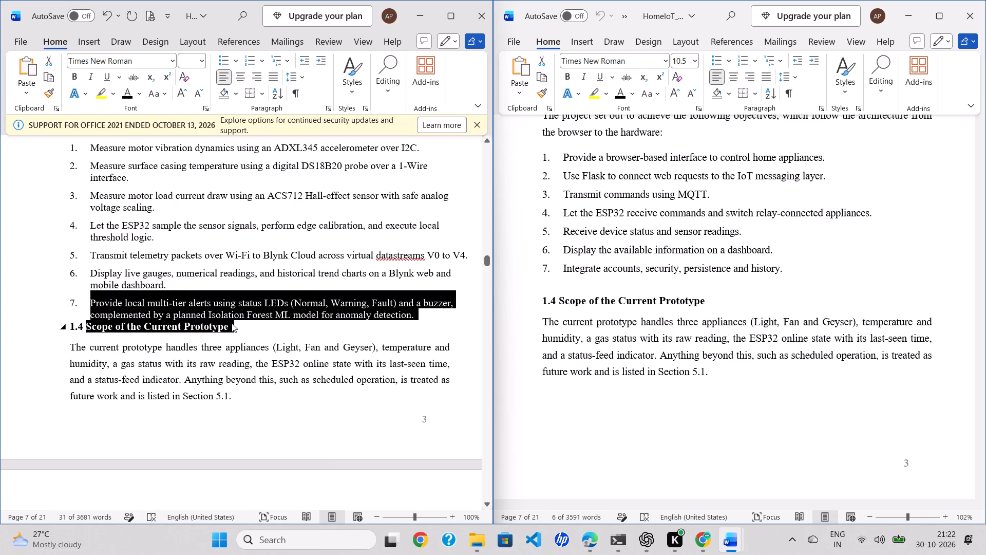
{"action": "left_click_drag", "start_coordinate": [231, 328], "coordinate": [98, 317]}
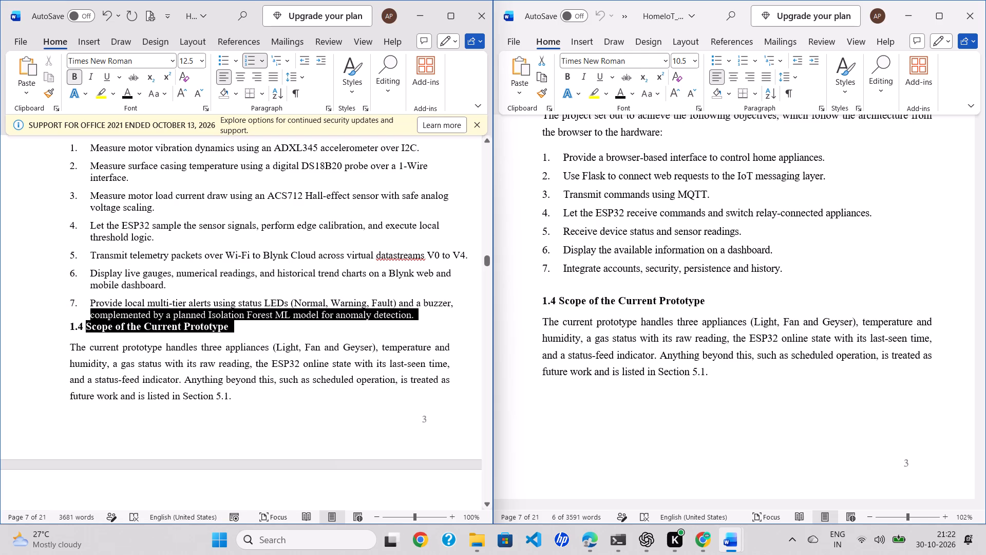
{"action": "left_click_drag", "start_coordinate": [98, 317], "coordinate": [95, 316]}
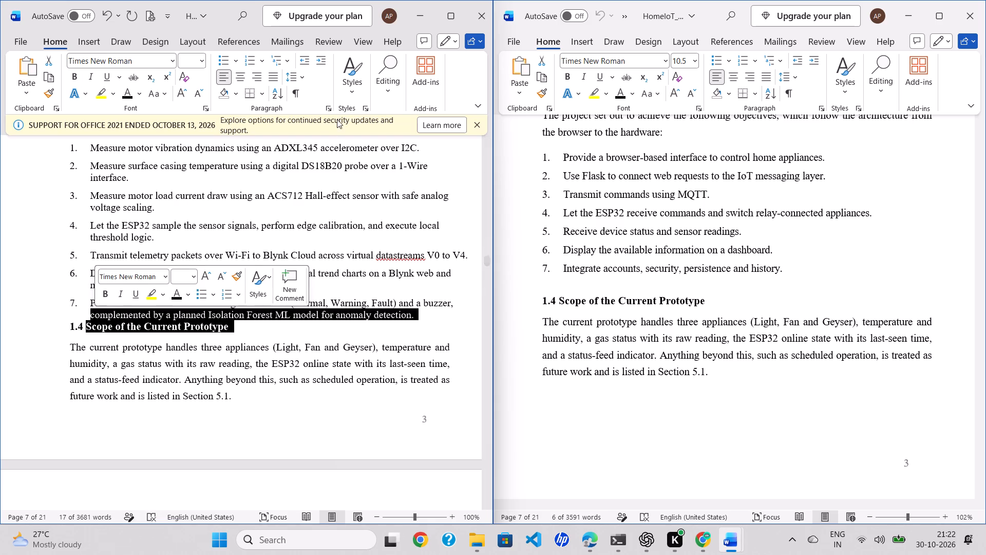
{"action": "left_click", "coordinate": [299, 78]}
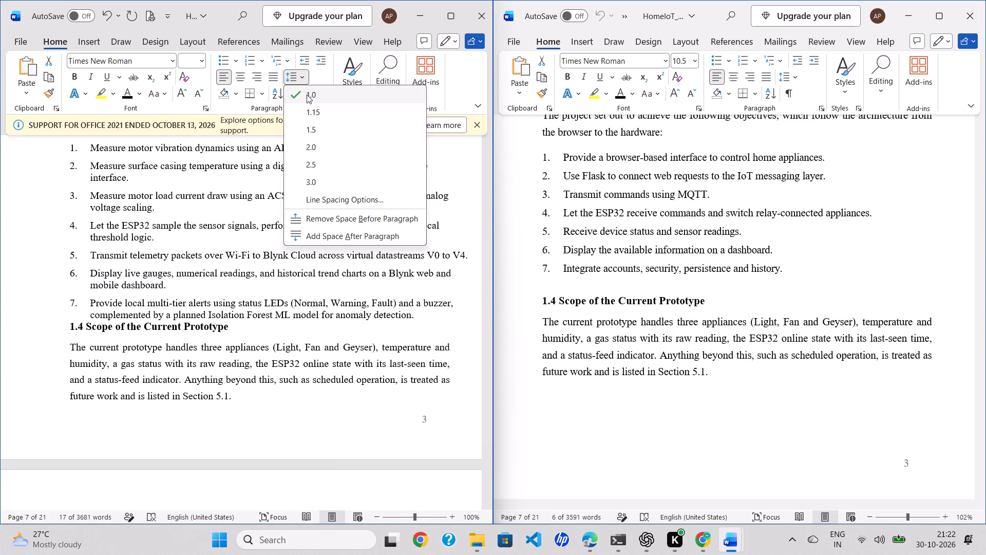
{"action": "left_click", "coordinate": [307, 109]}
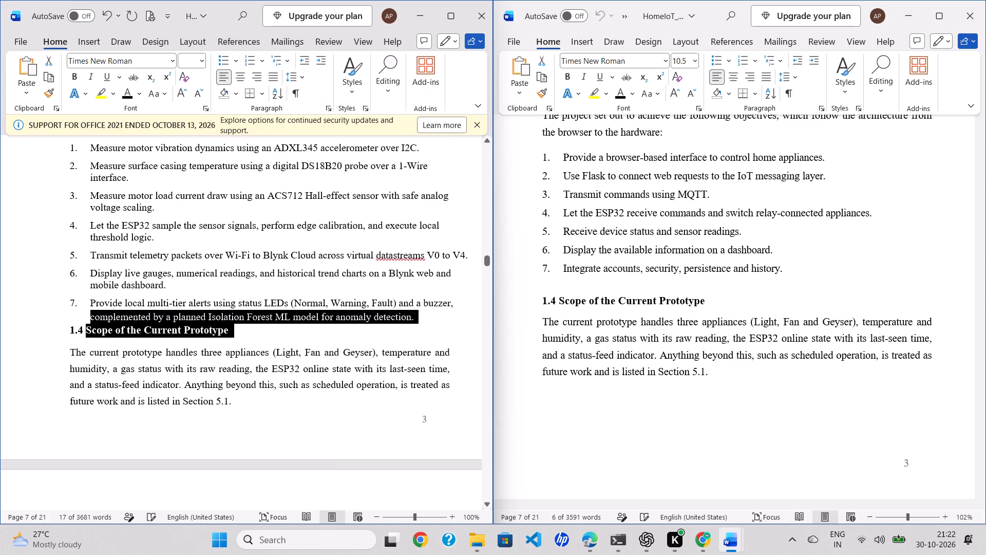
{"action": "left_click", "coordinate": [238, 329]}
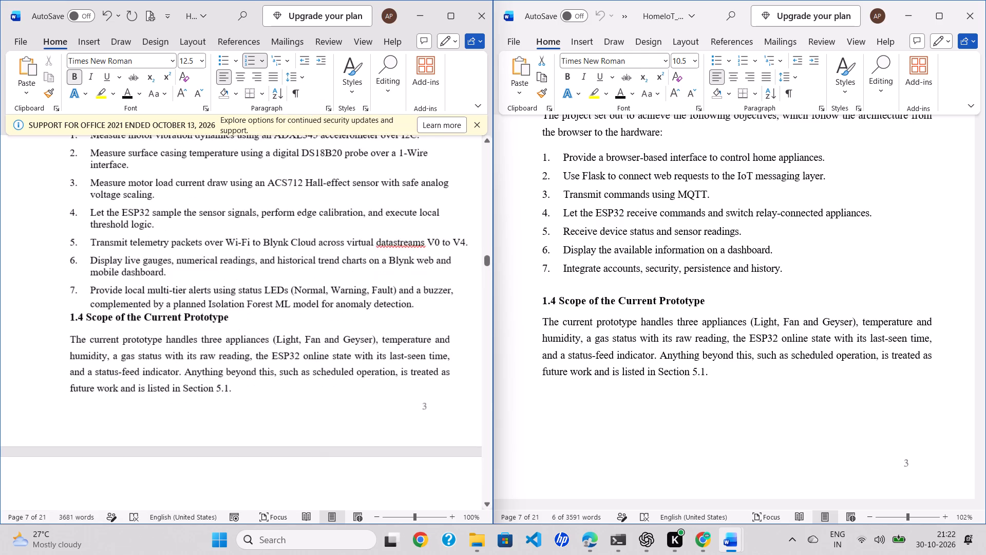
{"action": "scroll", "coordinate": [236, 336], "scroll_direction": "up", "scroll_amount": 2}
{"action": "scroll", "coordinate": [236, 336], "scroll_direction": "down", "scroll_amount": 1}
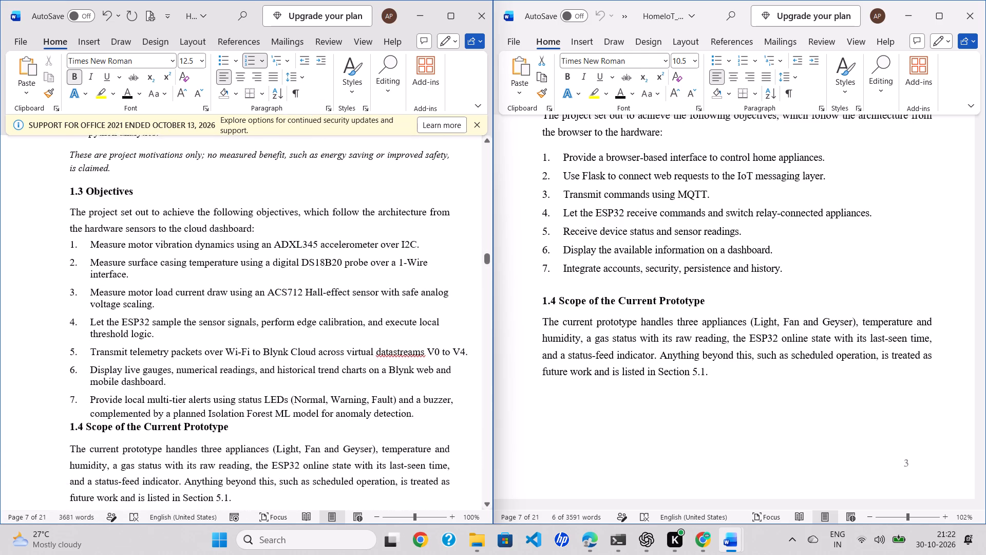
Examine the page layout from section 1.2 through section 1.4 to the start of chapter "2. BLOCK DIAGRAM".
{"action": "scroll", "coordinate": [236, 336], "scroll_direction": "down", "scroll_amount": 1}
{"action": "scroll", "coordinate": [236, 336], "scroll_direction": "up", "scroll_amount": 1}
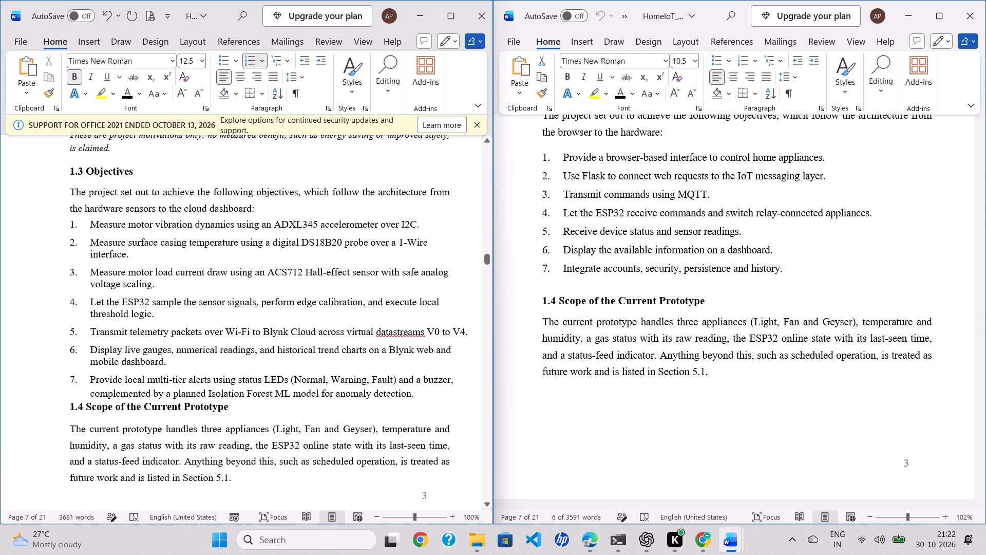
{"action": "scroll", "coordinate": [236, 336], "scroll_direction": "up", "scroll_amount": 1}
{"action": "scroll", "coordinate": [236, 336], "scroll_direction": "down", "scroll_amount": 1}
{"action": "scroll", "coordinate": [287, 386], "scroll_direction": "down", "scroll_amount": 1}
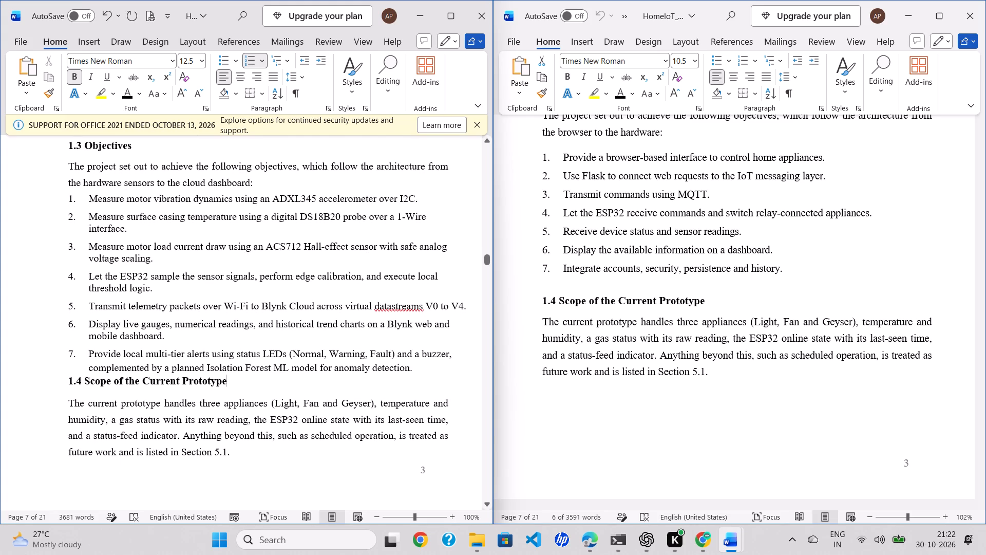
{"action": "left_click", "coordinate": [192, 393]}
{"action": "scroll", "coordinate": [193, 421], "scroll_direction": "down", "scroll_amount": 1}
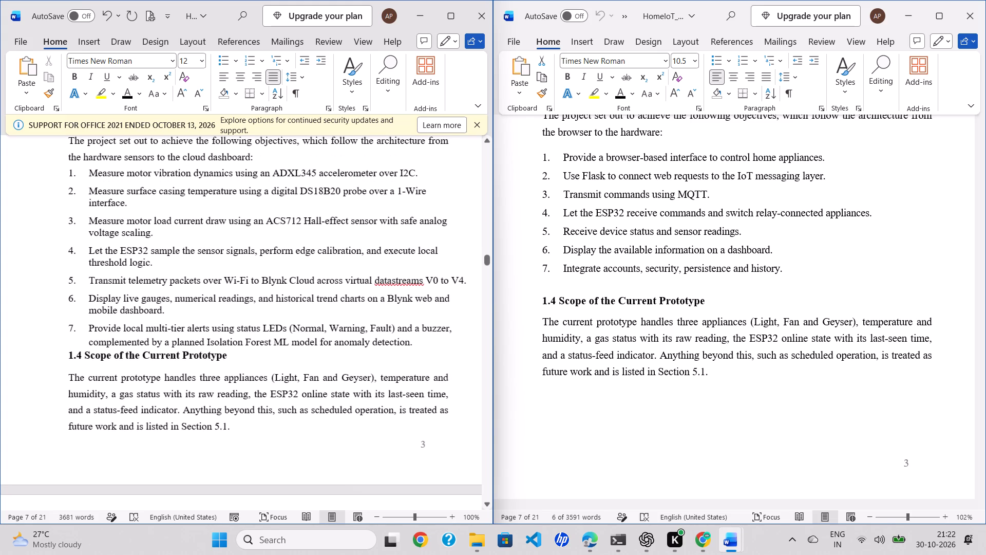
{"action": "scroll", "coordinate": [193, 421], "scroll_direction": "down", "scroll_amount": 3}
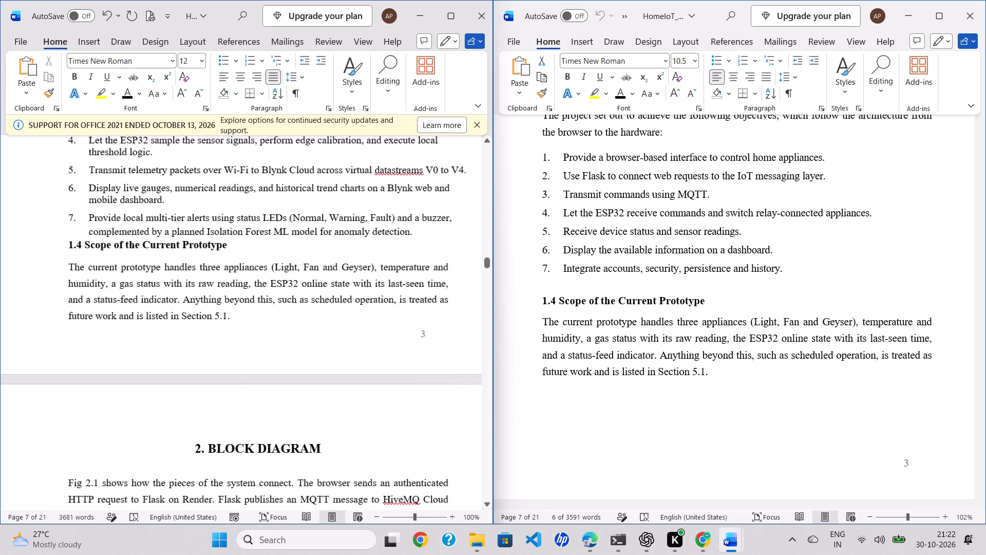
{"action": "left_click", "coordinate": [189, 335]}
{"action": "left_click", "coordinate": [204, 432]}
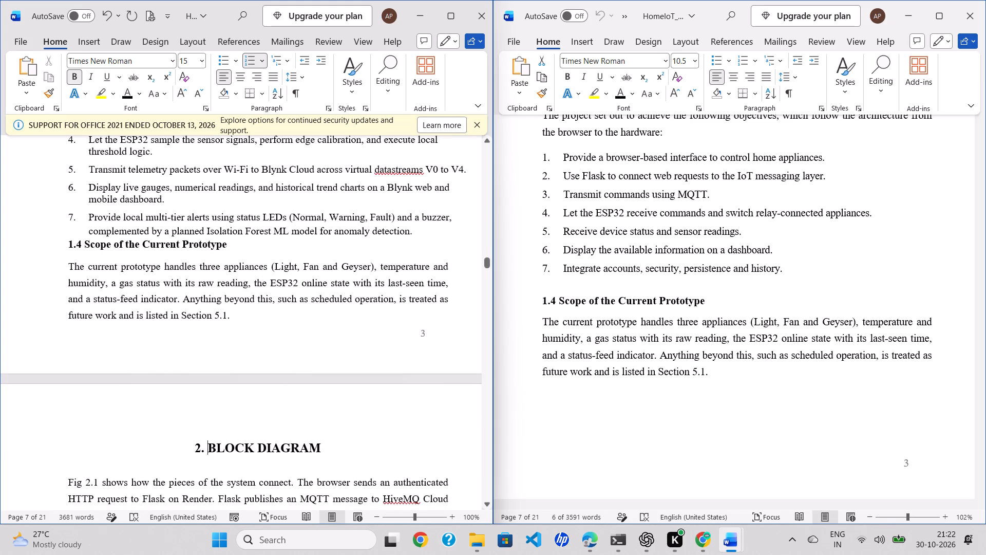
{"action": "scroll", "coordinate": [204, 432], "scroll_direction": "up", "scroll_amount": 7}
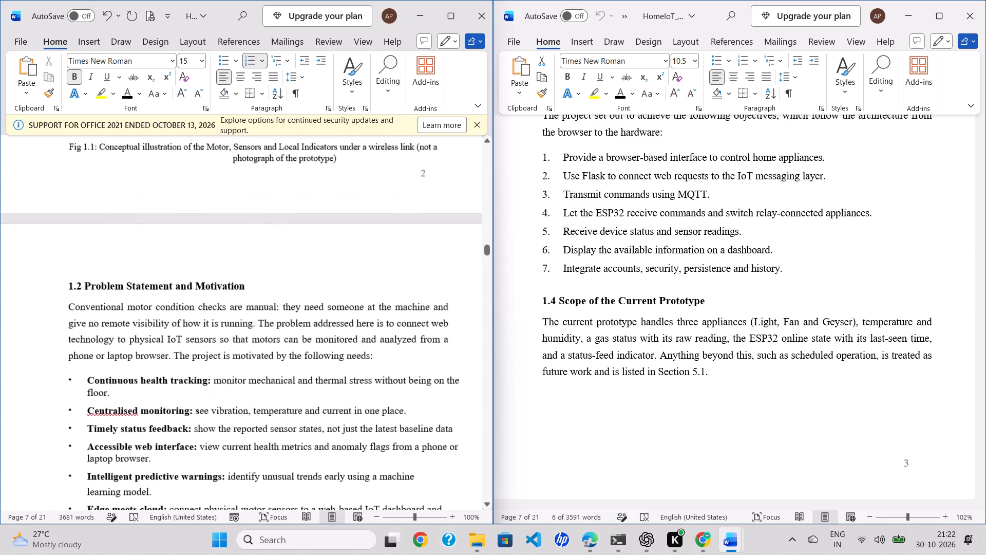
{"action": "scroll", "coordinate": [204, 432], "scroll_direction": "up", "scroll_amount": 1}
Delete "not a" before "photograph of the prototype" in the Fig 1.1 caption above section 1.2.
{"action": "left_click", "coordinate": [106, 308]}
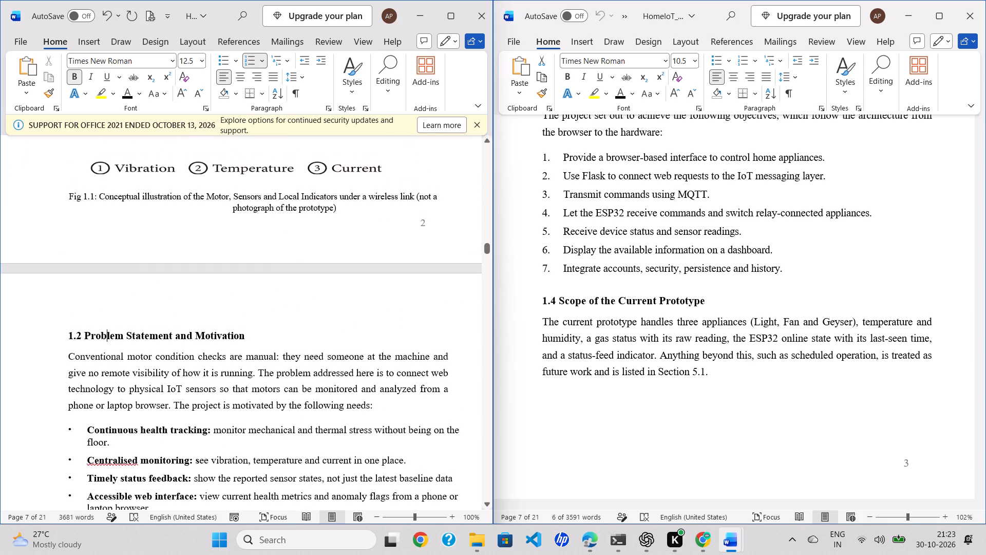
{"action": "key", "text": "Up"}
{"action": "key", "text": "Down"}
{"action": "key", "text": "Up"}
{"action": "key", "text": "BackSpace"}
{"action": "key", "text": "BackSpace"}
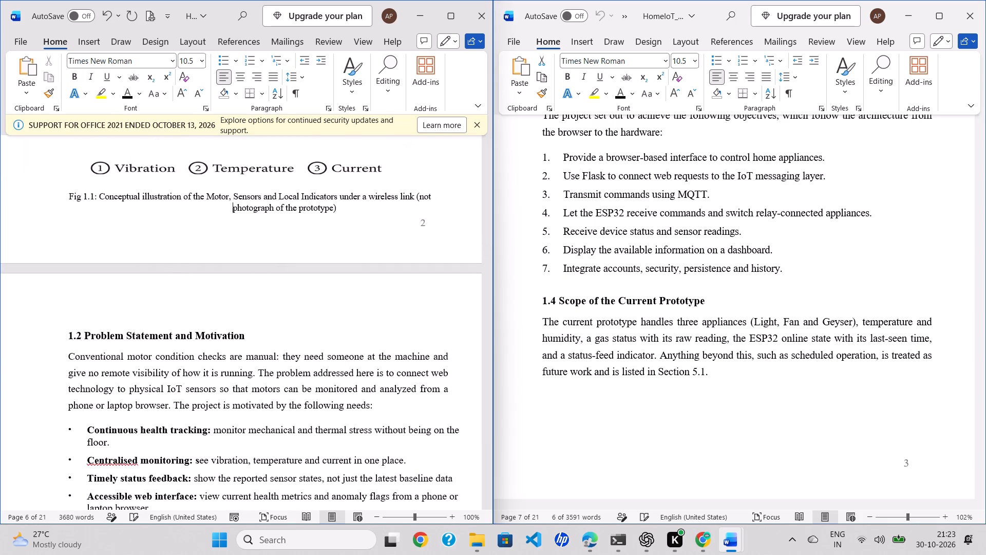
{"action": "key", "text": "BackSpace"}
{"action": "key", "text": "BackSpace"}
{"action": "key", "text": "BackSpace"}
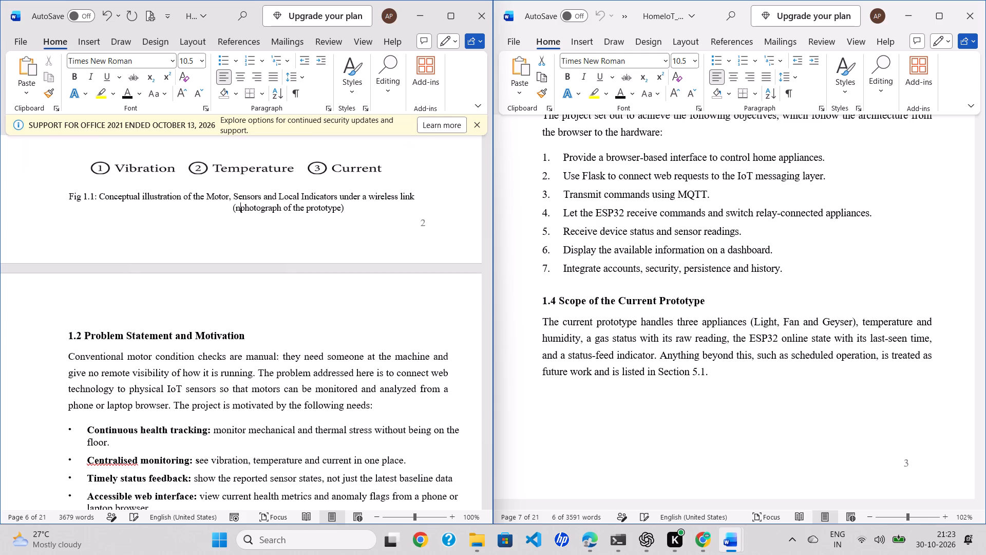
{"action": "key", "text": "BackSpace"}
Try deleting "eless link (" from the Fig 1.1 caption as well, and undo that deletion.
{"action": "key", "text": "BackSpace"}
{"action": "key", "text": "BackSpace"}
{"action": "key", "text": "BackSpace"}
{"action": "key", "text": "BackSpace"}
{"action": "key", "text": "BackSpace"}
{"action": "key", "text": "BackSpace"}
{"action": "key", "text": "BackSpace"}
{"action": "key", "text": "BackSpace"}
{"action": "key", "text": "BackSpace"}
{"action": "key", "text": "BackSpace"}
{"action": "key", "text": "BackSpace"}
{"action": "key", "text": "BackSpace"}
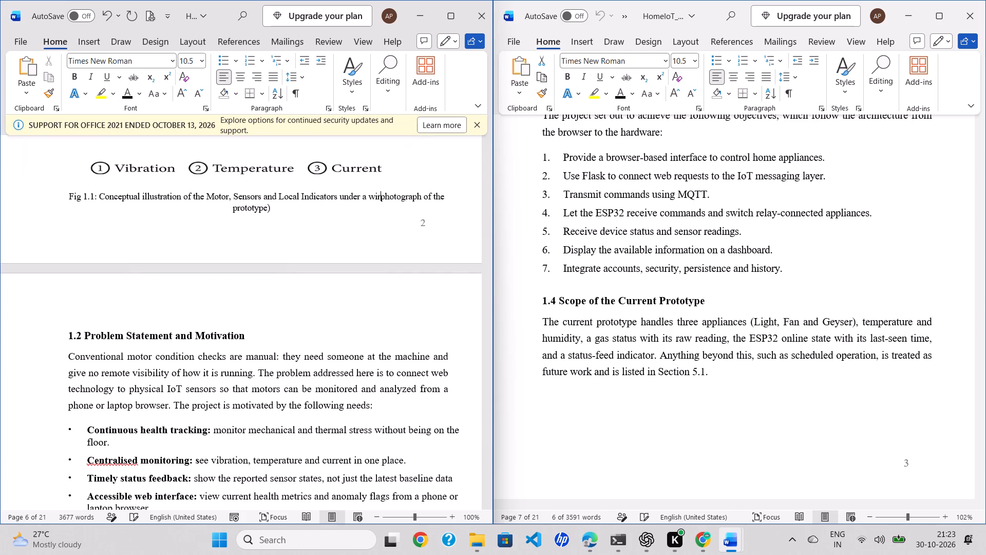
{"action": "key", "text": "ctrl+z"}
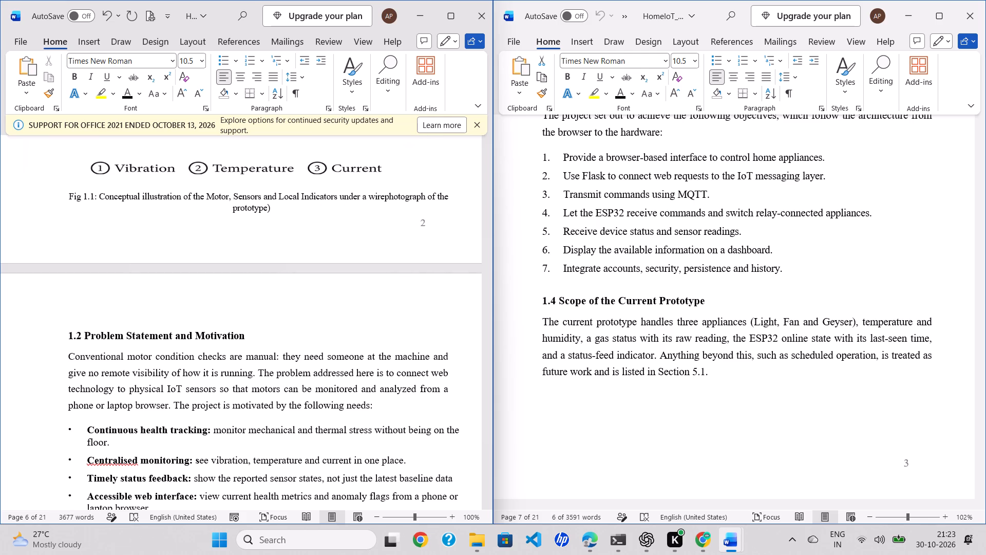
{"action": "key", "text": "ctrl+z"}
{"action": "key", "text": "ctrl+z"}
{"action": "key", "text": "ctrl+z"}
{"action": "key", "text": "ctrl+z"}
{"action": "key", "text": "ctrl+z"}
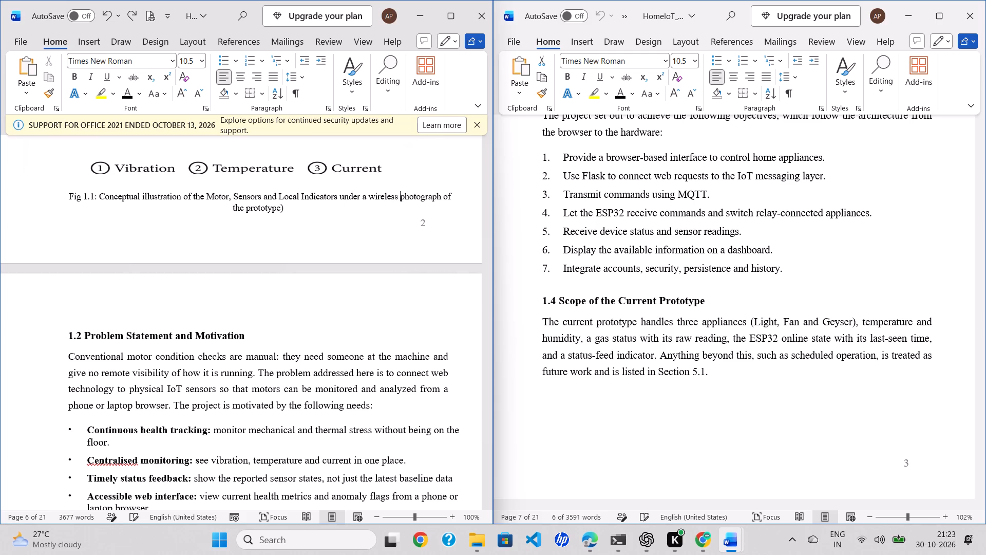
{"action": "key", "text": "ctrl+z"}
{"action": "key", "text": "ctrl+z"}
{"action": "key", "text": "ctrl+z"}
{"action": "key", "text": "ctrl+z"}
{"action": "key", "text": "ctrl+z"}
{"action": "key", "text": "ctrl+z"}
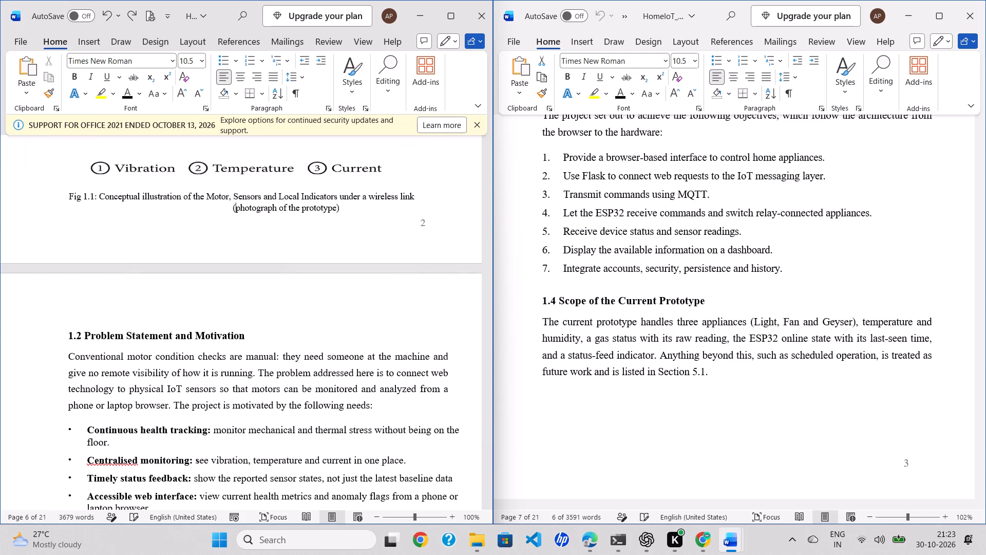
{"action": "scroll", "coordinate": [725, 206], "scroll_direction": "up", "scroll_amount": 2}
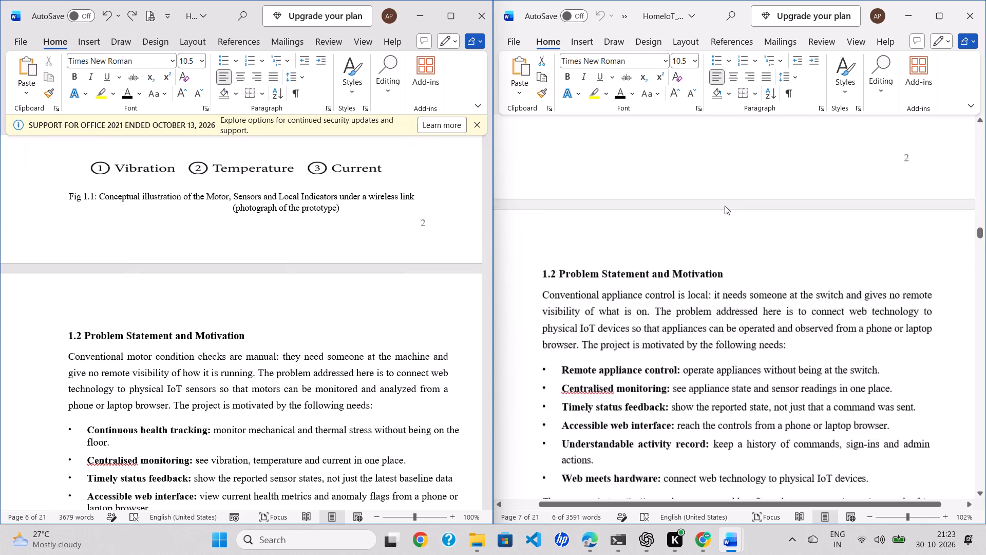
{"action": "scroll", "coordinate": [725, 206], "scroll_direction": "up", "scroll_amount": 4}
{"action": "scroll", "coordinate": [273, 409], "scroll_direction": "down", "scroll_amount": 2}
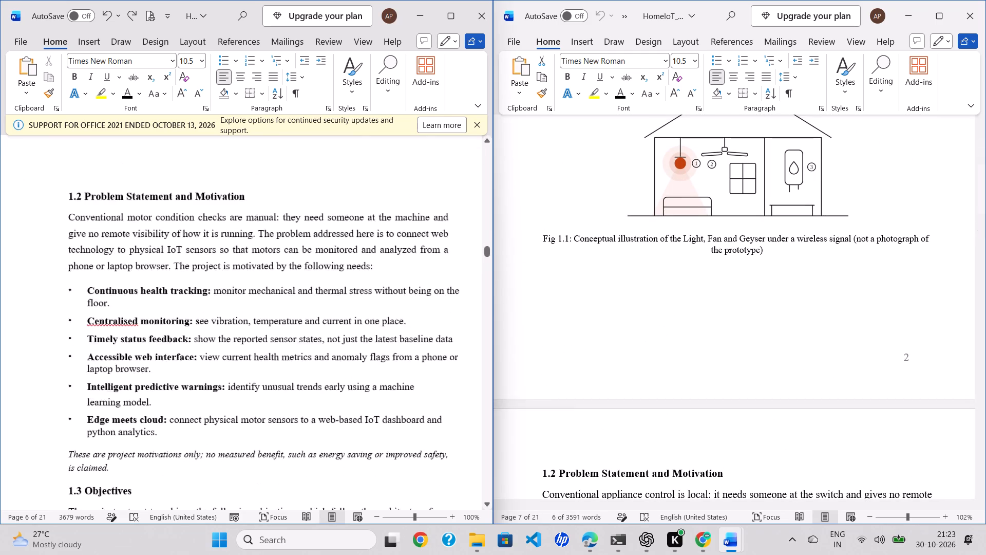
{"action": "scroll", "coordinate": [273, 409], "scroll_direction": "down", "scroll_amount": 2}
{"action": "scroll", "coordinate": [469, 384], "scroll_direction": "down", "scroll_amount": 1}
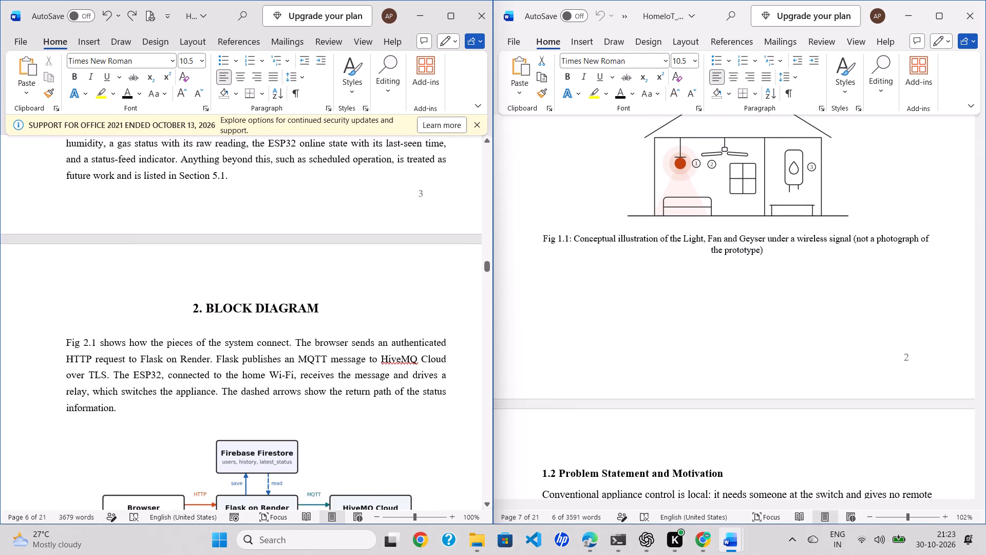
{"action": "scroll", "coordinate": [469, 384], "scroll_direction": "down", "scroll_amount": 1}
{"action": "scroll", "coordinate": [353, 369], "scroll_direction": "up", "scroll_amount": 3}
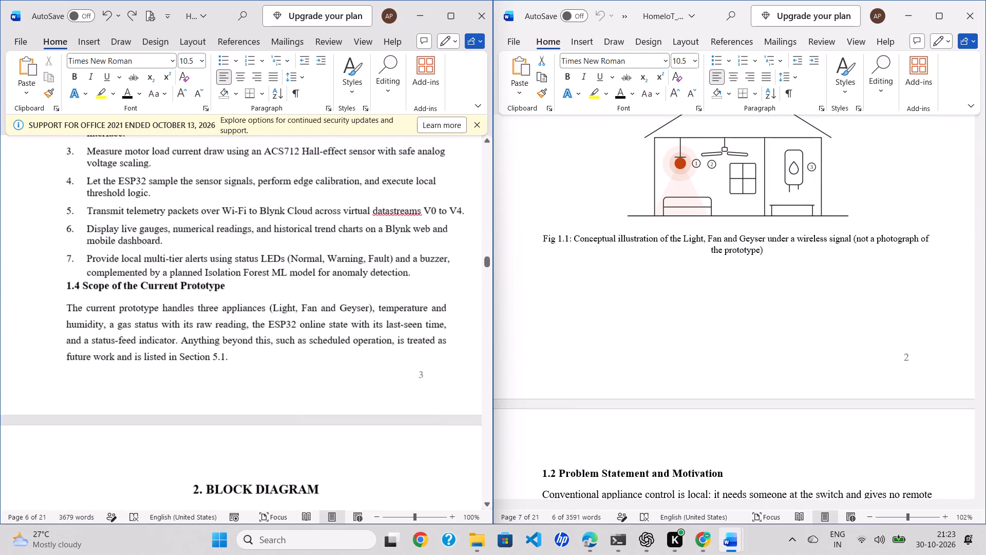
{"action": "left_click_drag", "start_coordinate": [233, 355], "coordinate": [99, 334]}
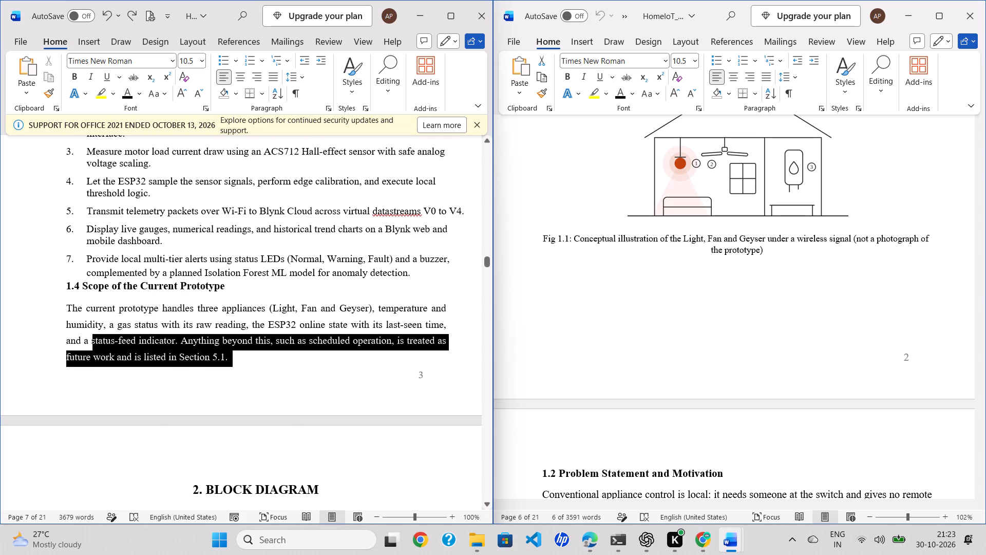
{"action": "left_click_drag", "start_coordinate": [99, 334], "coordinate": [84, 288]}
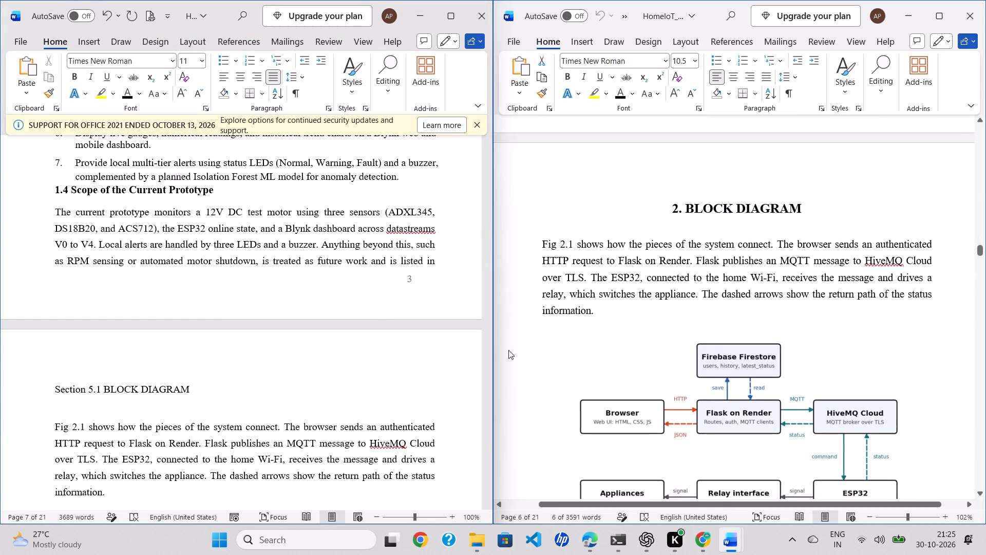
{"action": "scroll", "coordinate": [508, 350], "scroll_direction": "up", "scroll_amount": 2}
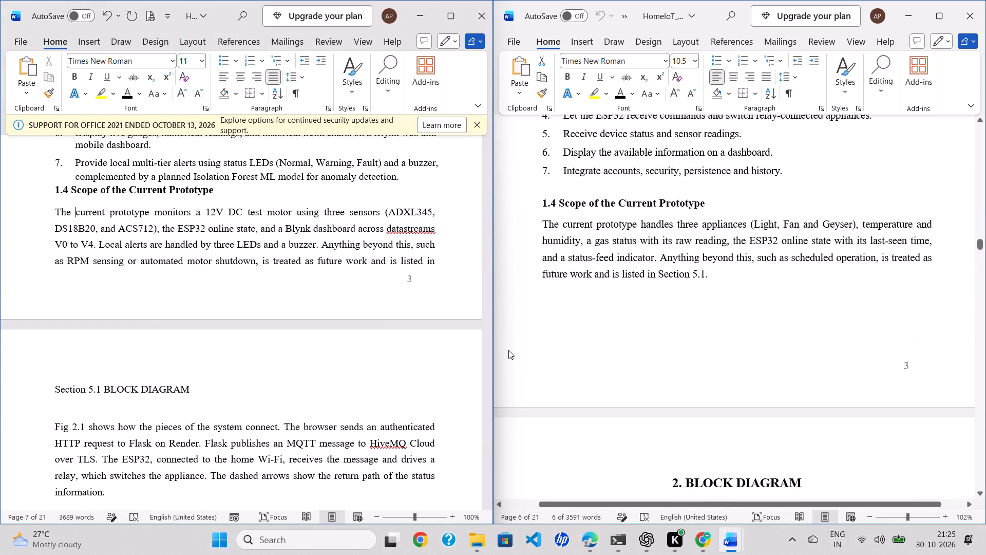
Undo the section 1.4 edits back to the longer paragraph, before its ending from "rotational RPM sensing" through "in Section 5.1." was deleted.
{"action": "left_click", "coordinate": [203, 387]}
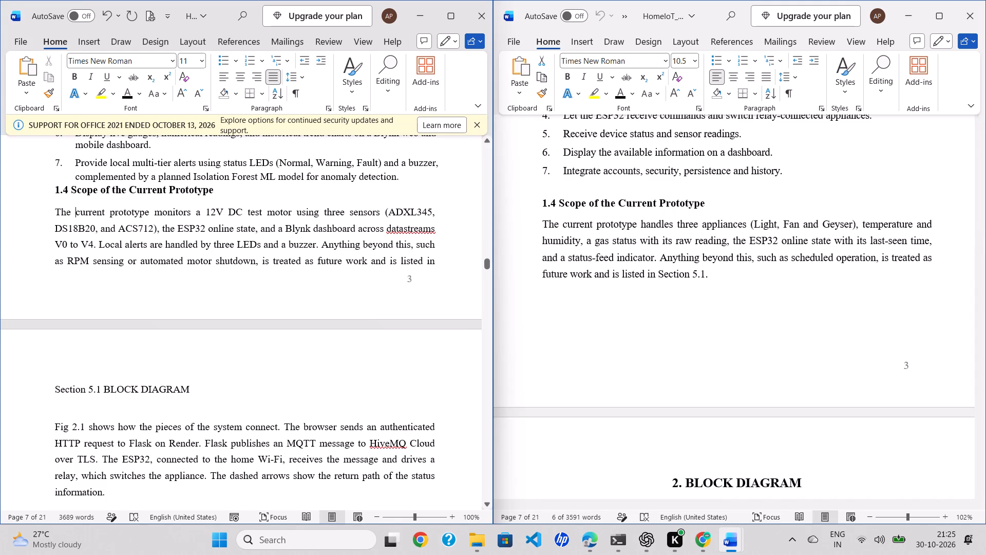
{"action": "left_click", "coordinate": [101, 391]}
{"action": "key", "text": "ctrl+z"}
{"action": "key", "text": "ctrl+z"}
{"action": "key", "text": "ctrl+z"}
{"action": "key", "text": "ctrl+z"}
{"action": "key", "text": "ctrl+z"}
{"action": "key", "text": "ctrl+z"}
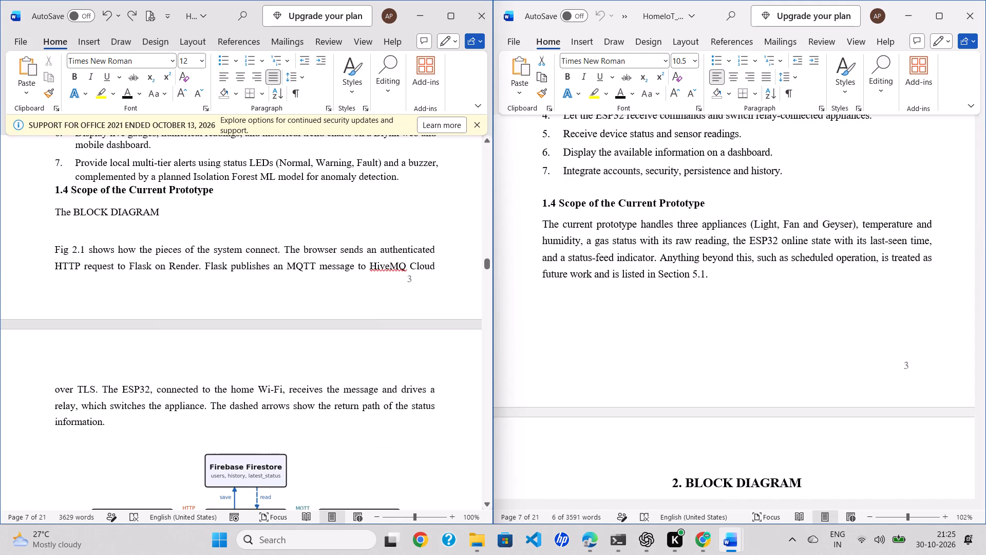
{"action": "key", "text": "ctrl+z"}
{"action": "key", "text": "ctrl+z"}
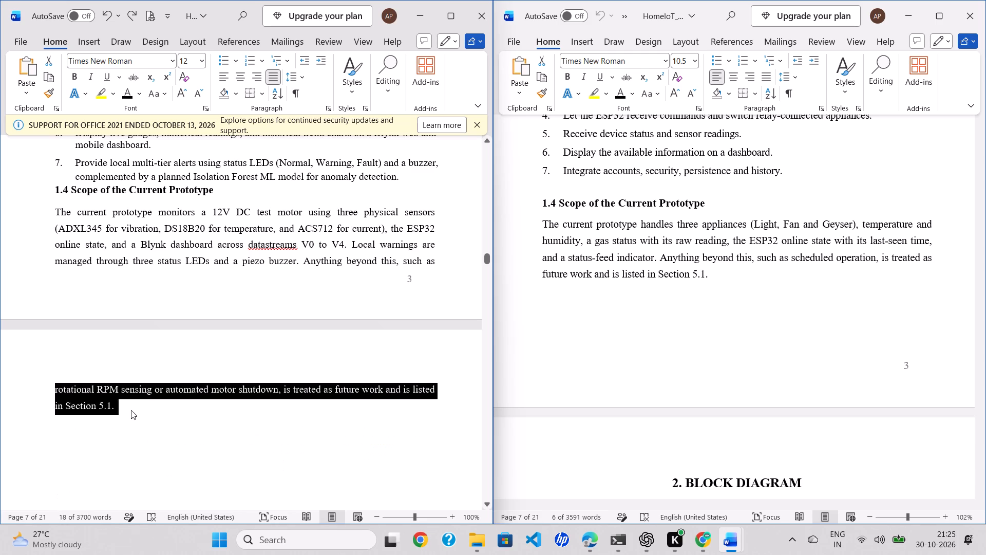
Review the page layout of sections 1.2 to 1.4 in the motor report against the original home automation report.
{"action": "scroll", "coordinate": [131, 410], "scroll_direction": "up", "scroll_amount": 1}
{"action": "scroll", "coordinate": [131, 410], "scroll_direction": "down", "scroll_amount": 3}
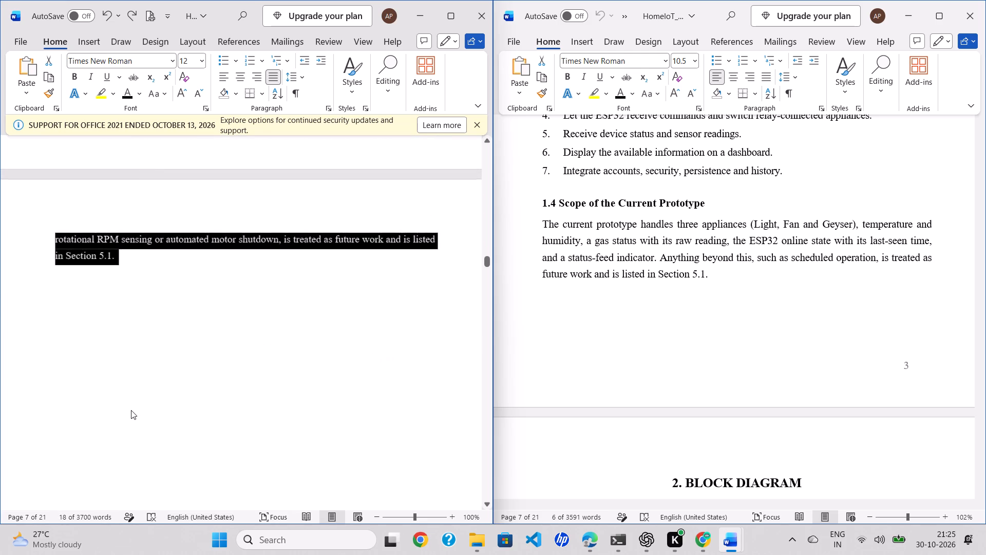
{"action": "scroll", "coordinate": [131, 410], "scroll_direction": "down", "scroll_amount": 5}
{"action": "scroll", "coordinate": [131, 410], "scroll_direction": "up", "scroll_amount": 2}
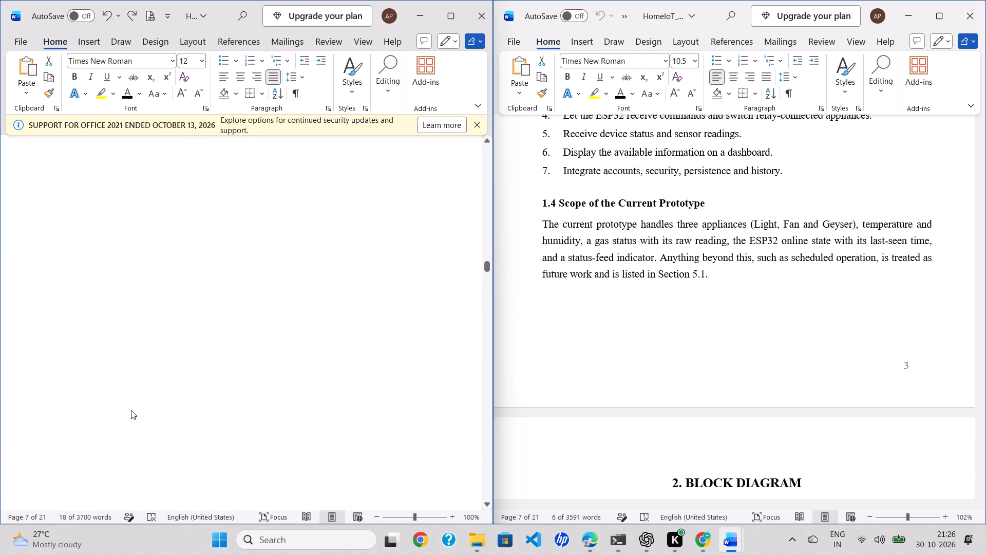
{"action": "scroll", "coordinate": [131, 410], "scroll_direction": "up", "scroll_amount": 2}
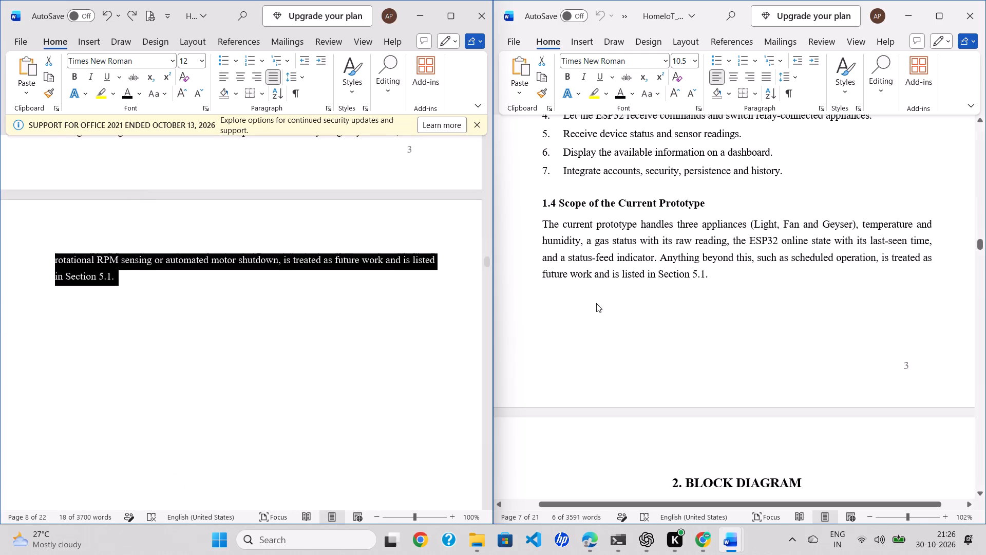
{"action": "scroll", "coordinate": [596, 303], "scroll_direction": "up", "scroll_amount": 9}
{"action": "scroll", "coordinate": [596, 303], "scroll_direction": "down", "scroll_amount": 2}
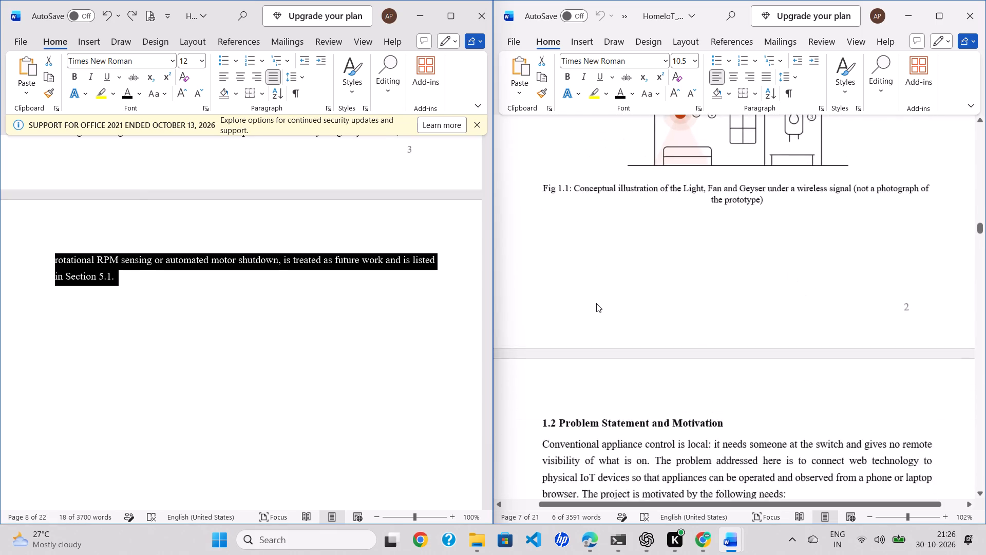
{"action": "scroll", "coordinate": [596, 303], "scroll_direction": "down", "scroll_amount": 1}
{"action": "scroll", "coordinate": [325, 346], "scroll_direction": "up", "scroll_amount": 9}
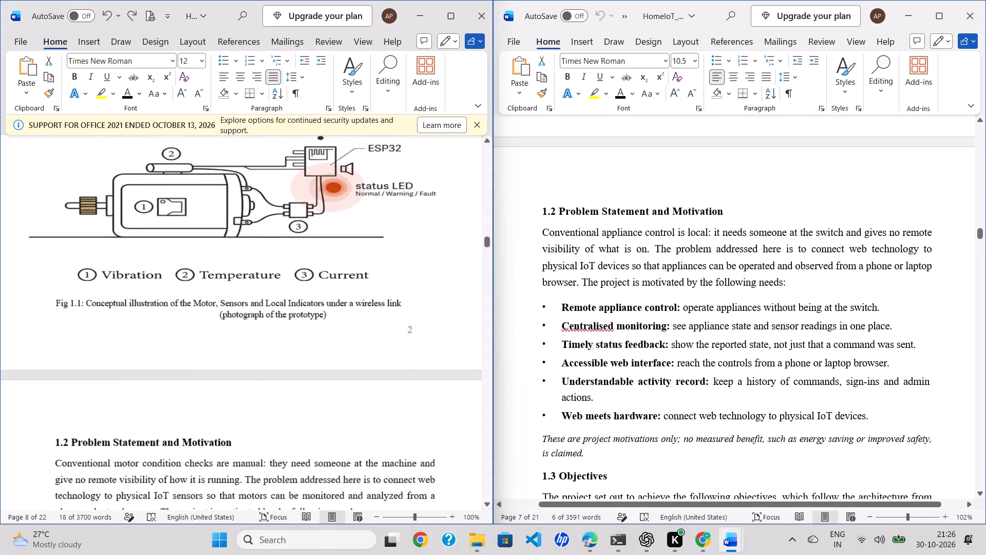
{"action": "scroll", "coordinate": [325, 346], "scroll_direction": "down", "scroll_amount": 3}
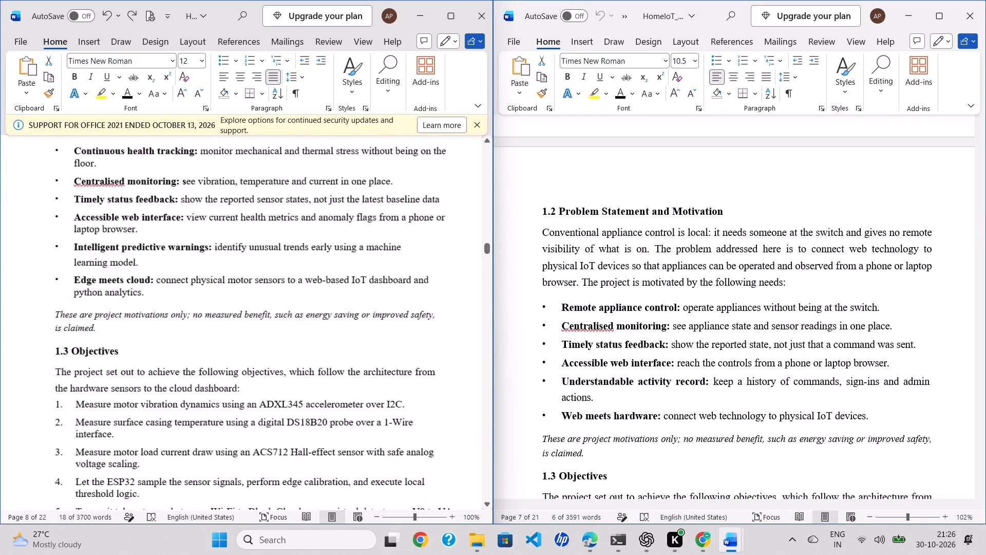
{"action": "scroll", "coordinate": [323, 370], "scroll_direction": "down", "scroll_amount": 2}
{"action": "scroll", "coordinate": [323, 370], "scroll_direction": "up", "scroll_amount": 1}
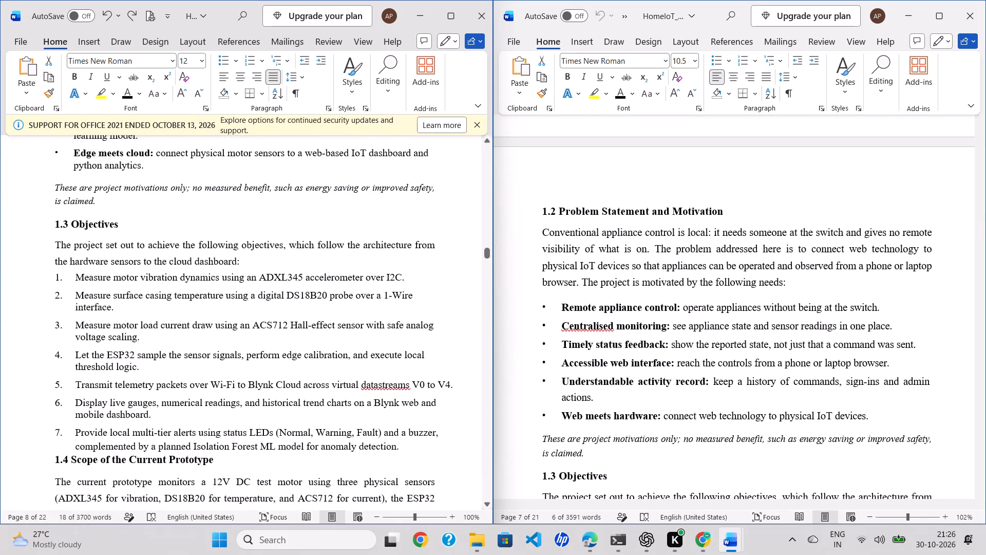
{"action": "scroll", "coordinate": [323, 370], "scroll_direction": "up", "scroll_amount": 1}
{"action": "scroll", "coordinate": [316, 360], "scroll_direction": "down", "scroll_amount": 1}
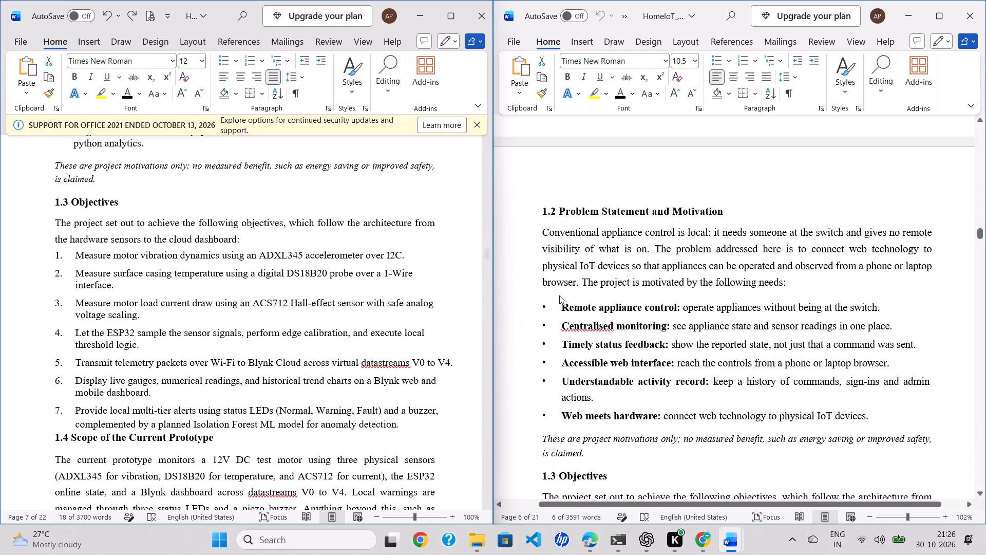
{"action": "scroll", "coordinate": [559, 295], "scroll_direction": "down", "scroll_amount": 5}
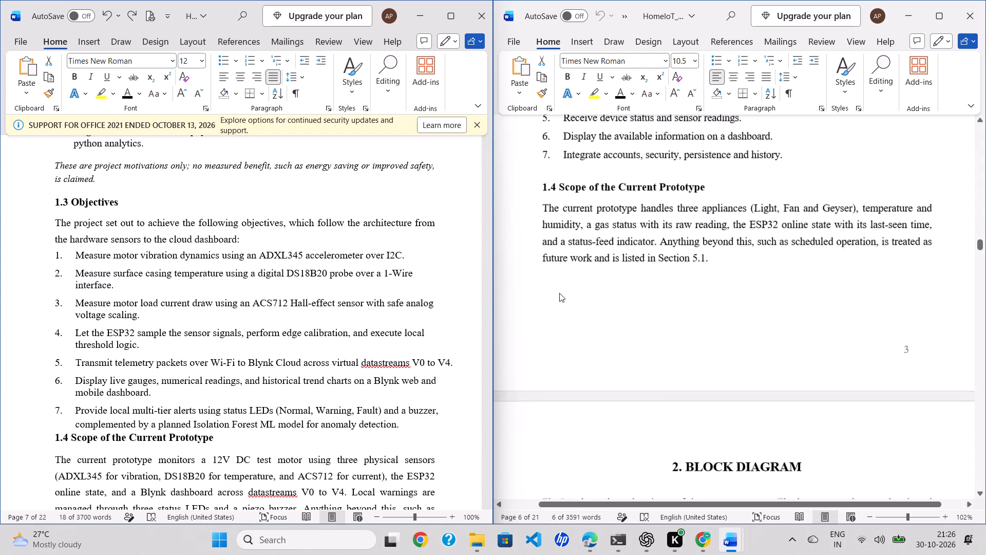
{"action": "scroll", "coordinate": [559, 293], "scroll_direction": "down", "scroll_amount": 1}
{"action": "scroll", "coordinate": [188, 459], "scroll_direction": "down", "scroll_amount": 1}
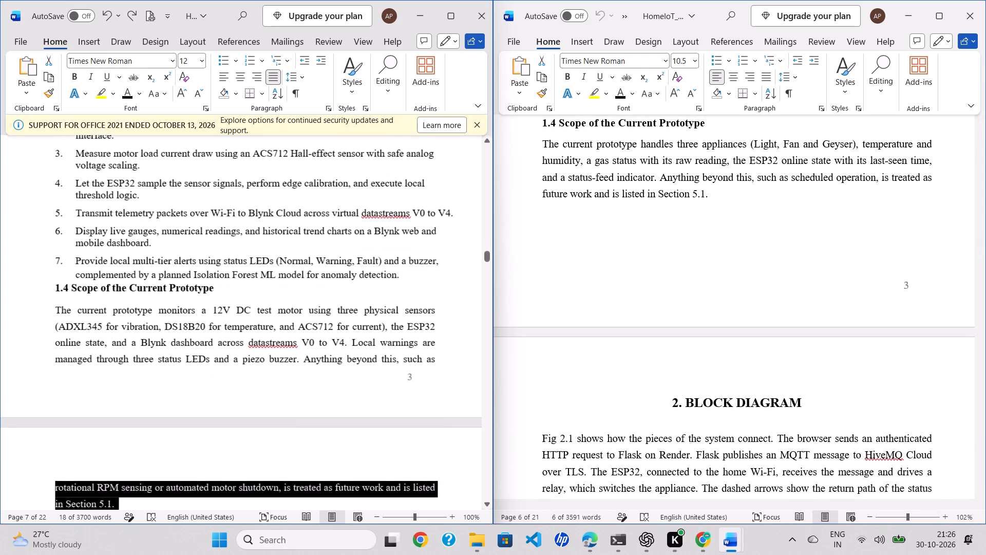
{"action": "scroll", "coordinate": [188, 459], "scroll_direction": "down", "scroll_amount": 2}
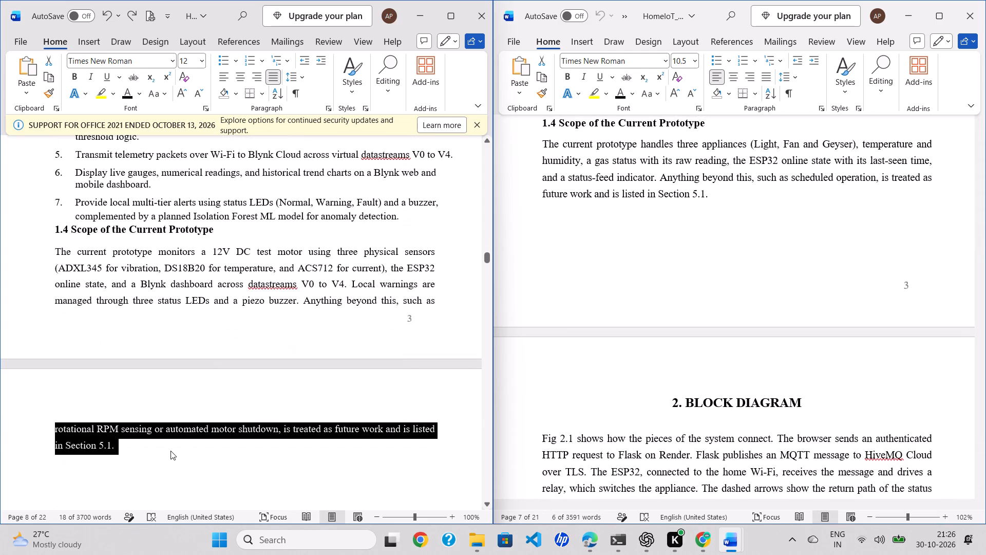
Delete the closing words "listed in Section 5.1." from the end of the section 1.4 paragraph on the following page.
{"action": "left_click", "coordinate": [170, 451]}
{"action": "key", "text": "BackSpace"}
{"action": "key", "text": "BackSpace"}
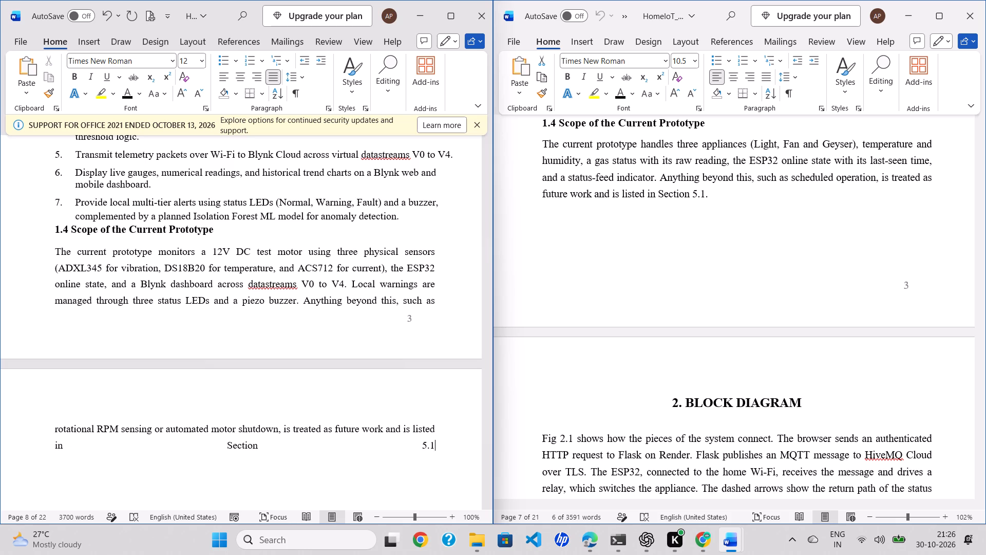
{"action": "key", "text": "BackSpace"}
{"action": "key", "text": "BackSpace"}
{"action": "key", "text": "BackSpace"}
{"action": "key", "text": "BackSpace"}
{"action": "key", "text": "BackSpace"}
{"action": "key", "text": "BackSpace"}
{"action": "key", "text": "BackSpace"}
{"action": "key", "text": "BackSpace"}
{"action": "key", "text": "BackSpace"}
{"action": "key", "text": "BackSpace"}
{"action": "key", "text": "BackSpace"}
{"action": "key", "text": "BackSpace"}
{"action": "key", "text": "BackSpace"}
{"action": "key", "text": "BackSpace"}
{"action": "key", "text": "BackSpace"}
{"action": "key", "text": "BackSpace"}
{"action": "key", "text": "BackSpace"}
{"action": "key", "text": "BackSpace"}
{"action": "key", "text": "BackSpace"}
{"action": "key", "text": "BackSpace"}
{"action": "key", "text": "BackSpace"}
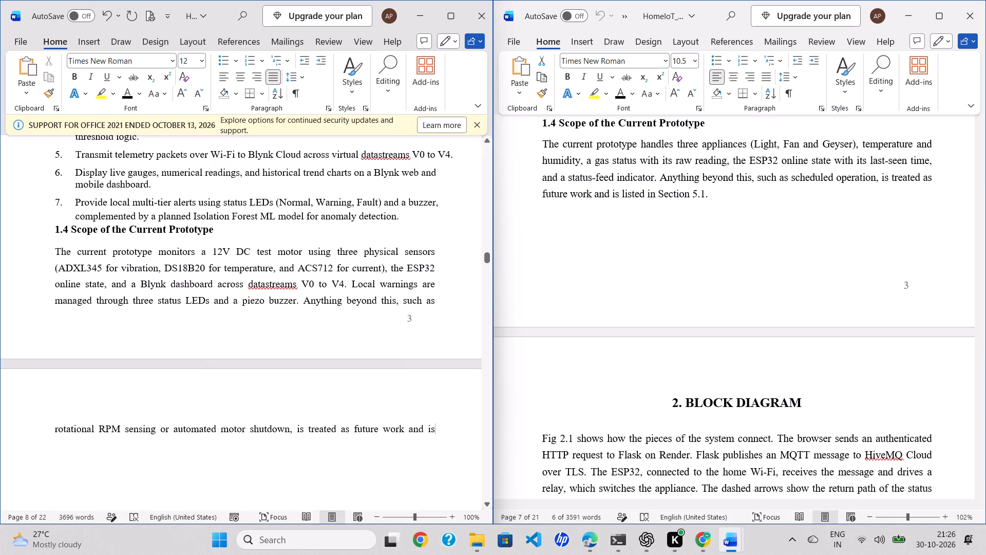
Replace the section 1.4 text from "current prototype" through "such as" with Gemini's shortened paragraph, keeping the opening "The".
{"action": "left_click_drag", "start_coordinate": [438, 296], "coordinate": [86, 256]}
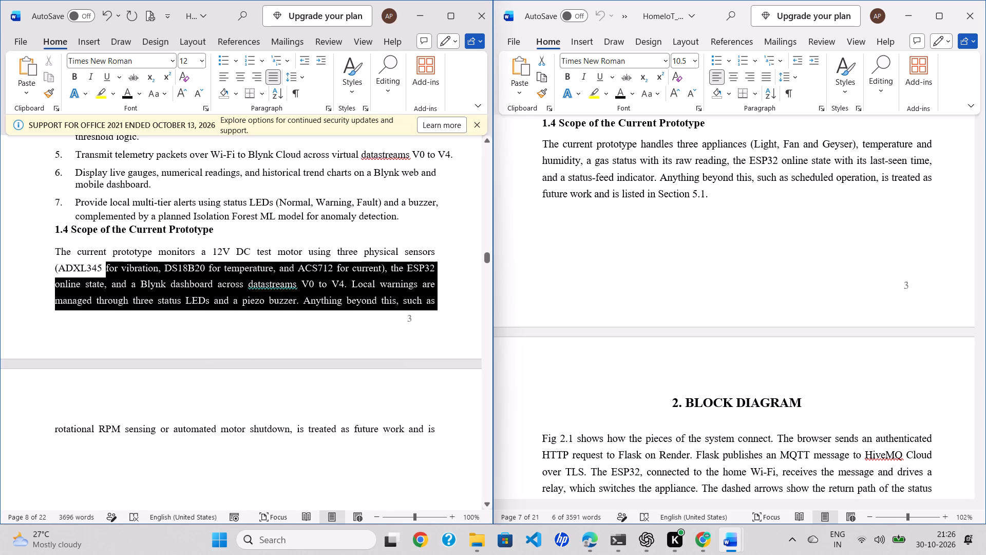
{"action": "left_click_drag", "start_coordinate": [86, 256], "coordinate": [79, 253]}
{"action": "key", "text": "BackSpace"}
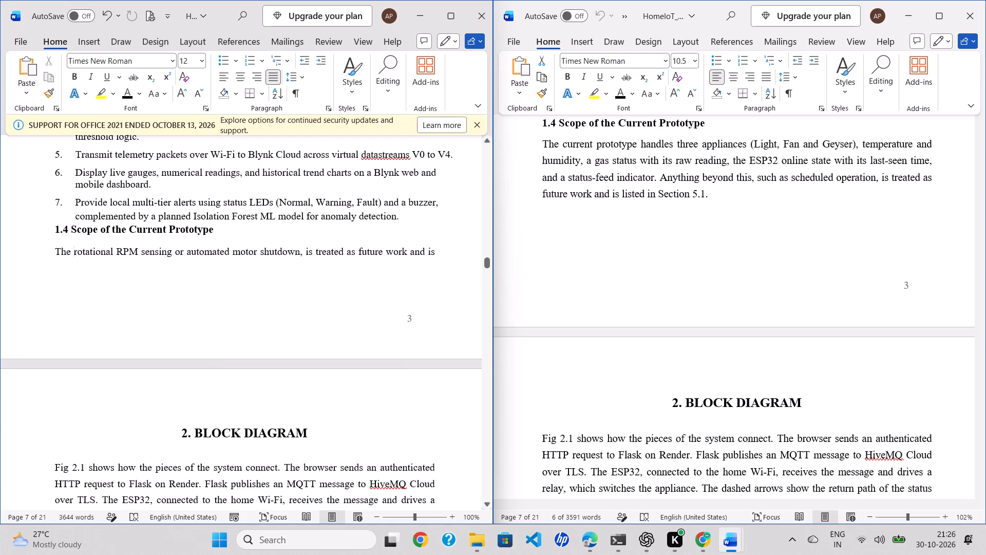
{"action": "key", "text": "ctrl+v"}
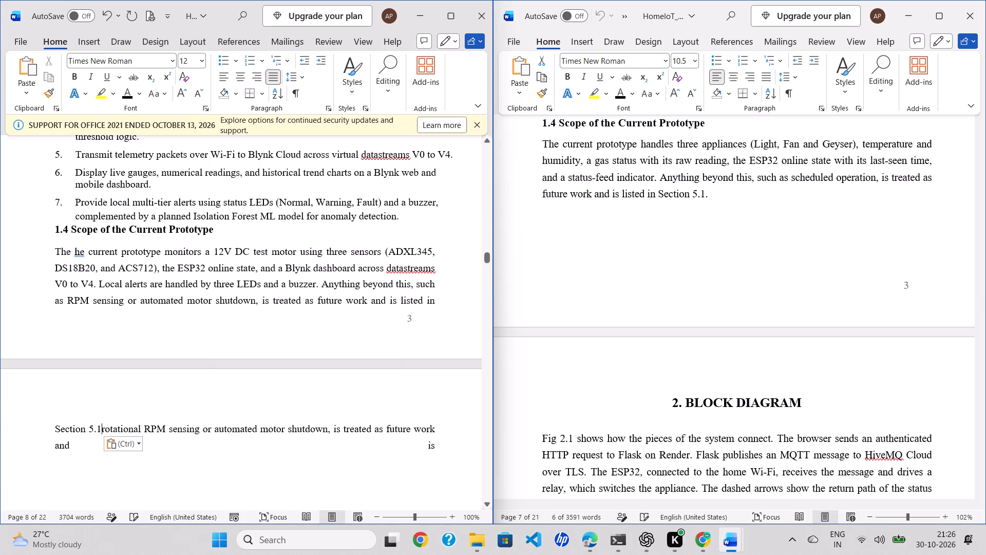
Remove the stray "he" after "The" in the section 1.4 paragraph so it reads "The current prototype" with single spacing.
{"action": "left_click", "coordinate": [74, 250]}
{"action": "key", "text": "Delete"}
{"action": "key", "text": "Delete"}
{"action": "key", "text": "Delete"}
{"action": "key", "text": "Delete"}
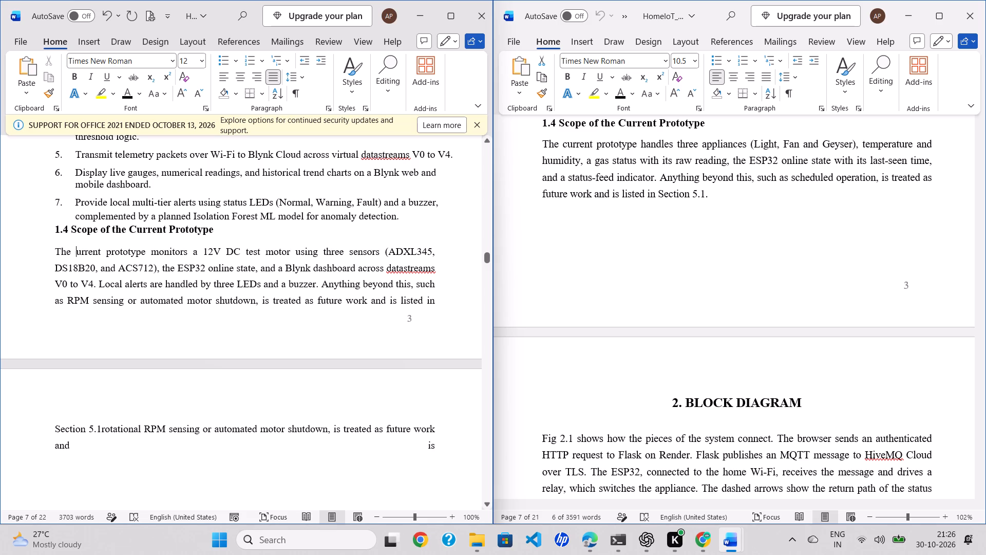
{"action": "key", "text": "c"}
{"action": "key", "text": "Left"}
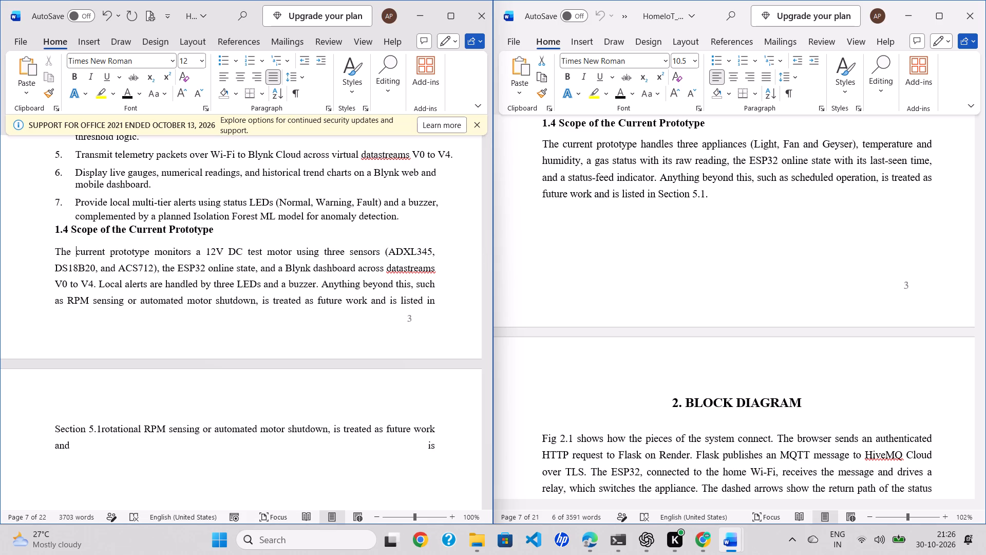
{"action": "key", "text": "BackSpace"}
{"action": "key", "text": "space"}
Delete the leftover section 1.4 text after "Section" on the following page, from "5.1rotational RPM sensing" through "future work and".
{"action": "scroll", "coordinate": [215, 338], "scroll_direction": "down", "scroll_amount": 1}
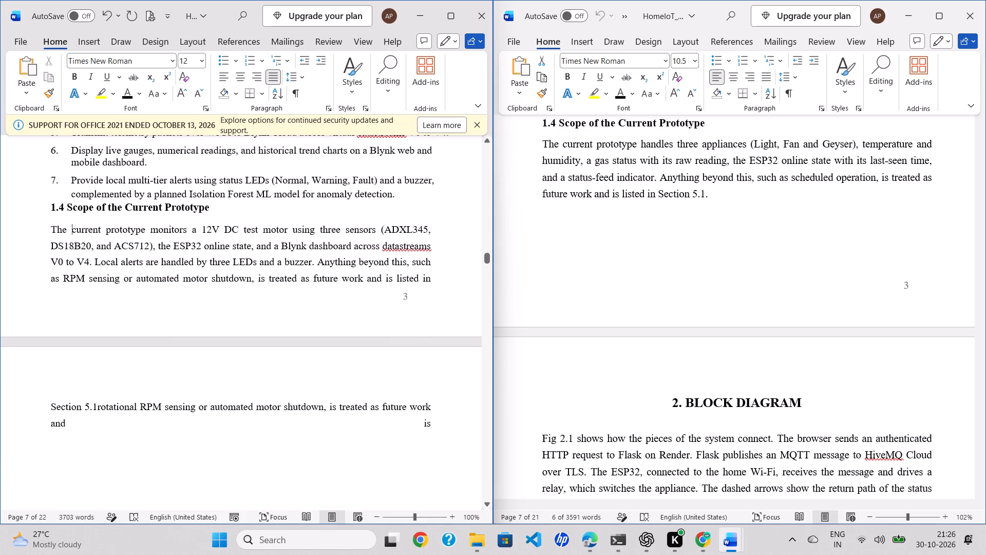
{"action": "scroll", "coordinate": [201, 406], "scroll_direction": "down", "scroll_amount": 1}
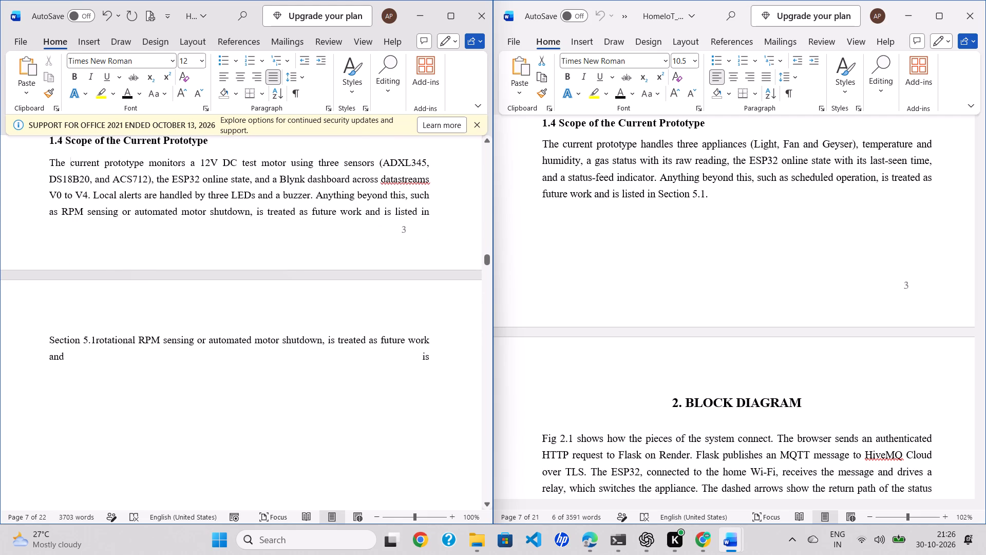
{"action": "left_click_drag", "start_coordinate": [92, 337], "coordinate": [103, 345]}
{"action": "left_click_drag", "start_coordinate": [103, 345], "coordinate": [104, 346]}
{"action": "triple_click", "coordinate": [96, 334]}
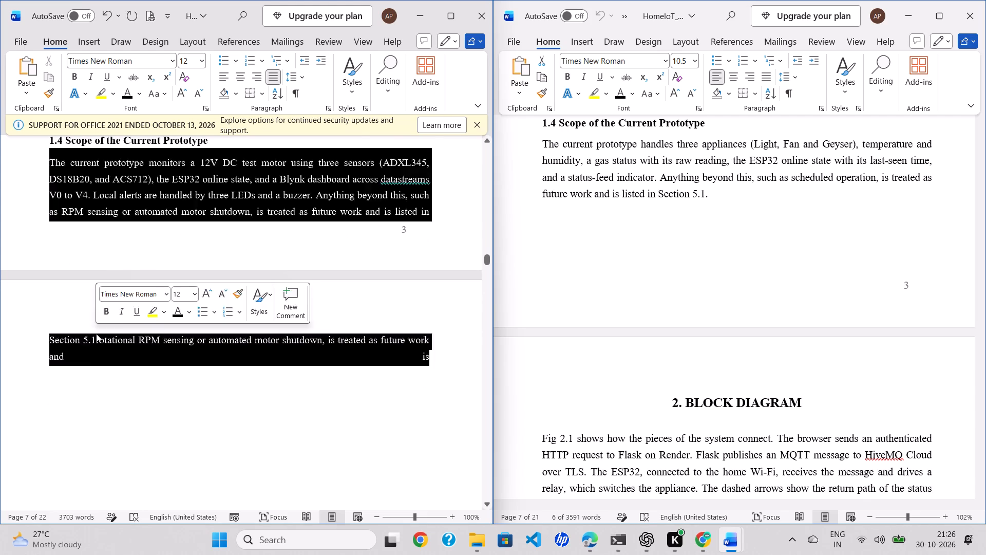
{"action": "double_click", "coordinate": [96, 334]}
{"action": "left_click", "coordinate": [96, 334]}
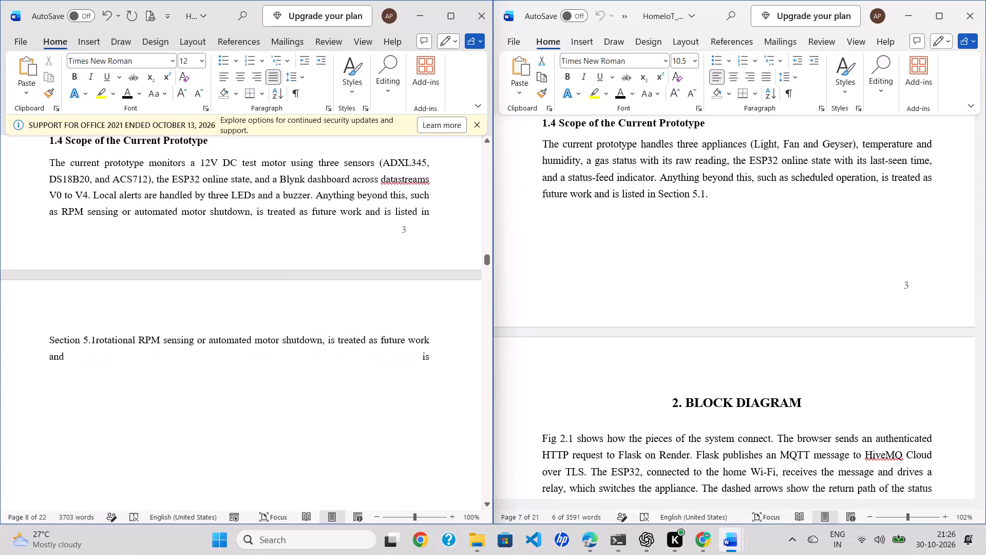
{"action": "left_click_drag", "start_coordinate": [67, 357], "coordinate": [102, 340]}
{"action": "key", "text": "BackSpace"}
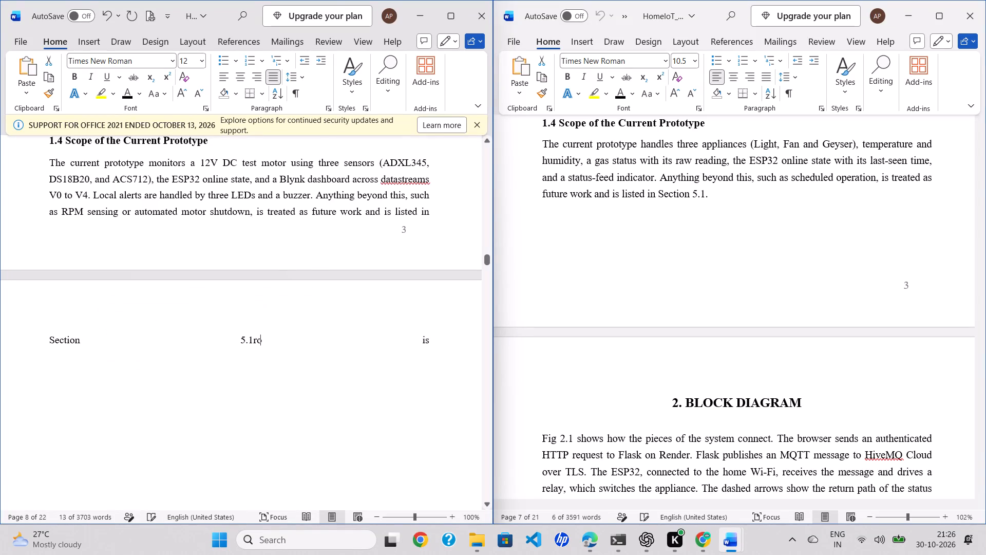
{"action": "key", "text": "BackSpace"}
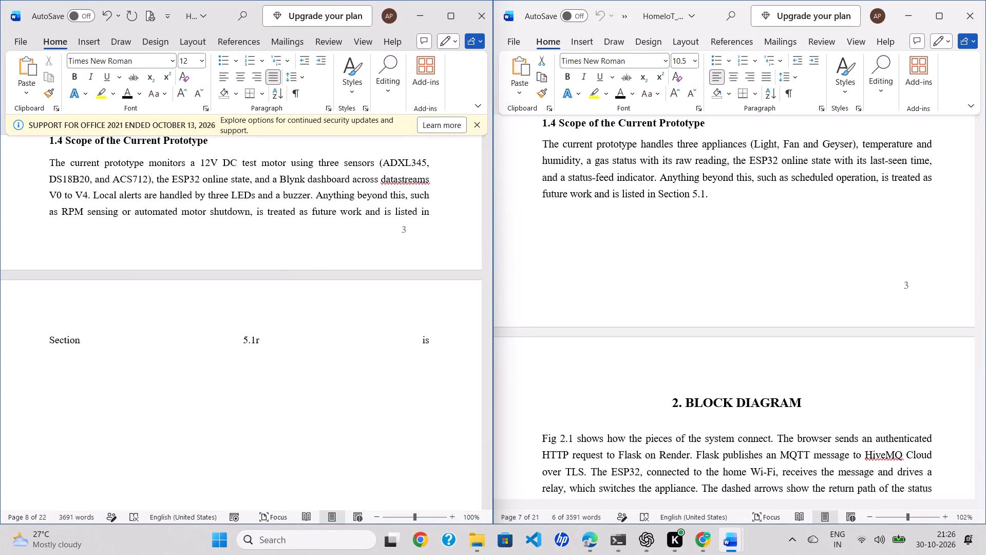
{"action": "key", "text": "BackSpace"}
{"action": "key", "text": "BackSpace"}
{"action": "key", "text": "BackSpace"}
{"action": "key", "text": "BackSpace"}
{"action": "key", "text": "BackSpace"}
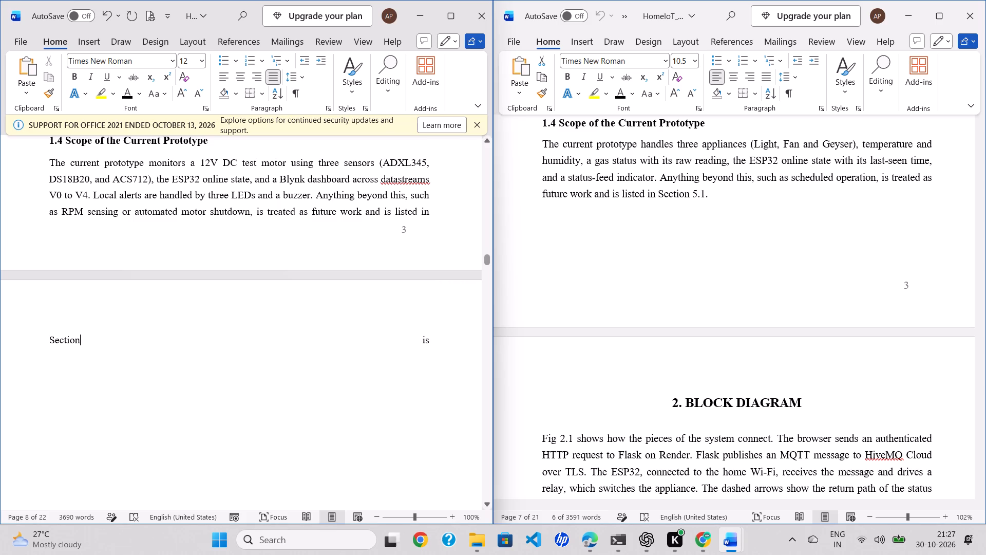
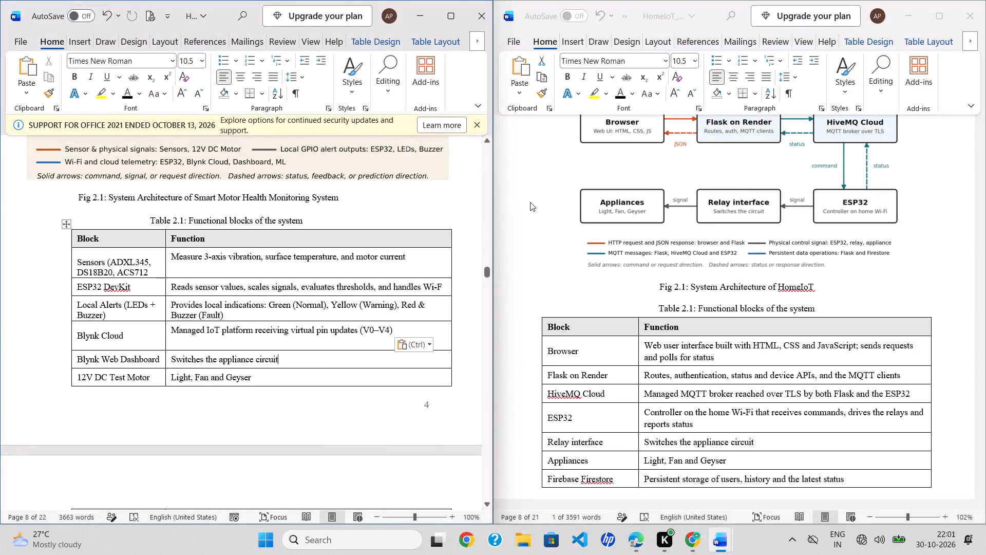
Save a copy of the Smart Motor report in Downloads as motor_health_monitoringt.docx, accepting the upgrade to the newest file format.
{"action": "left_click", "coordinate": [13, 38]}
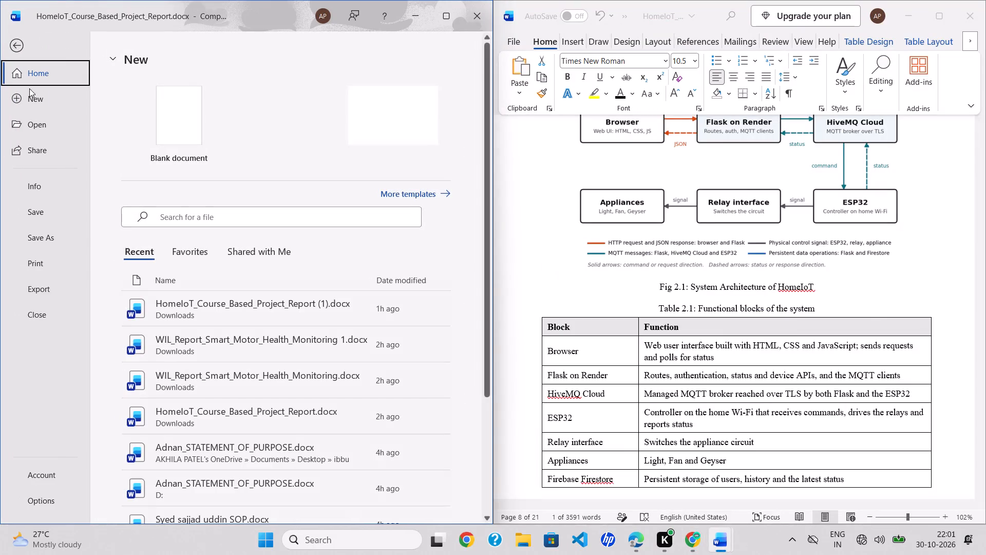
{"action": "left_click", "coordinate": [52, 238]}
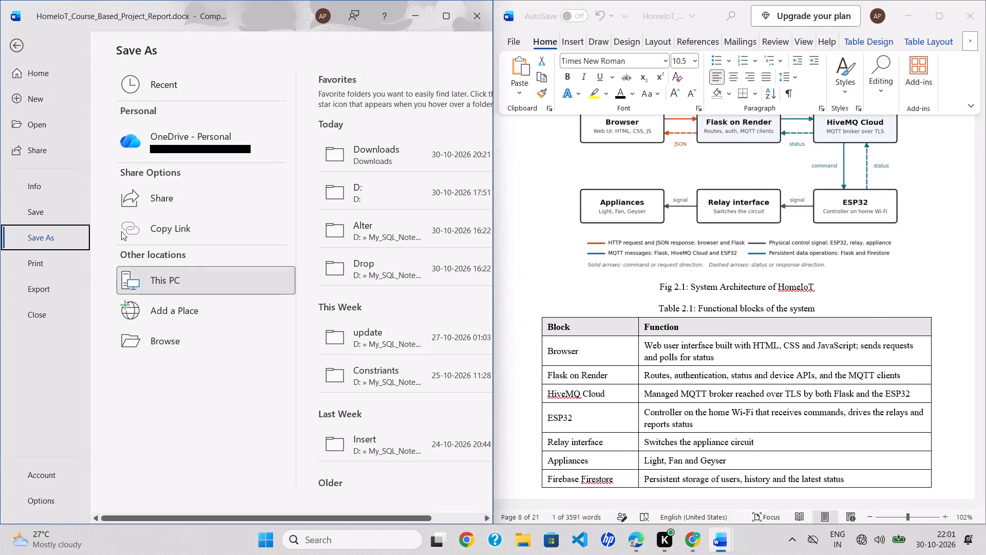
{"action": "left_click", "coordinate": [372, 155]}
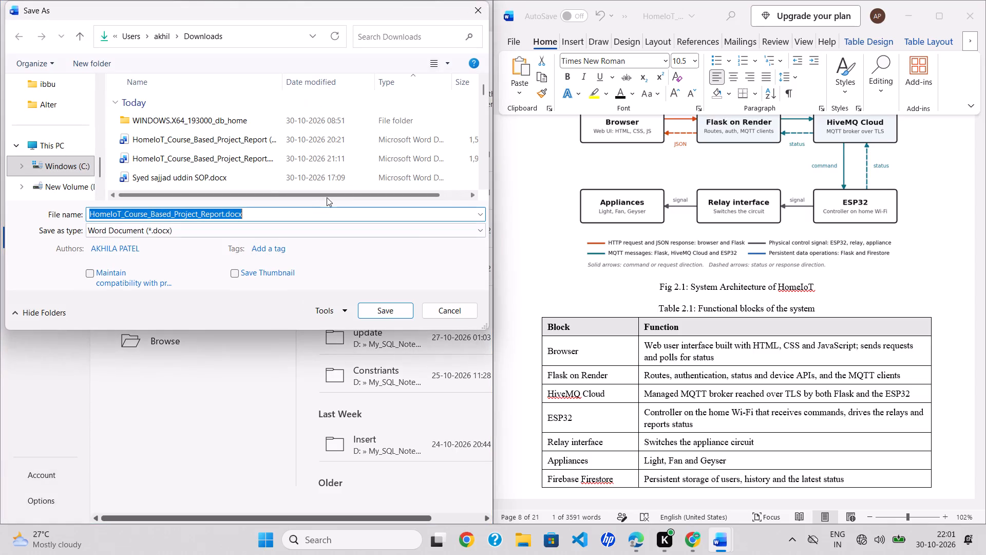
{"action": "left_click", "coordinate": [222, 216]}
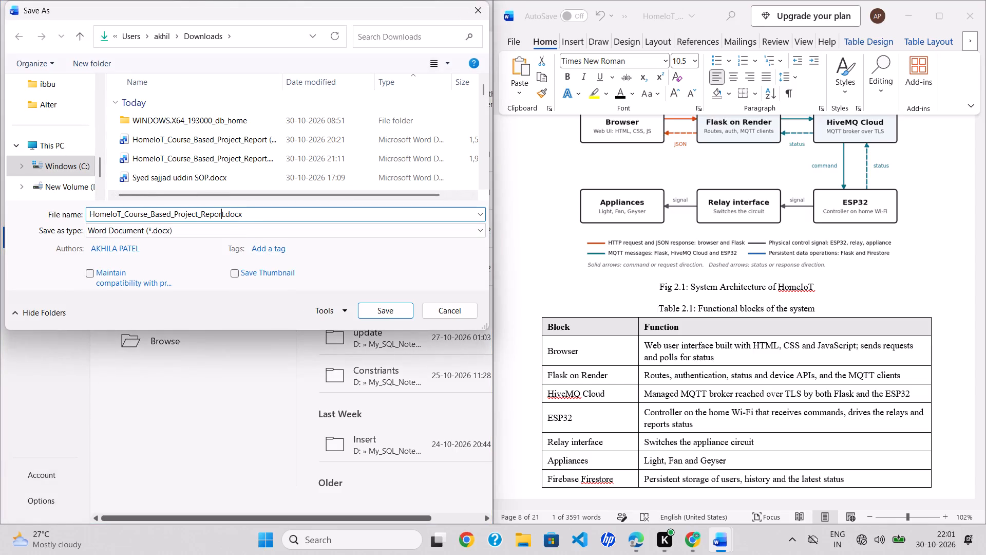
{"action": "key", "text": "BackSpace"}
{"action": "key", "text": "BackSpace"}
{"action": "key", "text": "BackSpace"}
{"action": "key", "text": "BackSpace"}
{"action": "key", "text": "BackSpace"}
{"action": "key", "text": "BackSpace"}
{"action": "key", "text": "BackSpace"}
{"action": "key", "text": "BackSpace"}
{"action": "key", "text": "BackSpace"}
{"action": "key", "text": "BackSpace"}
{"action": "key", "text": "BackSpace"}
{"action": "key", "text": "BackSpace"}
{"action": "key", "text": "BackSpace"}
{"action": "key", "text": "BackSpace"}
{"action": "key", "text": "BackSpace"}
{"action": "key", "text": "BackSpace"}
{"action": "key", "text": "BackSpace"}
{"action": "key", "text": "BackSpace"}
{"action": "key", "text": "BackSpace"}
{"action": "key", "text": "BackSpace"}
{"action": "key", "text": "BackSpace"}
{"action": "key", "text": "BackSpace"}
{"action": "key", "text": "BackSpace"}
{"action": "key", "text": "BackSpace"}
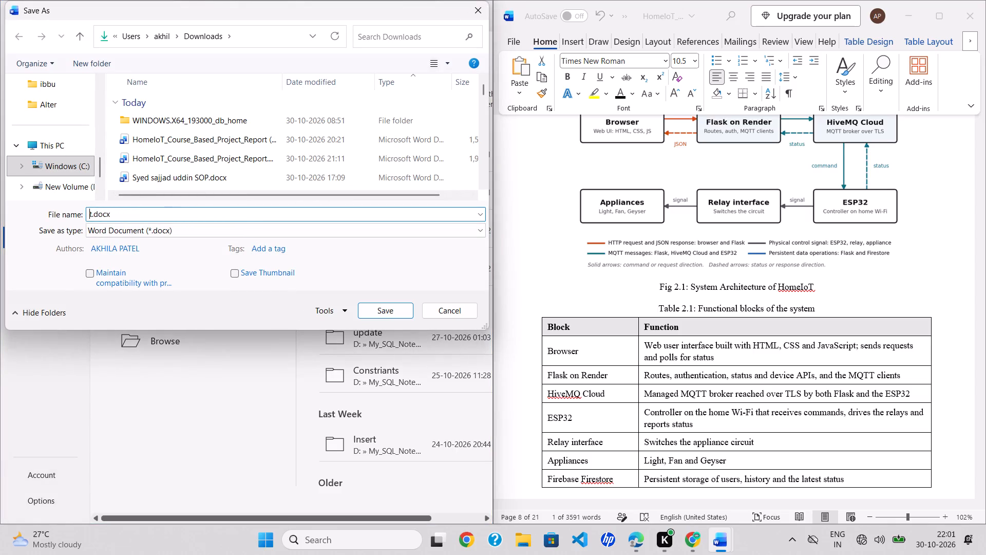
{"action": "type", "text": "motor_health"}
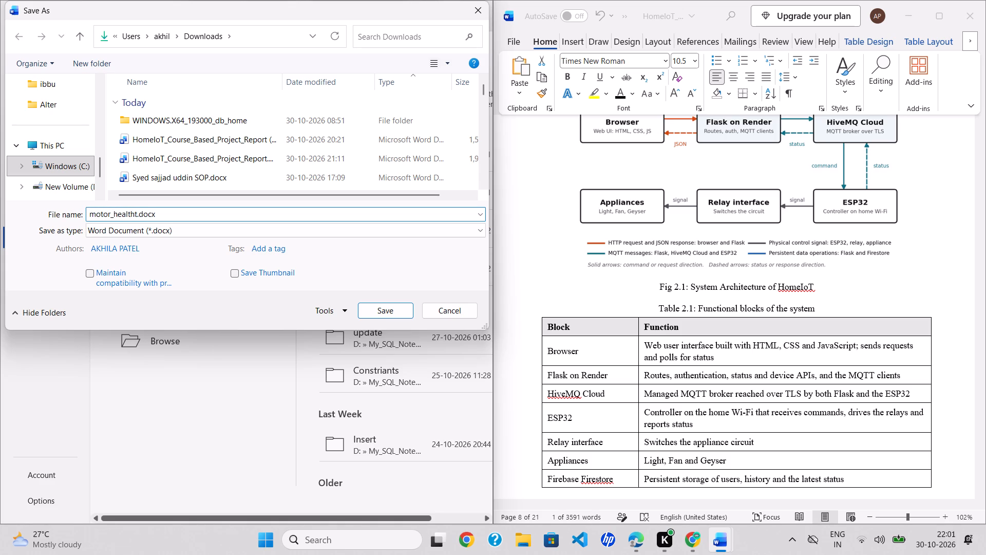
{"action": "type", "text": "_monitoring"}
{"action": "key", "text": "Return"}
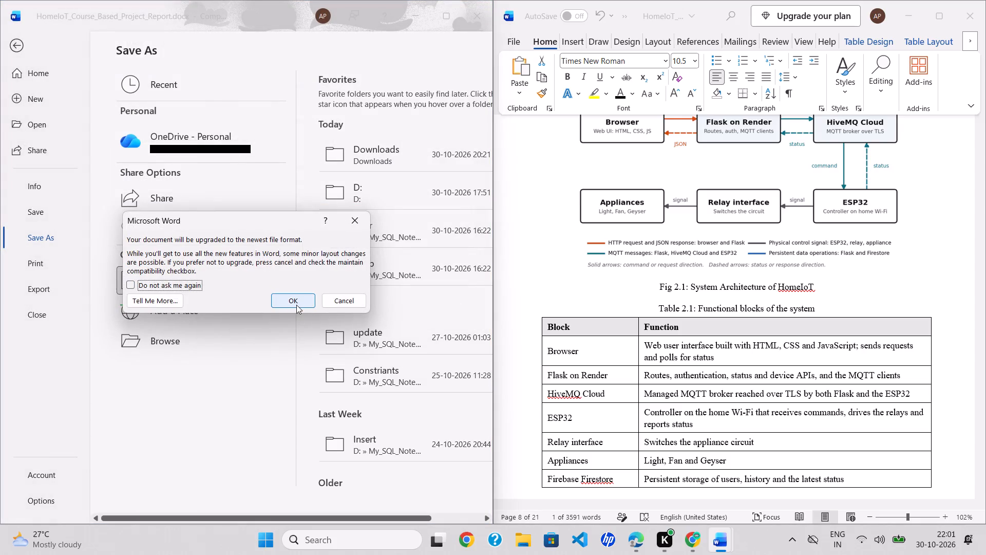
{"action": "left_click", "coordinate": [286, 308]}
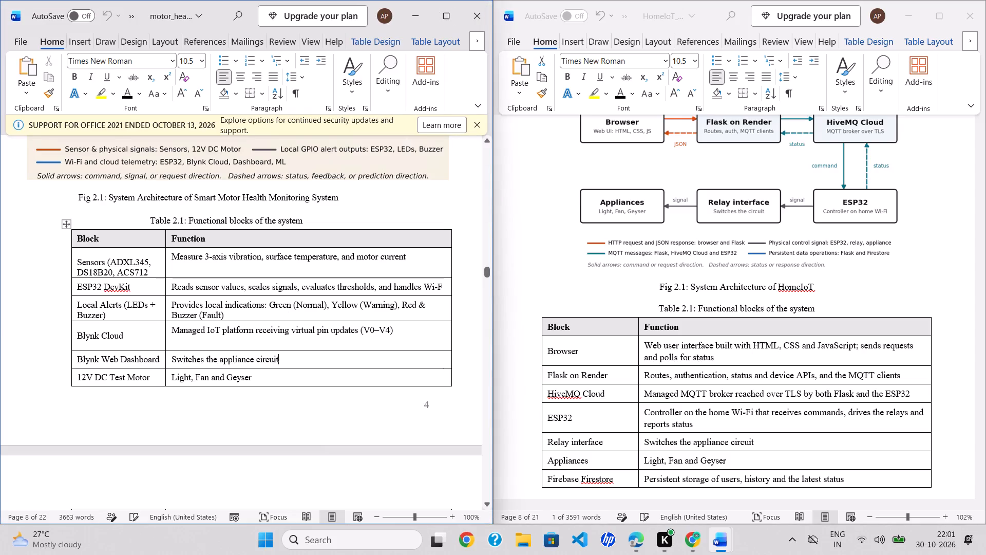
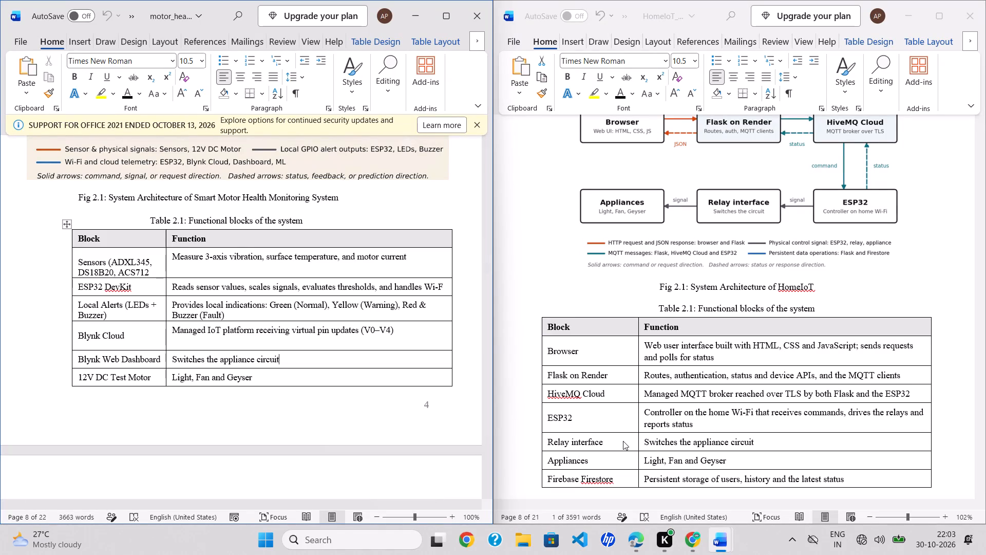
{"action": "scroll", "coordinate": [623, 441], "scroll_direction": "down", "scroll_amount": 1}
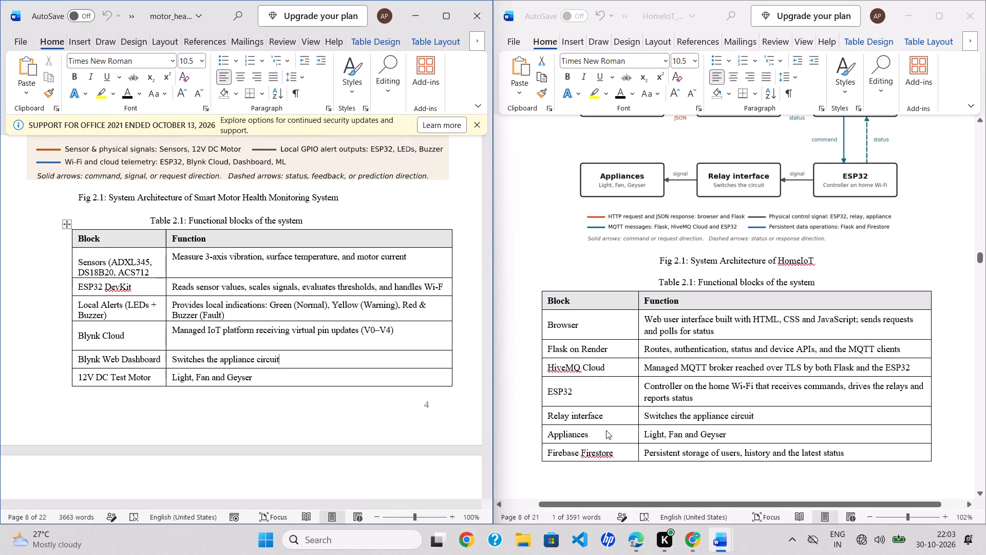